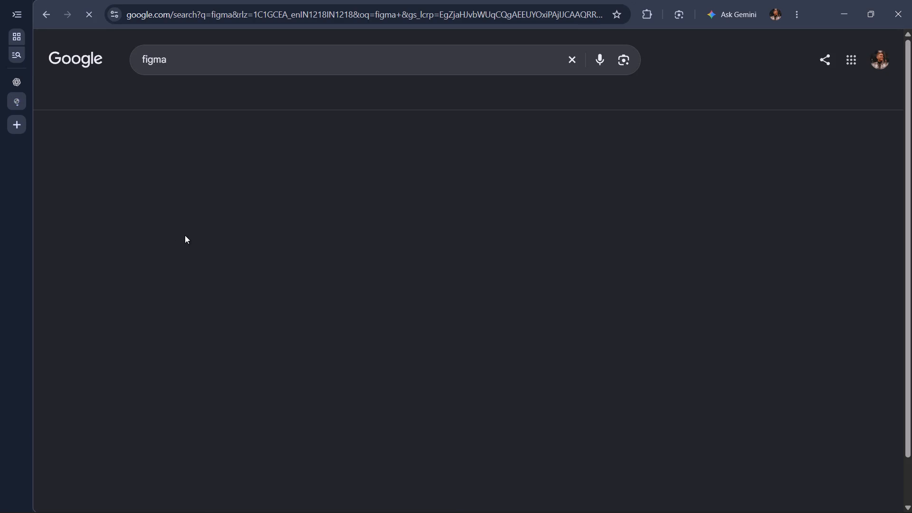
{"action": "left_click", "coordinate": [225, 164]}
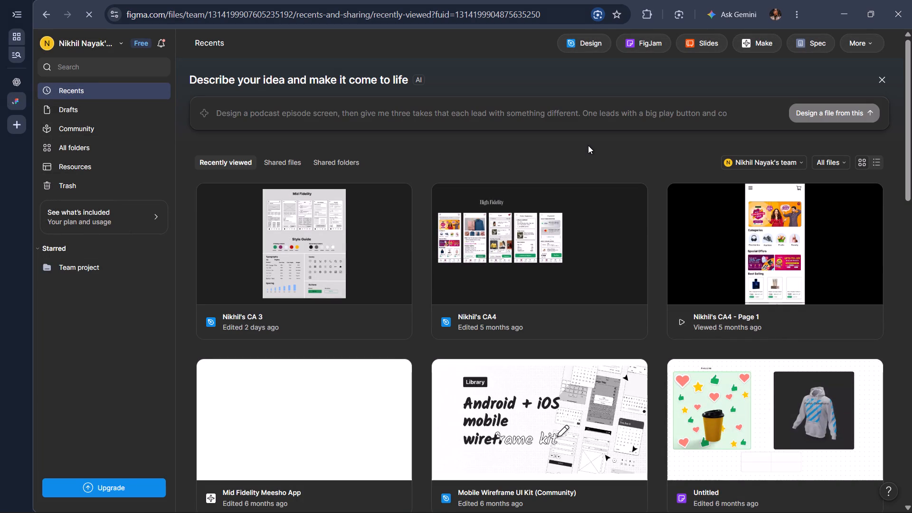
Open the CA 3 design file from the recently viewed files.
{"action": "double_click", "coordinate": [310, 217]}
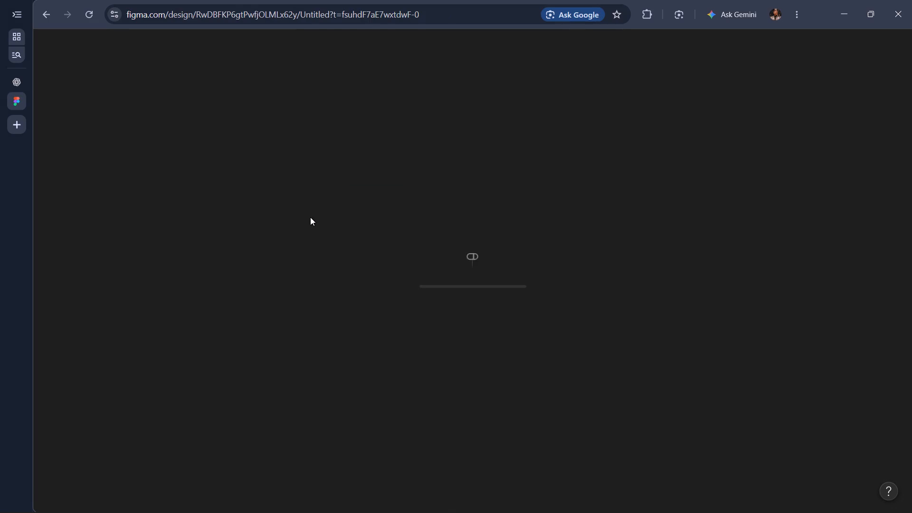
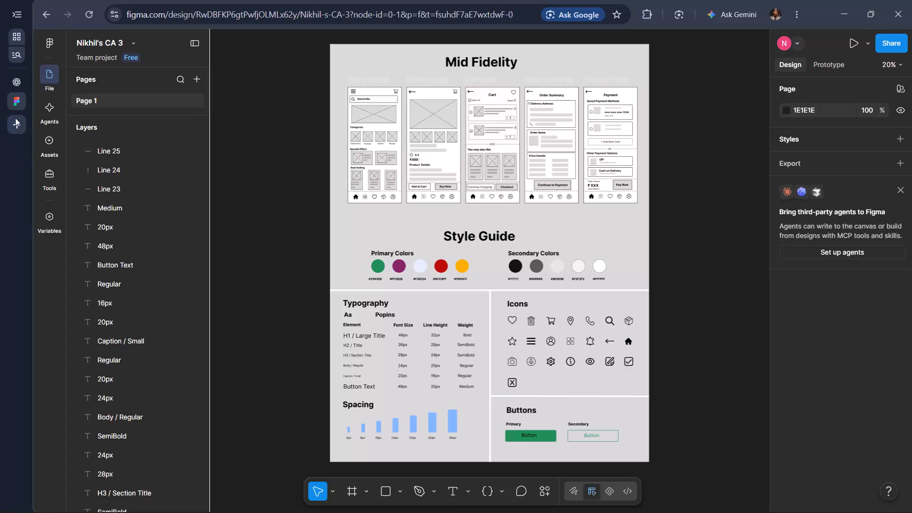
Search Google for "high fidelity wireframes for netflix" in a new browser tab.
{"action": "left_click", "coordinate": [17, 119]}
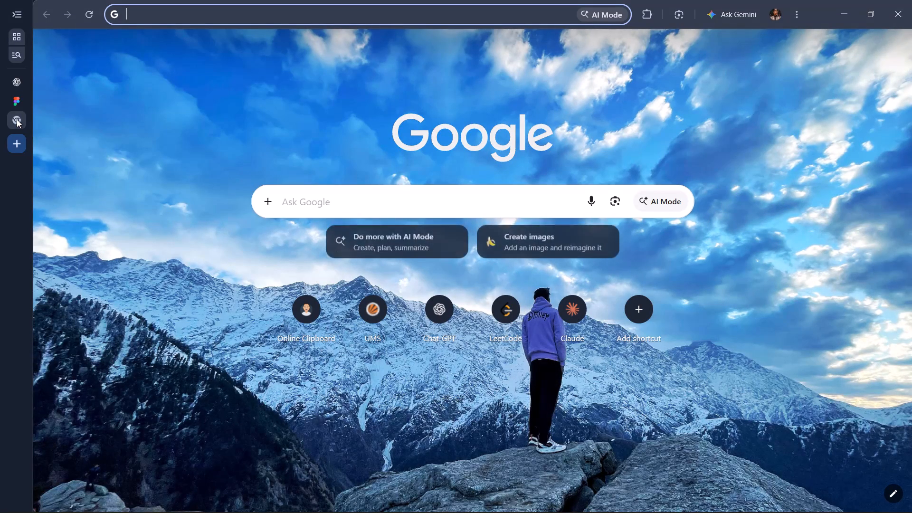
{"action": "type", "text": "hgih"}
{"action": "key", "text": "BackSpace"}
{"action": "key", "text": "BackSpace"}
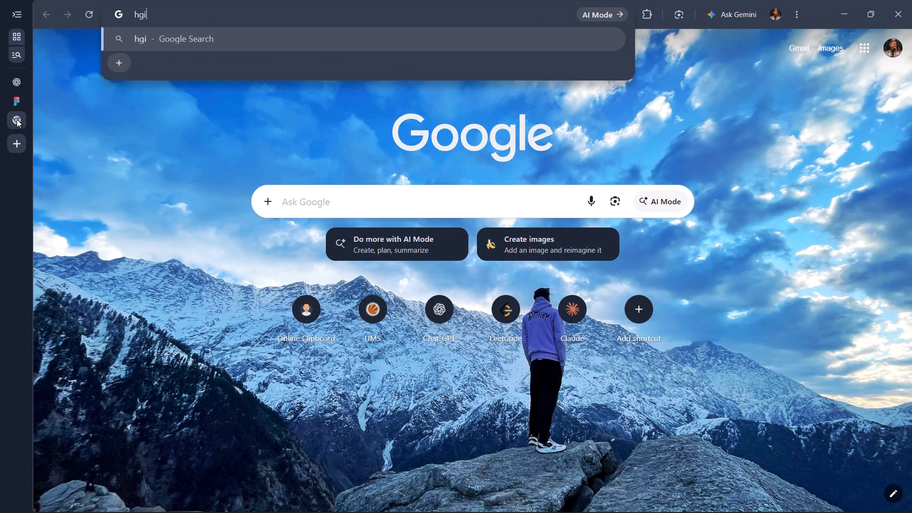
{"action": "key", "text": "BackSpace"}
{"action": "type", "text": "igh fidelity"}
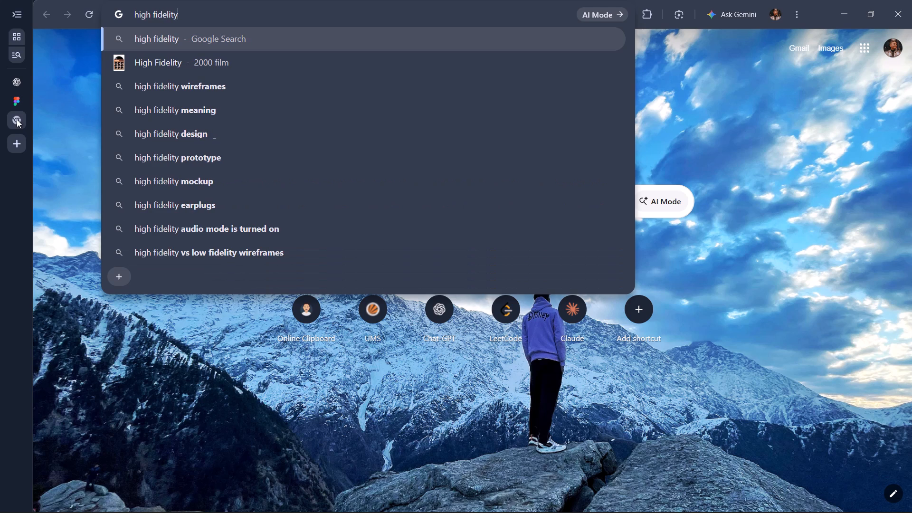
{"action": "key", "text": "Down"}
{"action": "key", "text": "Down"}
{"action": "key", "text": "space"}
{"action": "type", "text": "for netflix"}
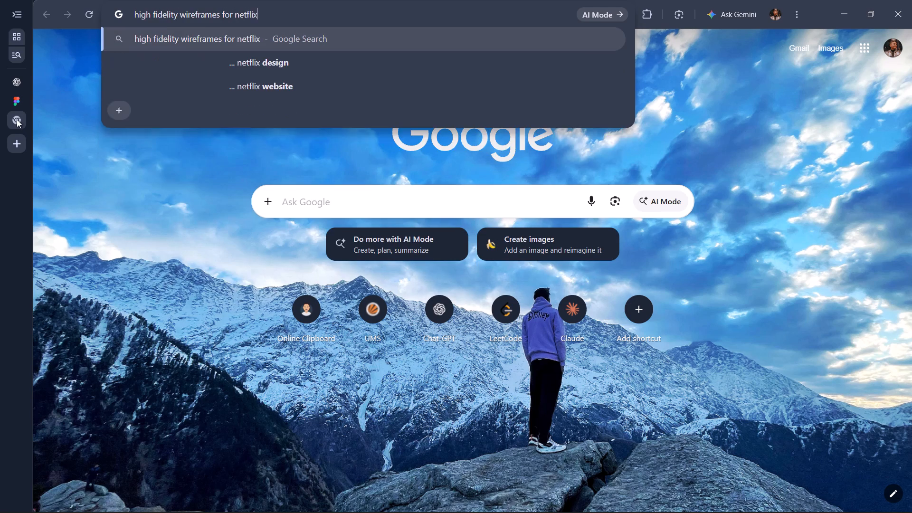
{"action": "key", "text": "Return"}
Examine the Netflix high wireframe Figma community file from the search results, and return to the results.
{"action": "scroll", "coordinate": [31, 354], "scroll_direction": "down", "scroll_amount": 2}
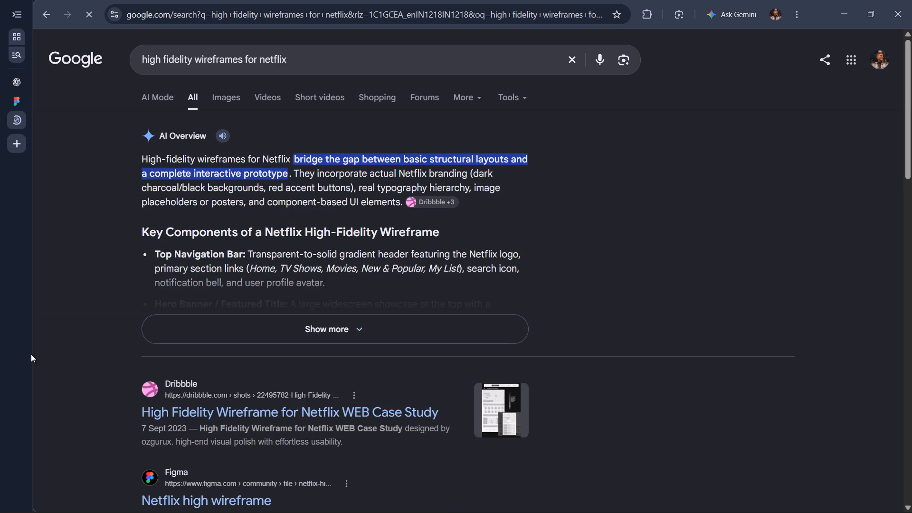
{"action": "scroll", "coordinate": [154, 395], "scroll_direction": "down", "scroll_amount": 2}
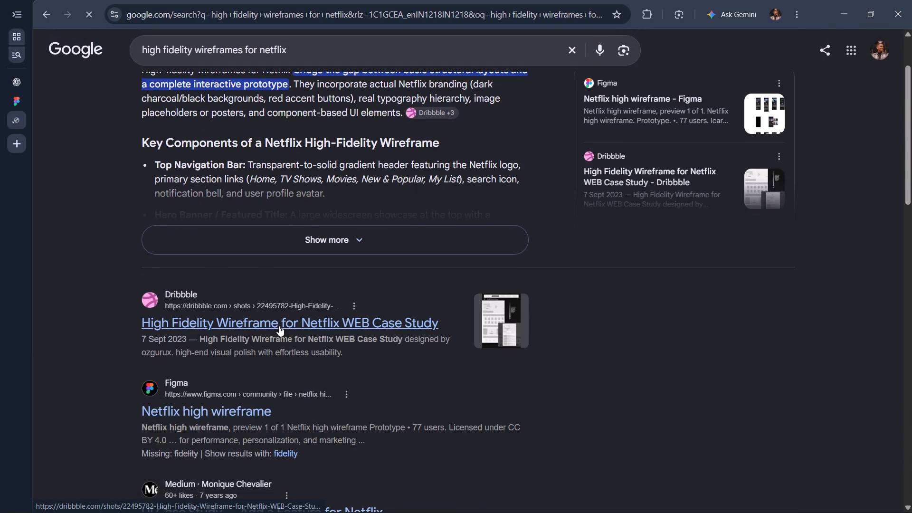
{"action": "left_click", "coordinate": [226, 408]}
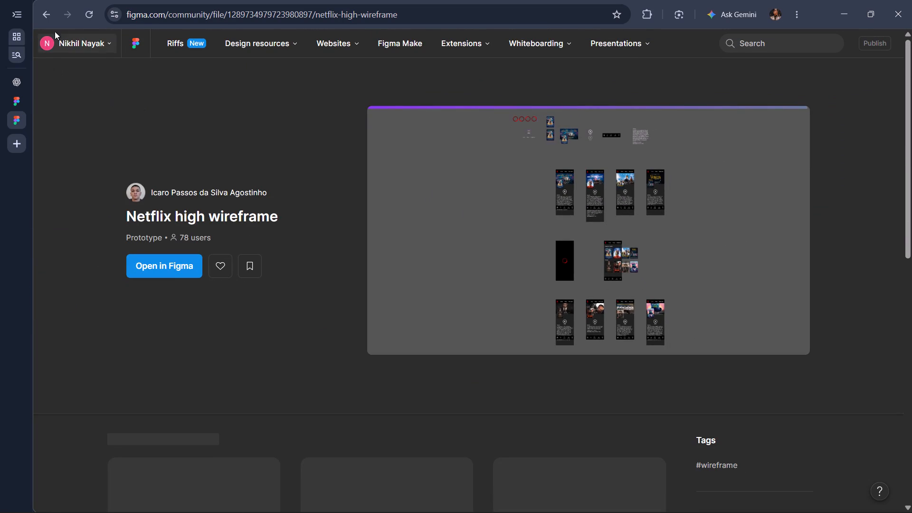
{"action": "left_click", "coordinate": [49, 15]}
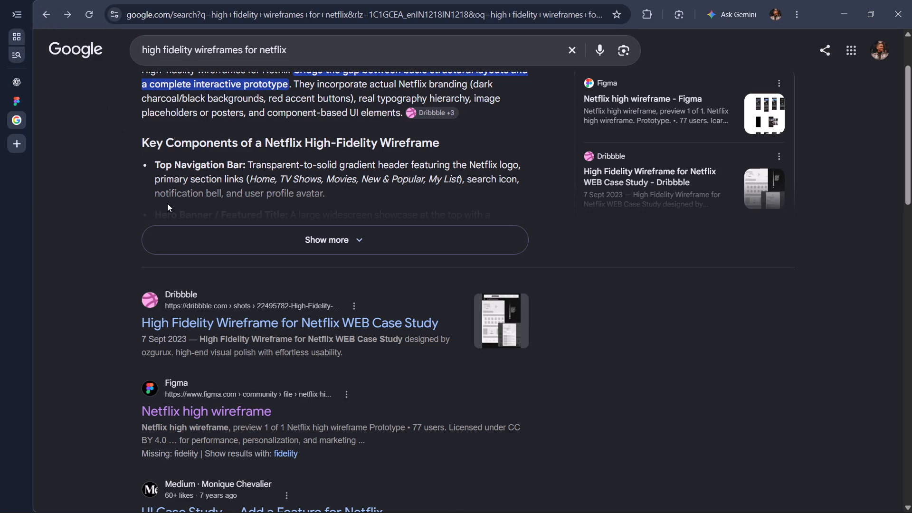
{"action": "scroll", "coordinate": [174, 316], "scroll_direction": "down", "scroll_amount": 2}
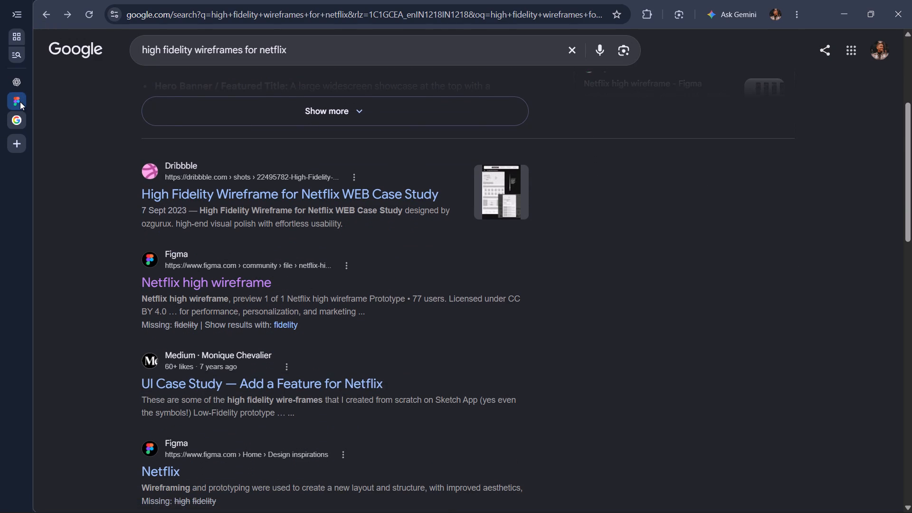
Switch back to the CA 3 design file's tab and return to Figma's recently viewed files.
{"action": "left_click", "coordinate": [20, 102]}
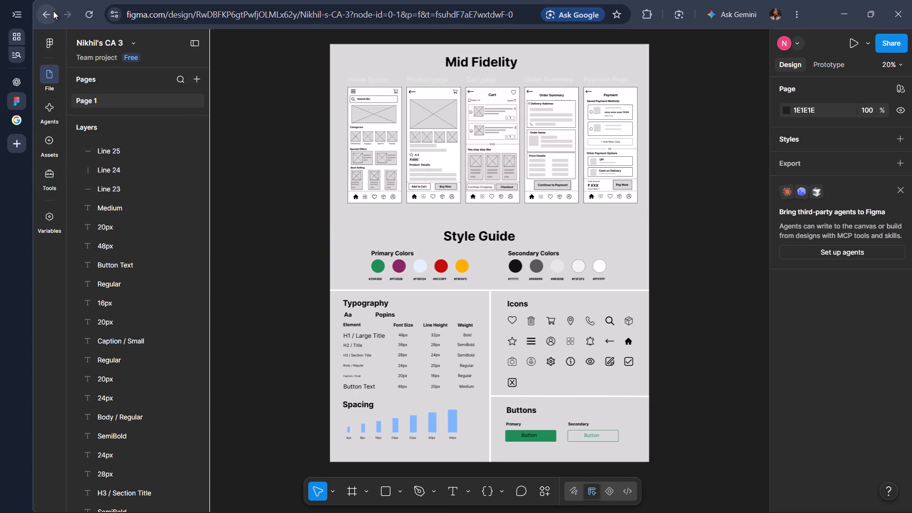
{"action": "left_click", "coordinate": [53, 11]}
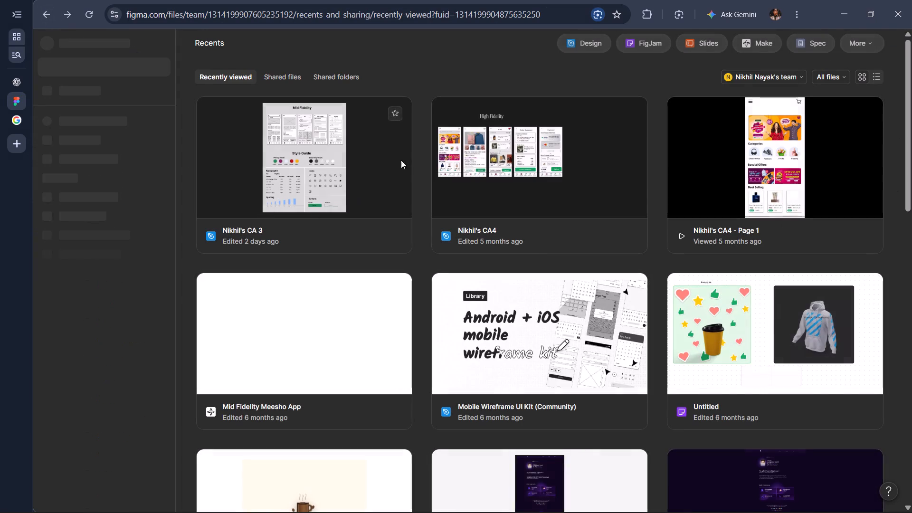
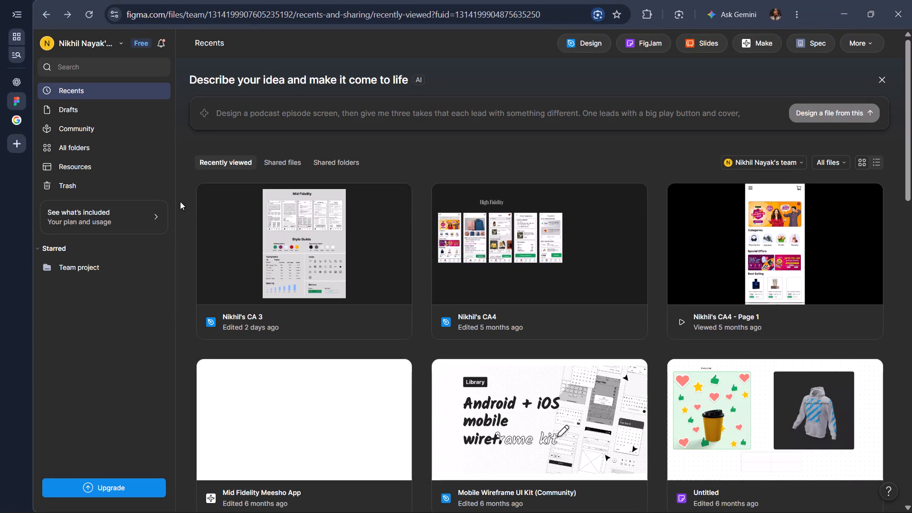
Search the Figma Community for "netflix", view the Netflix Design System 2024 (Website ver.) page, and return to the Community home.
{"action": "left_click", "coordinate": [108, 132]}
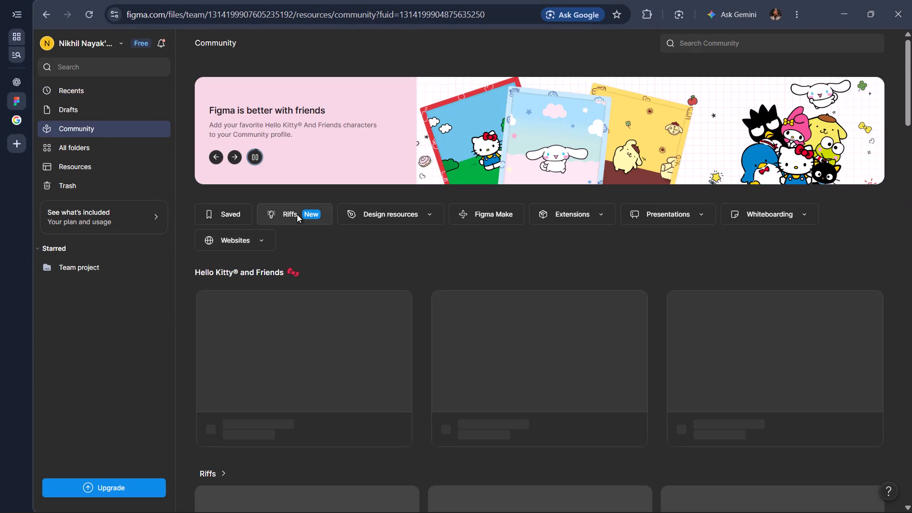
{"action": "left_click", "coordinate": [710, 41]}
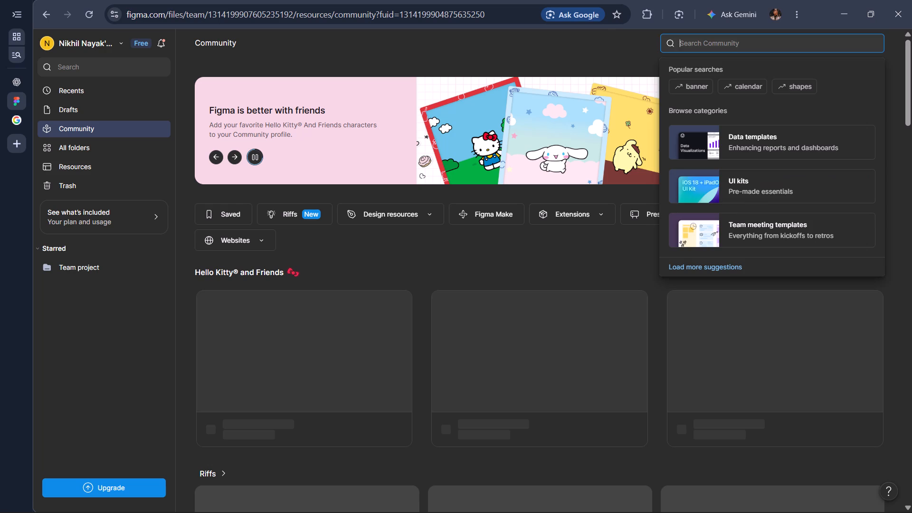
{"action": "type", "text": "netflix"}
{"action": "key", "text": "space"}
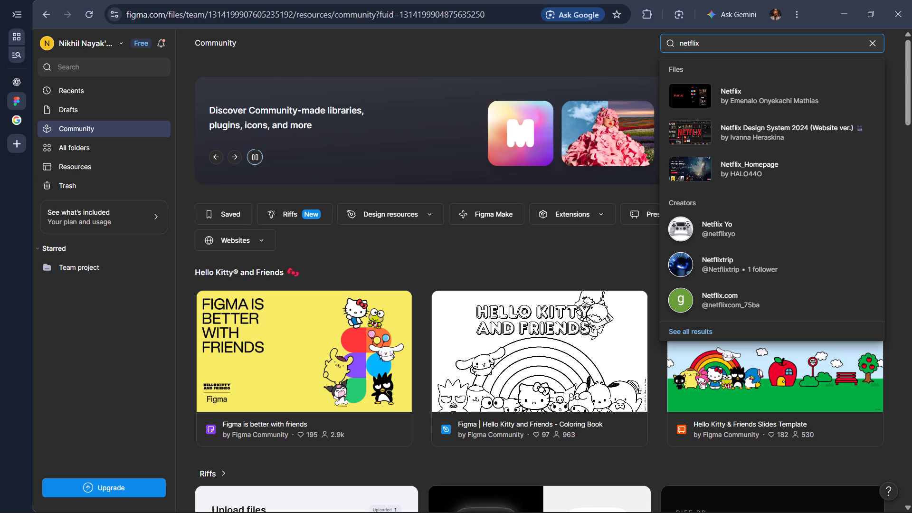
{"action": "left_click", "coordinate": [755, 137]}
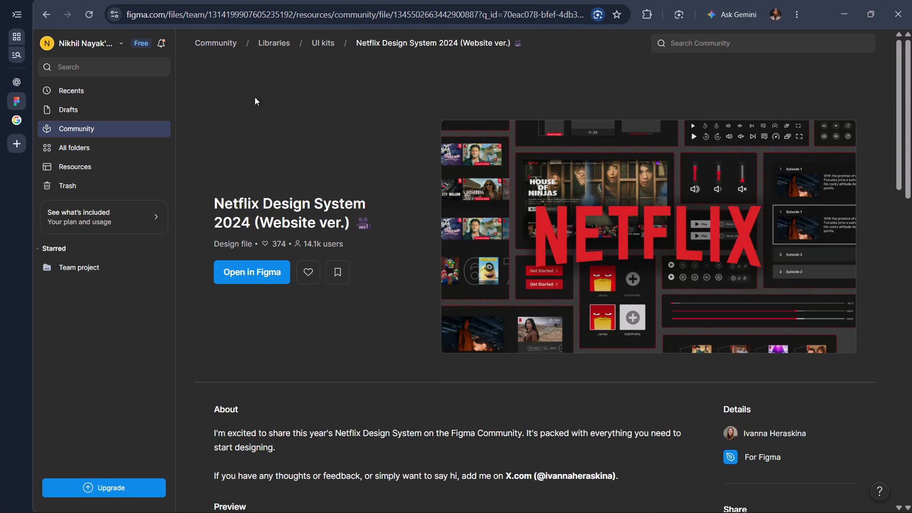
{"action": "scroll", "coordinate": [230, 92], "scroll_direction": "right", "scroll_amount": 7}
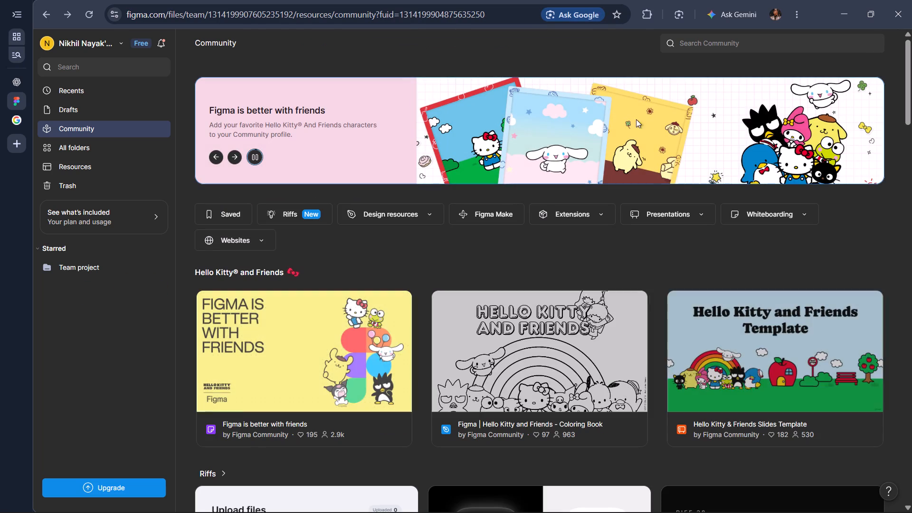
Search the Community for "netflix ui" and open the Netflix UI Kit (Mobile iOS) file in Figma.
{"action": "left_click", "coordinate": [744, 38]}
{"action": "type", "text": "netflix ui"}
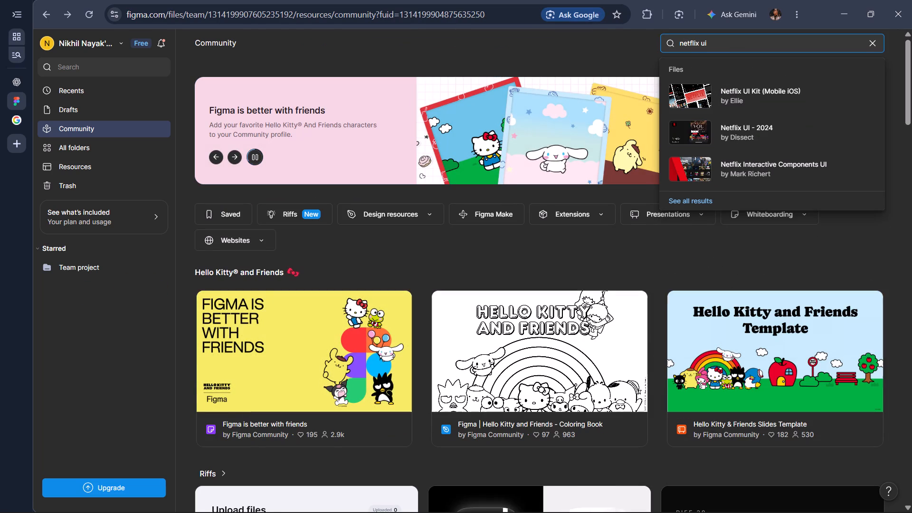
{"action": "left_click", "coordinate": [737, 89]}
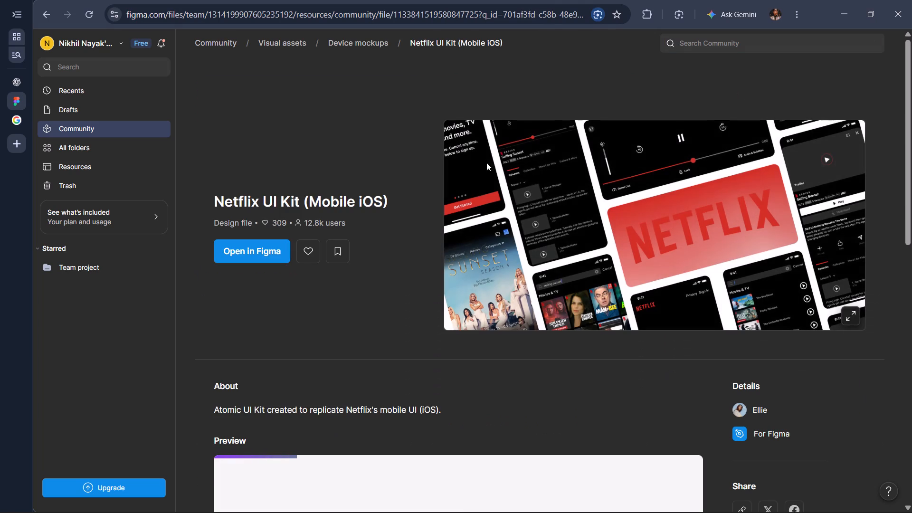
{"action": "left_click", "coordinate": [256, 250]}
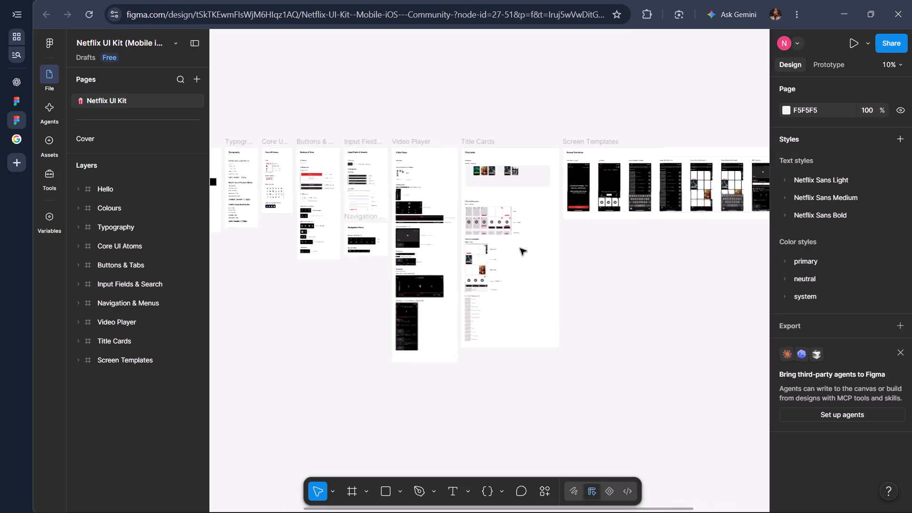
Examine the mobile screens in the kit's Screen Templates frame, from the search screens to the video players.
{"action": "scroll", "coordinate": [667, 254], "scroll_direction": "up", "scroll_amount": 1}
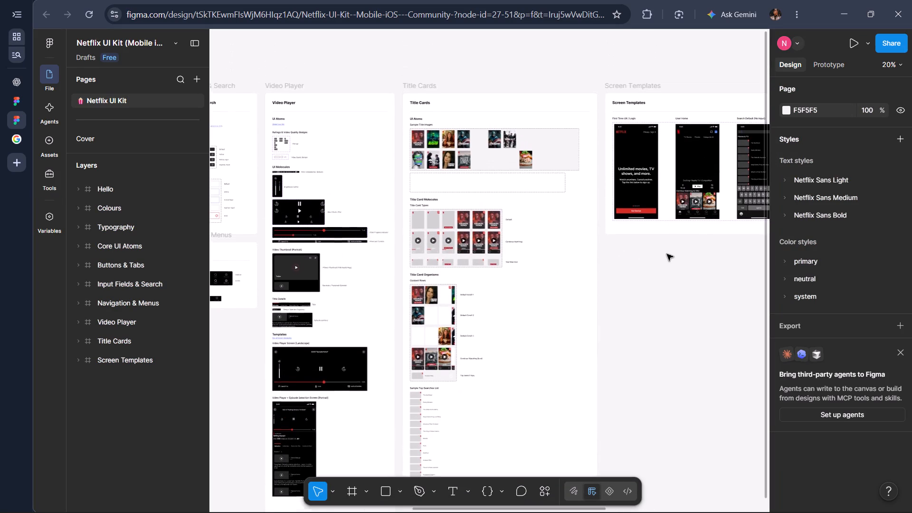
{"action": "scroll", "coordinate": [667, 254], "scroll_direction": "up", "scroll_amount": 1}
{"action": "scroll", "coordinate": [667, 254], "scroll_direction": "left", "scroll_amount": 3}
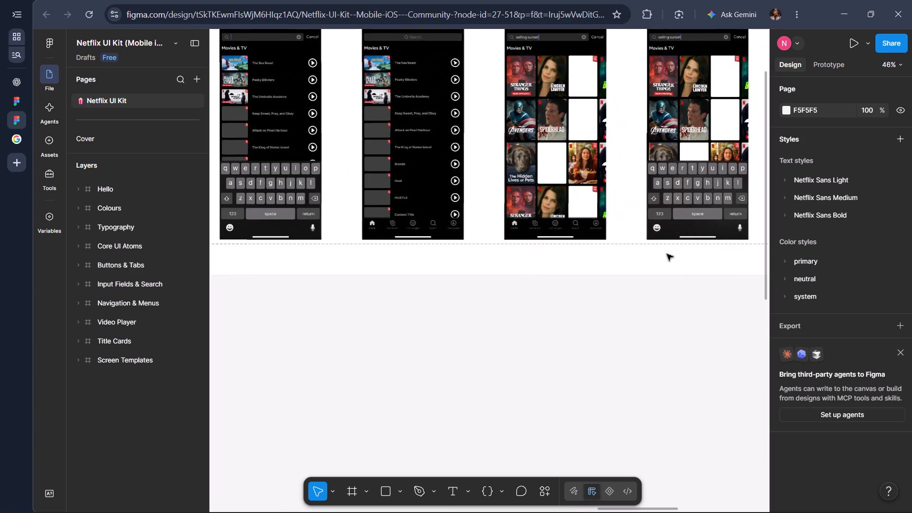
{"action": "scroll", "coordinate": [545, 341], "scroll_direction": "up", "scroll_amount": 3}
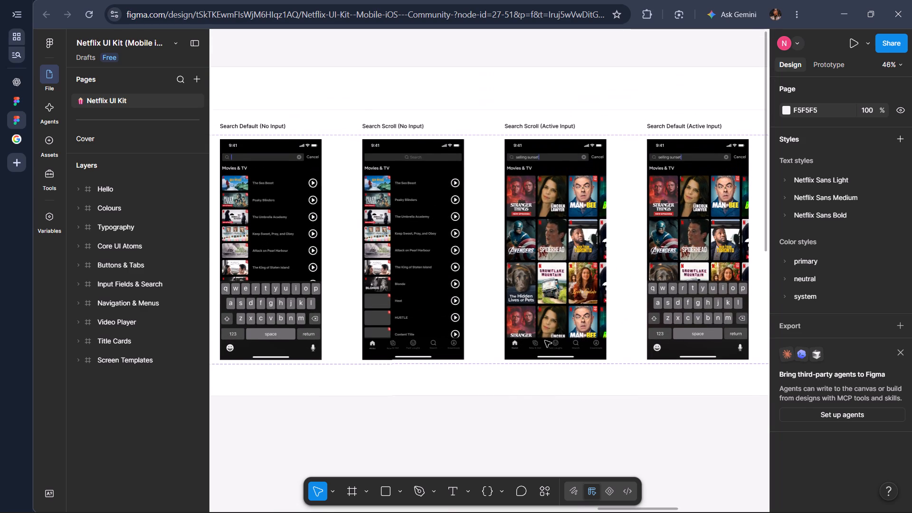
{"action": "scroll", "coordinate": [545, 341], "scroll_direction": "left", "scroll_amount": 2}
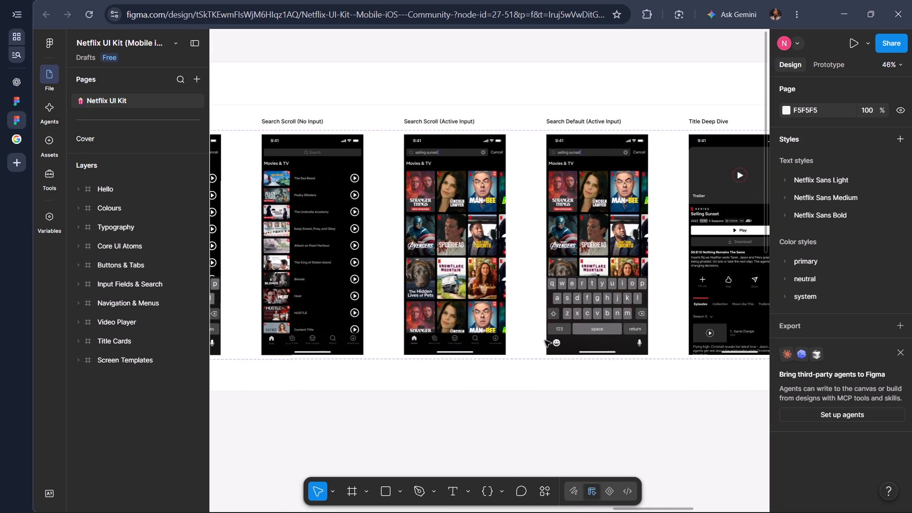
{"action": "scroll", "coordinate": [545, 341], "scroll_direction": "left", "scroll_amount": 1}
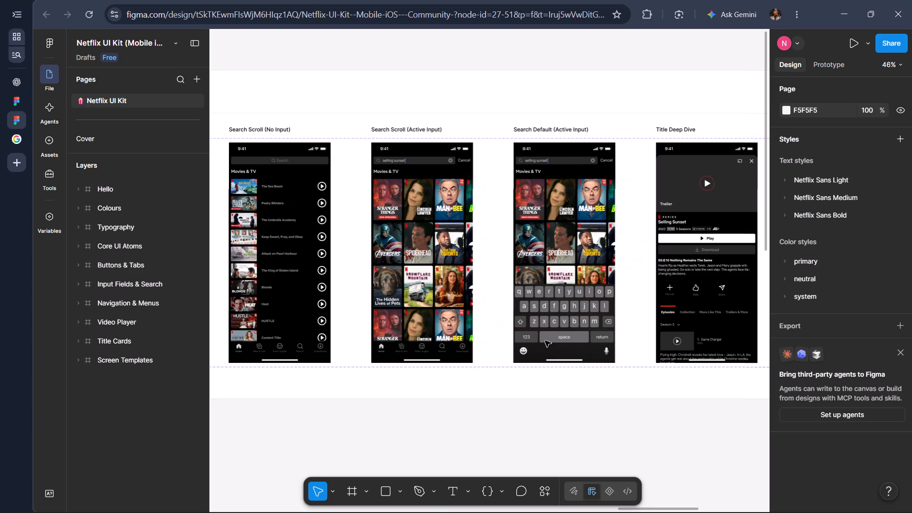
{"action": "scroll", "coordinate": [545, 341], "scroll_direction": "left", "scroll_amount": 6}
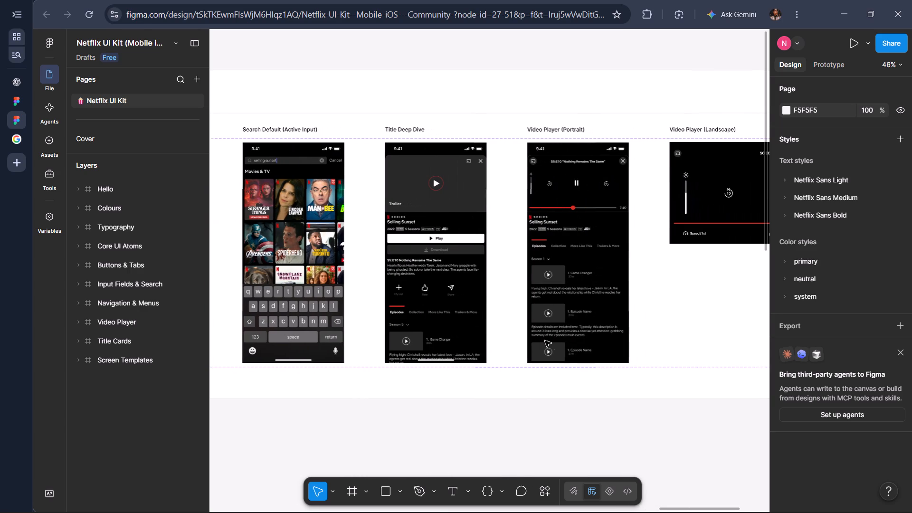
Inspect the layers of the Video Player portrait and landscape template screens, including the episodes list and brightness control, then clear the selection.
{"action": "left_click", "coordinate": [563, 268]}
{"action": "left_click", "coordinate": [563, 268]}
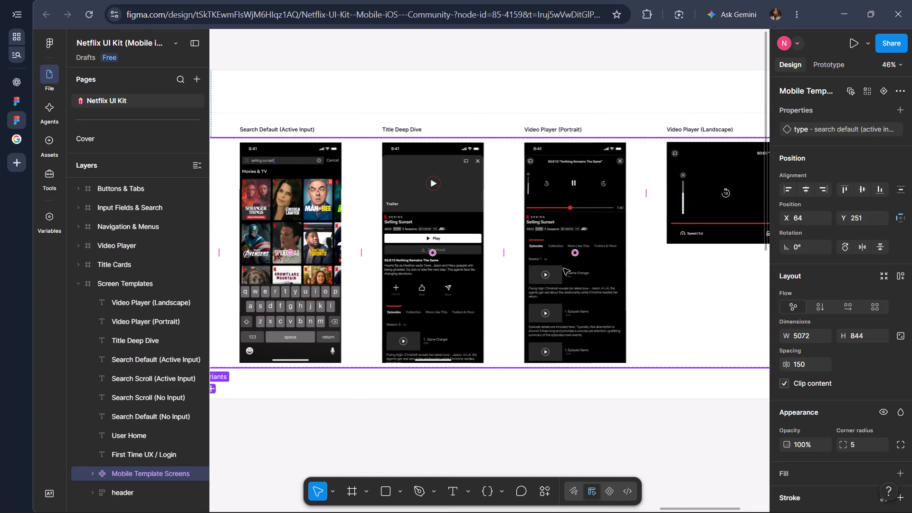
{"action": "left_click", "coordinate": [571, 318]}
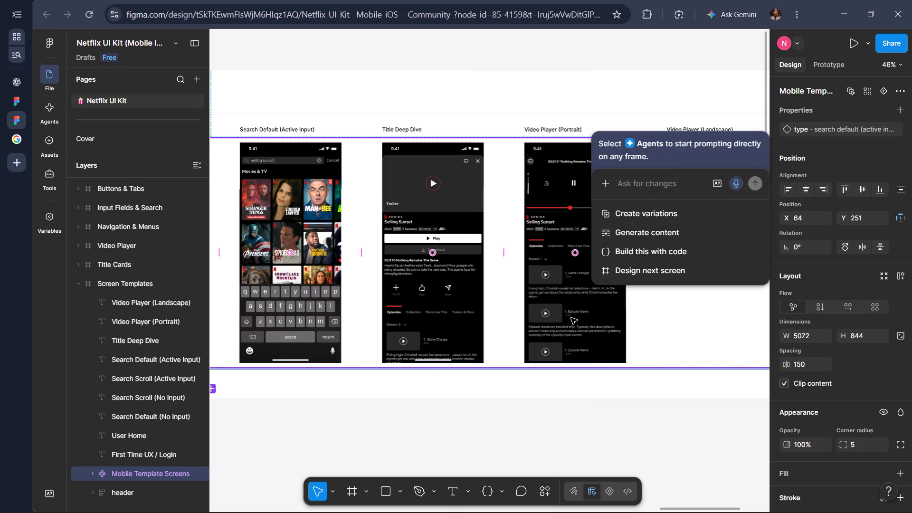
{"action": "double_click", "coordinate": [571, 318]}
{"action": "left_click", "coordinate": [571, 318]}
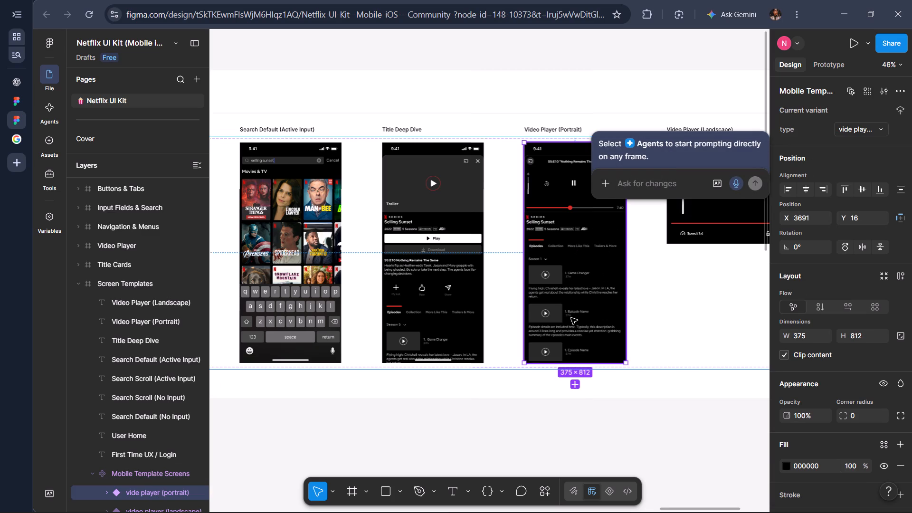
{"action": "double_click", "coordinate": [571, 318]}
{"action": "left_click", "coordinate": [576, 311]}
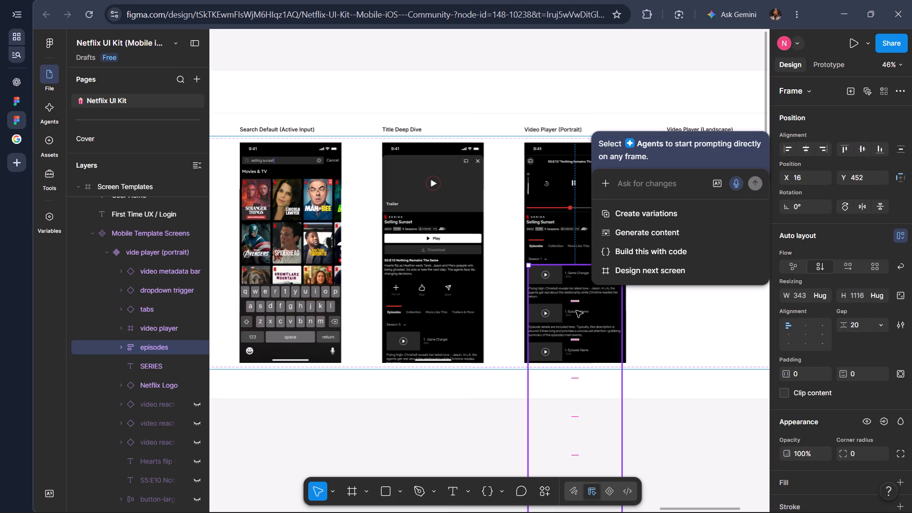
{"action": "left_click", "coordinate": [454, 417]}
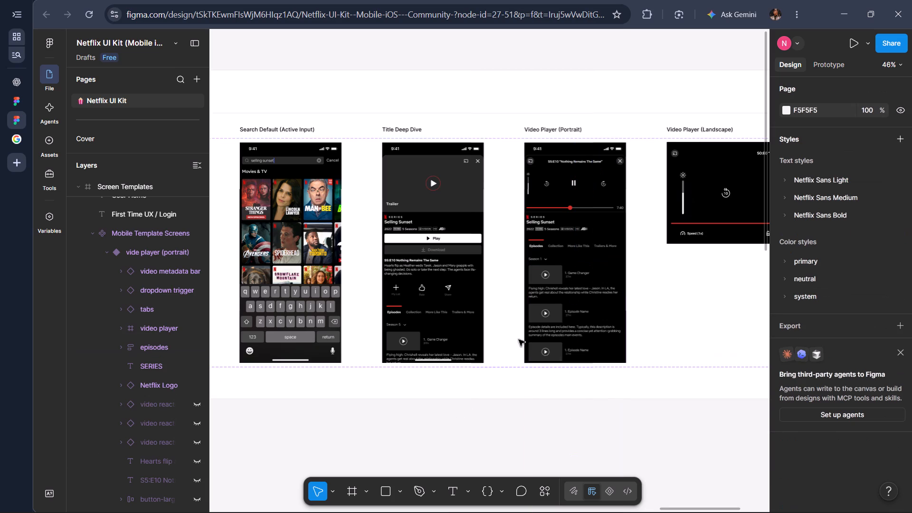
{"action": "triple_click", "coordinate": [696, 207]}
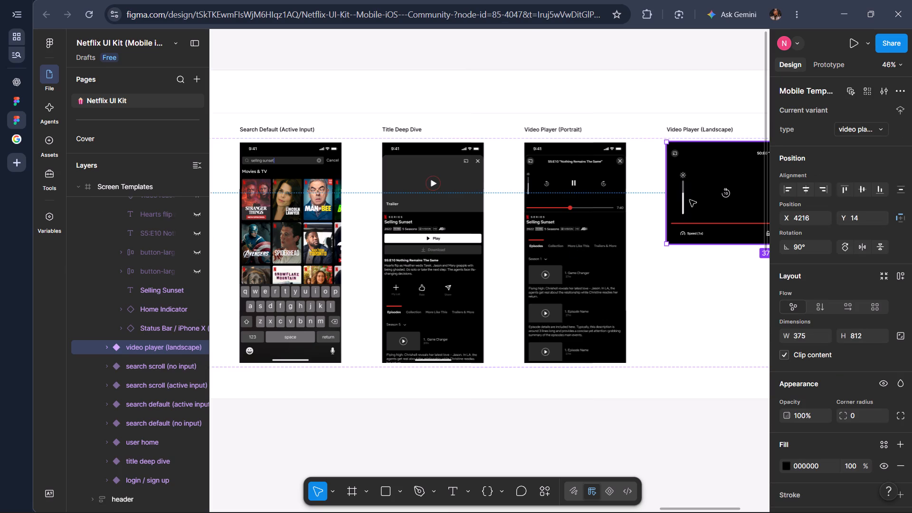
{"action": "double_click", "coordinate": [686, 198]}
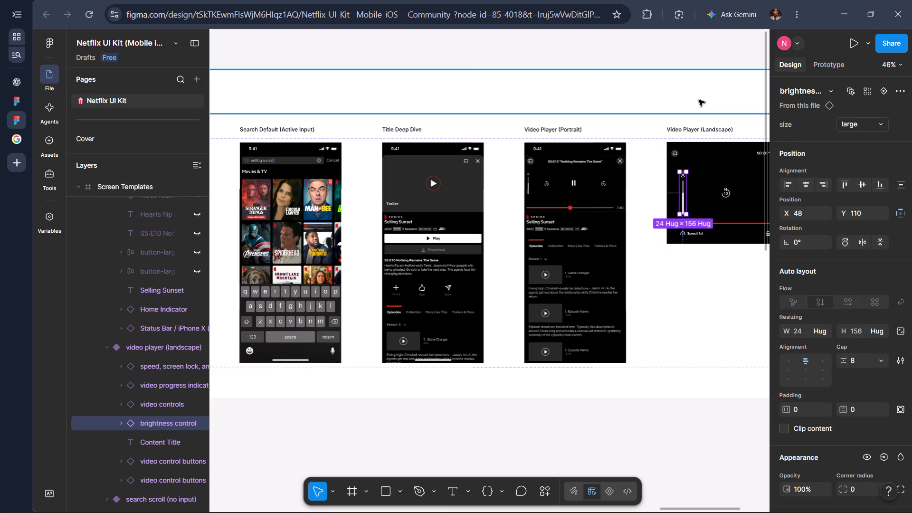
{"action": "left_click", "coordinate": [699, 100]}
{"action": "left_click", "coordinate": [574, 418]}
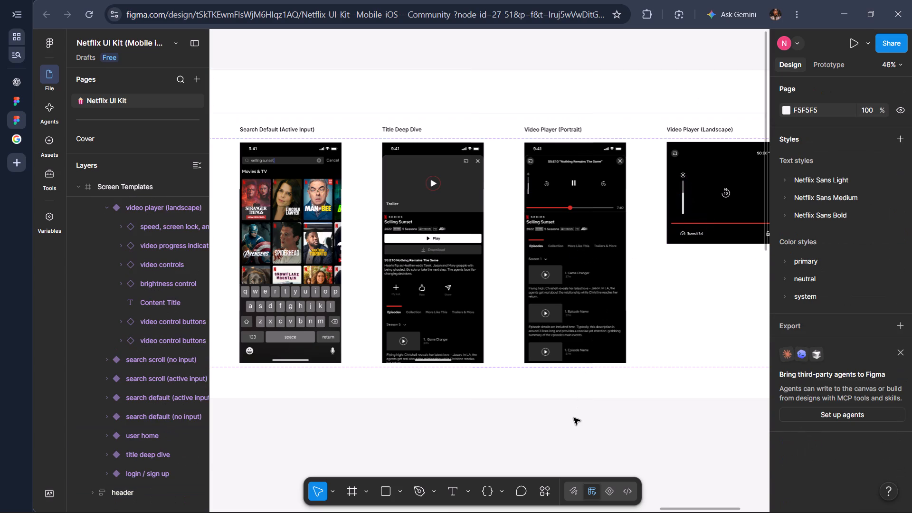
Look over the kit's component frames, from Title Cards and Video Player back to Typography, Colours and Hello.
{"action": "scroll", "coordinate": [574, 418], "scroll_direction": "right", "scroll_amount": 5}
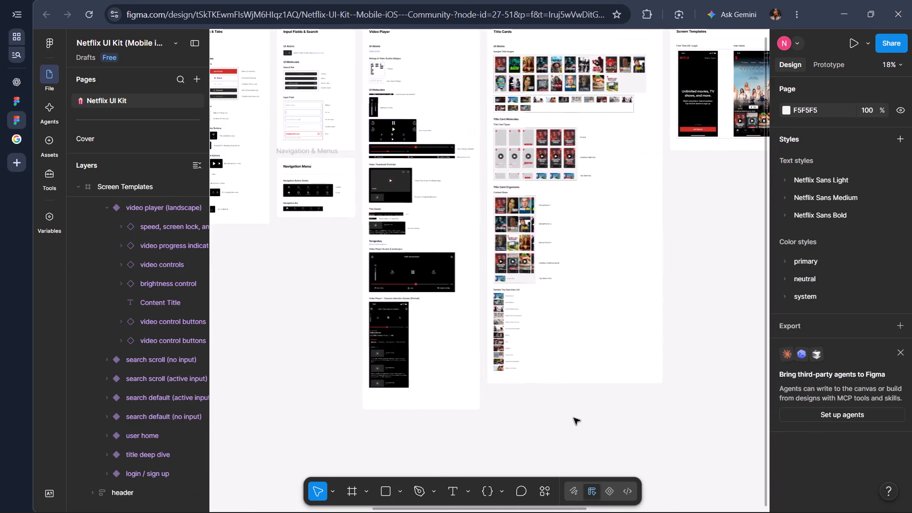
{"action": "scroll", "coordinate": [574, 418], "scroll_direction": "right", "scroll_amount": 1}
{"action": "scroll", "coordinate": [574, 418], "scroll_direction": "up", "scroll_amount": 1}
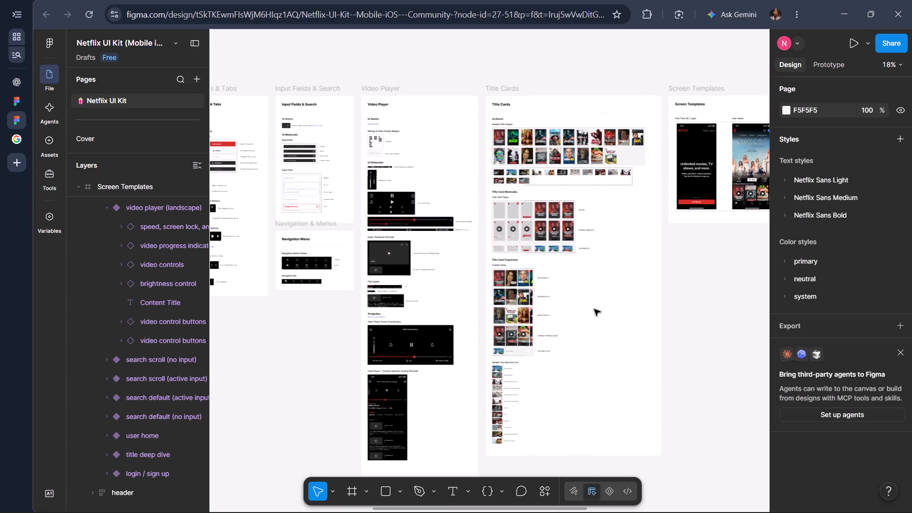
{"action": "scroll", "coordinate": [580, 344], "scroll_direction": "right", "scroll_amount": 3}
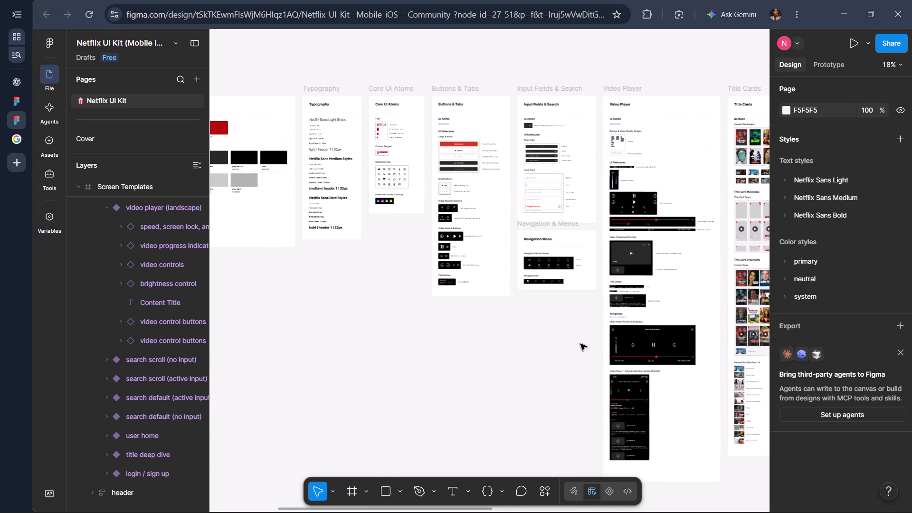
{"action": "scroll", "coordinate": [420, 308], "scroll_direction": "up", "scroll_amount": 1}
{"action": "scroll", "coordinate": [420, 308], "scroll_direction": "right", "scroll_amount": 3}
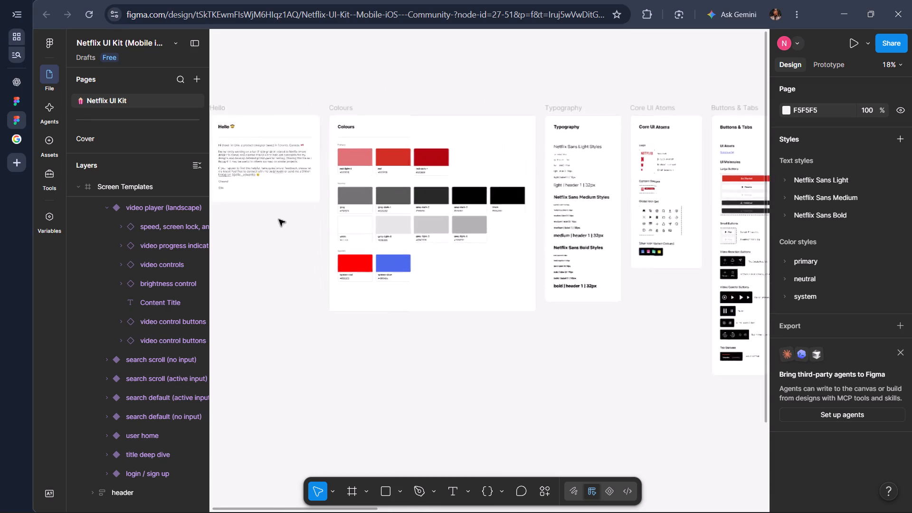
{"action": "scroll", "coordinate": [279, 219], "scroll_direction": "right", "scroll_amount": 1}
Delete the header and the introductory text from the Hello frame, leaving the frame itself.
{"action": "scroll", "coordinate": [279, 219], "scroll_direction": "up", "scroll_amount": 1}
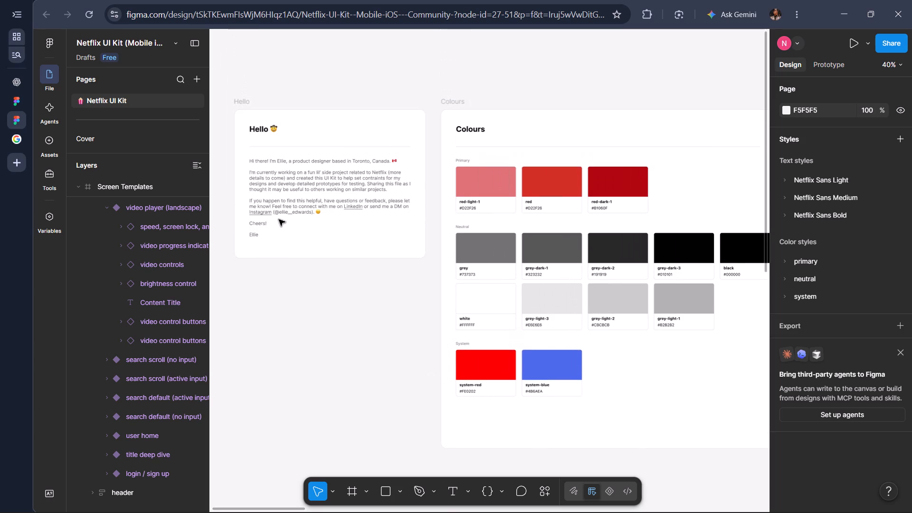
{"action": "scroll", "coordinate": [279, 219], "scroll_direction": "up", "scroll_amount": 1}
{"action": "left_click_drag", "start_coordinate": [218, 92], "coordinate": [346, 269]}
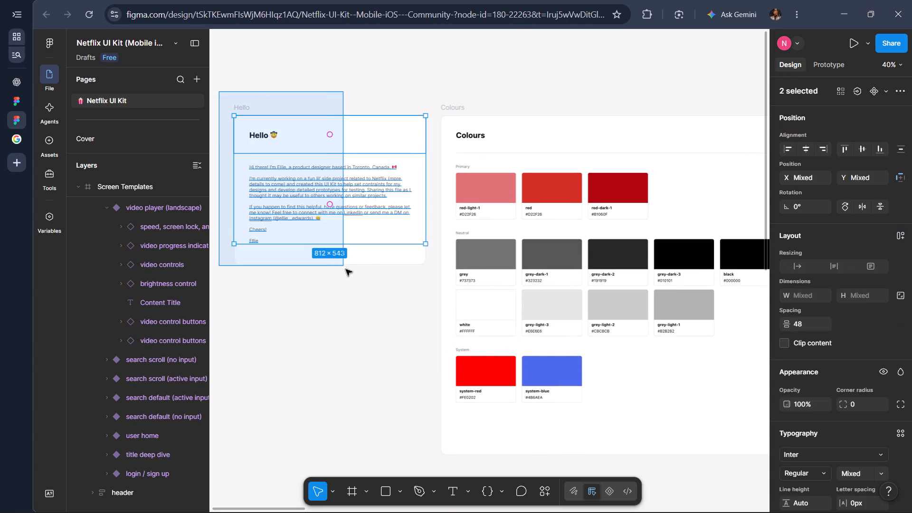
{"action": "left_click_drag", "start_coordinate": [346, 269], "coordinate": [380, 287]}
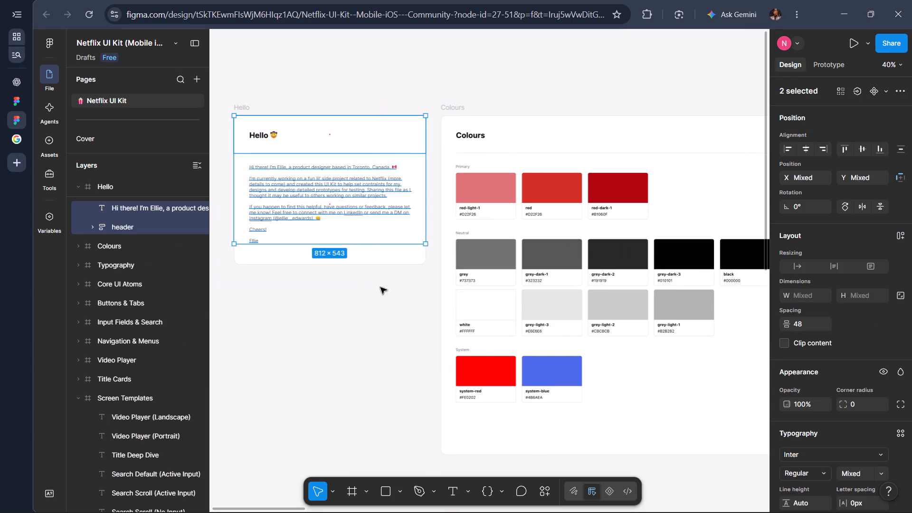
{"action": "key", "text": "Delete"}
{"action": "left_click", "coordinate": [337, 213]}
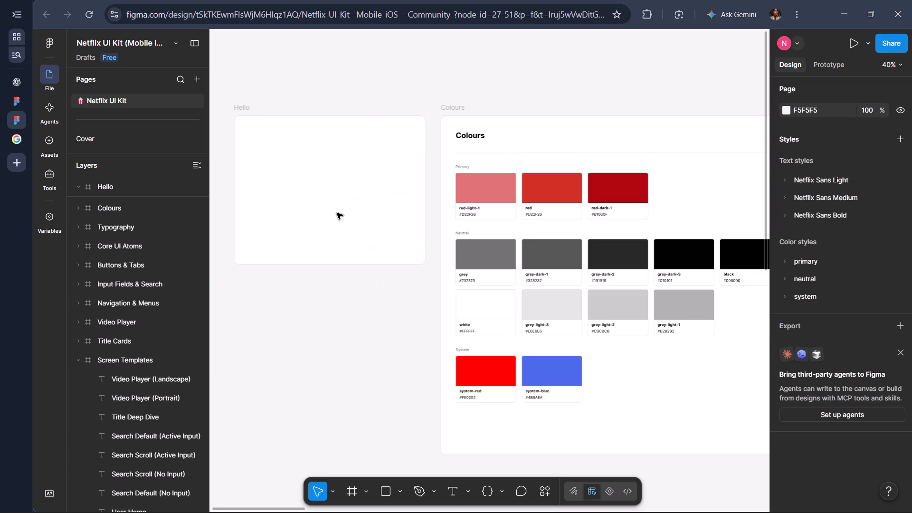
{"action": "left_click", "coordinate": [337, 213]}
{"action": "left_click_drag", "start_coordinate": [269, 113], "coordinate": [285, 178]}
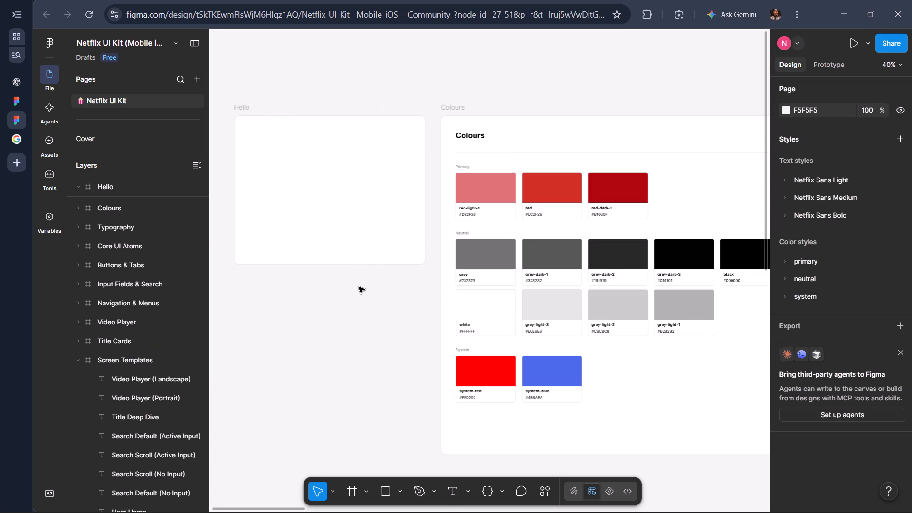
Copy the whole Colours frame, including its primary, neutral and system swatches, from the Netflix UI Kit.
{"action": "scroll", "coordinate": [357, 291], "scroll_direction": "left", "scroll_amount": 1}
{"action": "scroll", "coordinate": [357, 291], "scroll_direction": "down", "scroll_amount": 1}
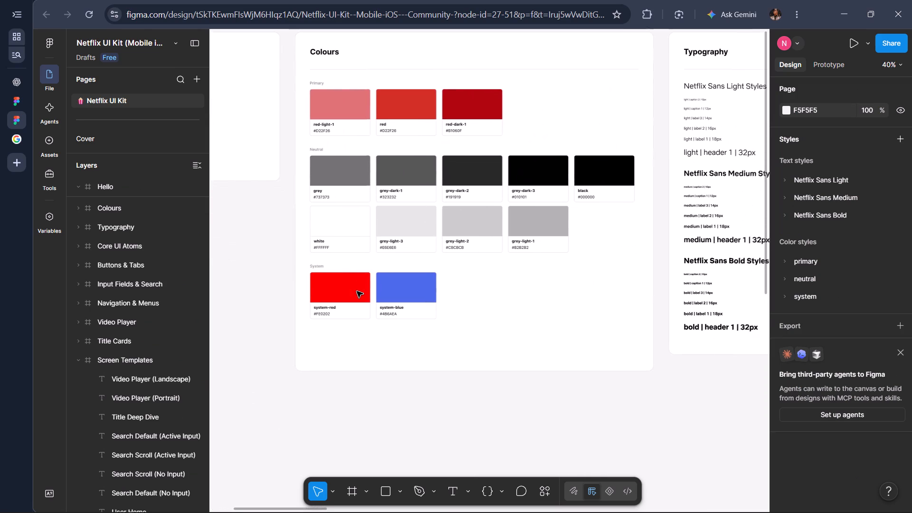
{"action": "scroll", "coordinate": [357, 291], "scroll_direction": "down", "scroll_amount": 1}
{"action": "scroll", "coordinate": [357, 291], "scroll_direction": "up", "scroll_amount": 2}
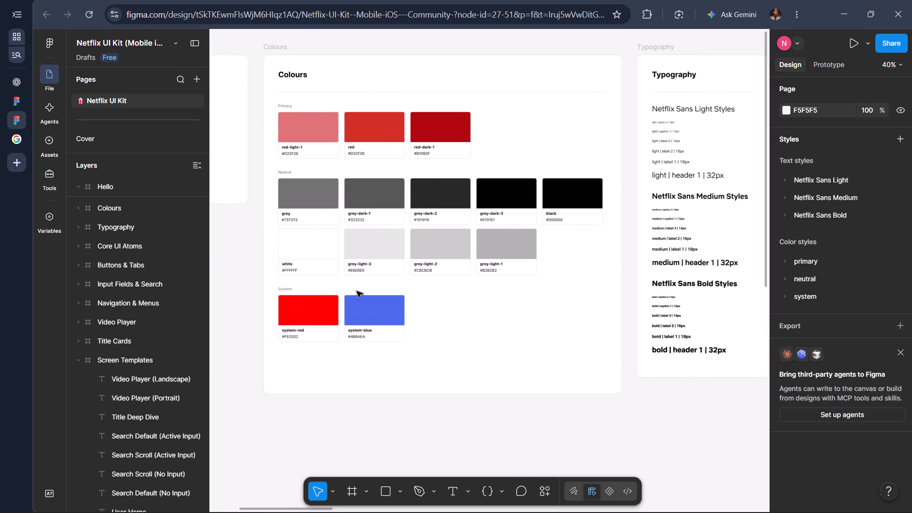
{"action": "scroll", "coordinate": [357, 291], "scroll_direction": "up", "scroll_amount": 1}
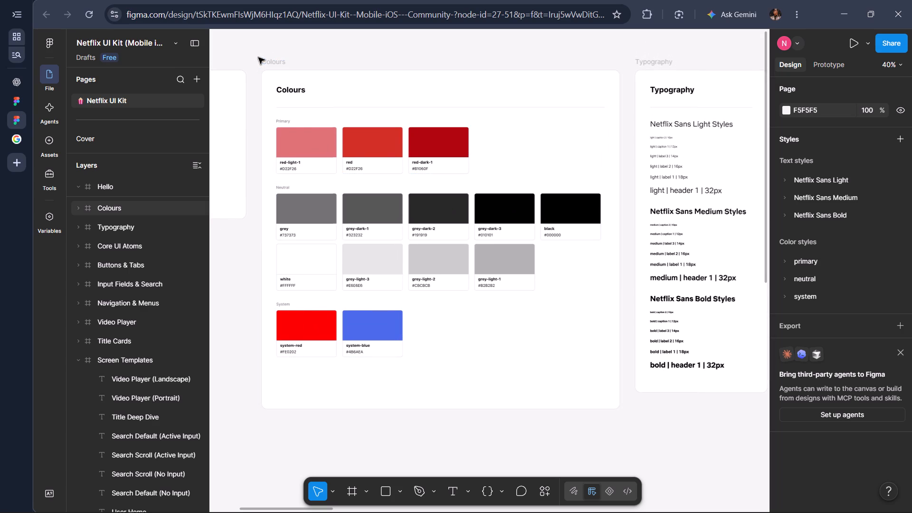
{"action": "left_click_drag", "start_coordinate": [258, 57], "coordinate": [616, 420]}
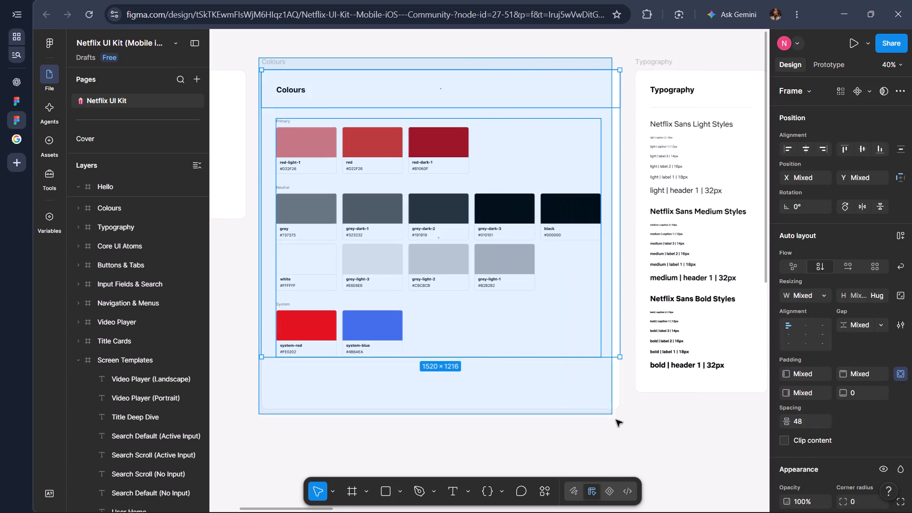
{"action": "left_click_drag", "start_coordinate": [616, 420], "coordinate": [625, 444]}
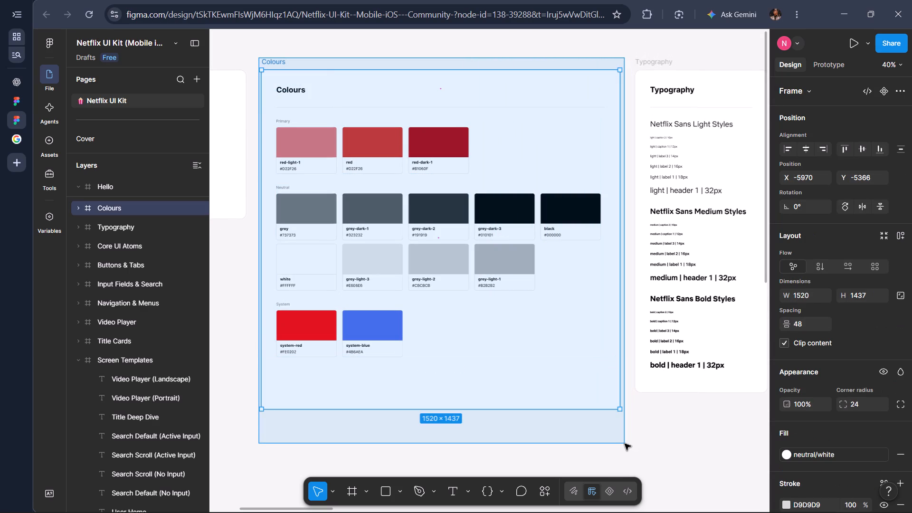
{"action": "left_click_drag", "start_coordinate": [625, 444], "coordinate": [625, 443]}
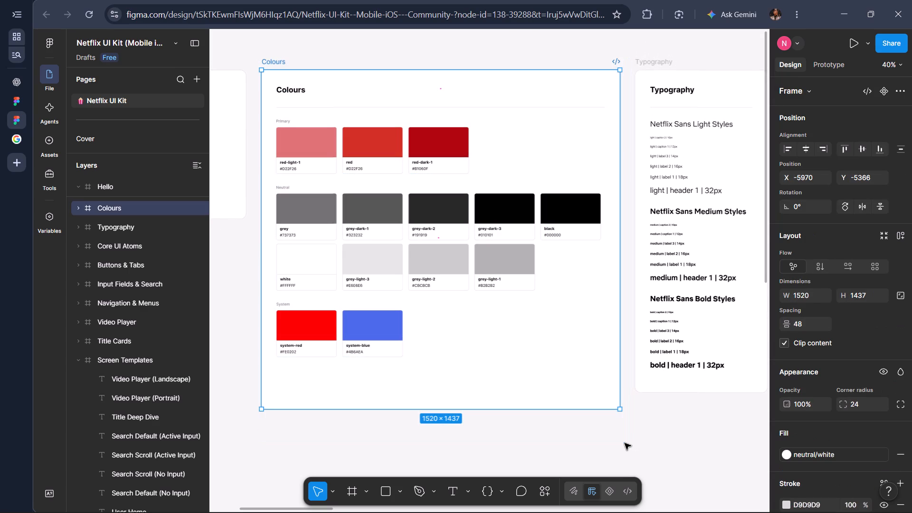
{"action": "key", "text": "ctrl+c"}
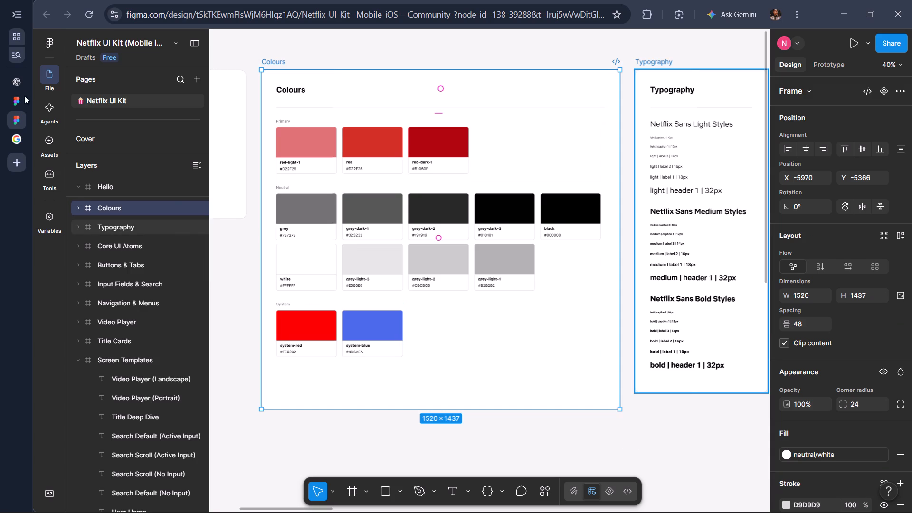
Open the CA 3 design file from the recently viewed files, leaving the UI kit open.
{"action": "left_click", "coordinate": [19, 103]}
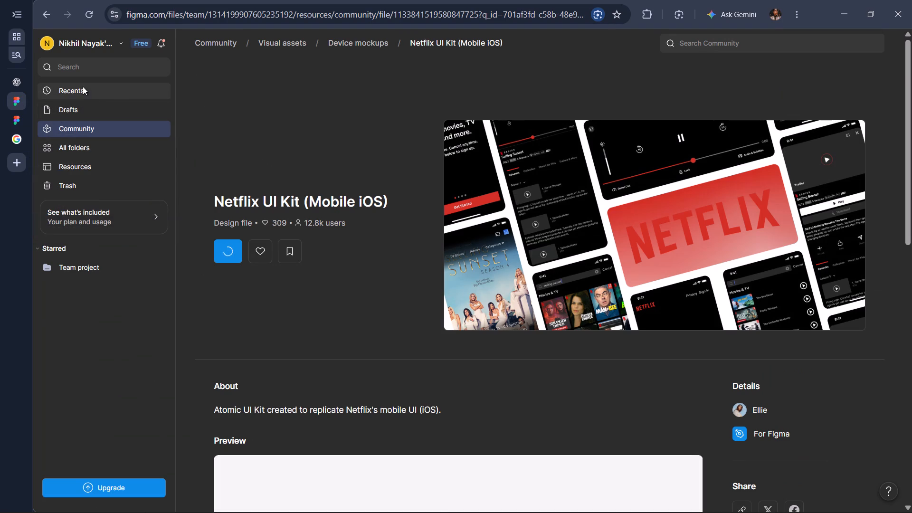
{"action": "left_click", "coordinate": [82, 86]}
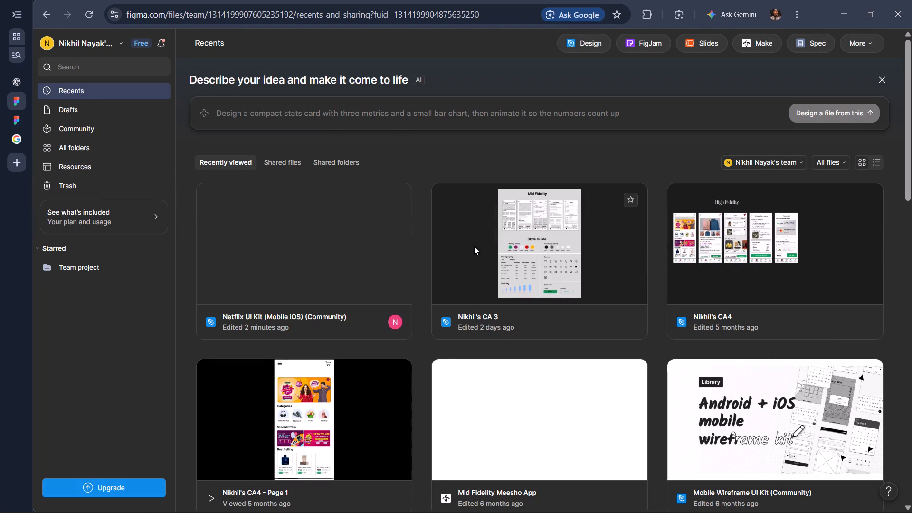
{"action": "double_click", "coordinate": [474, 247]}
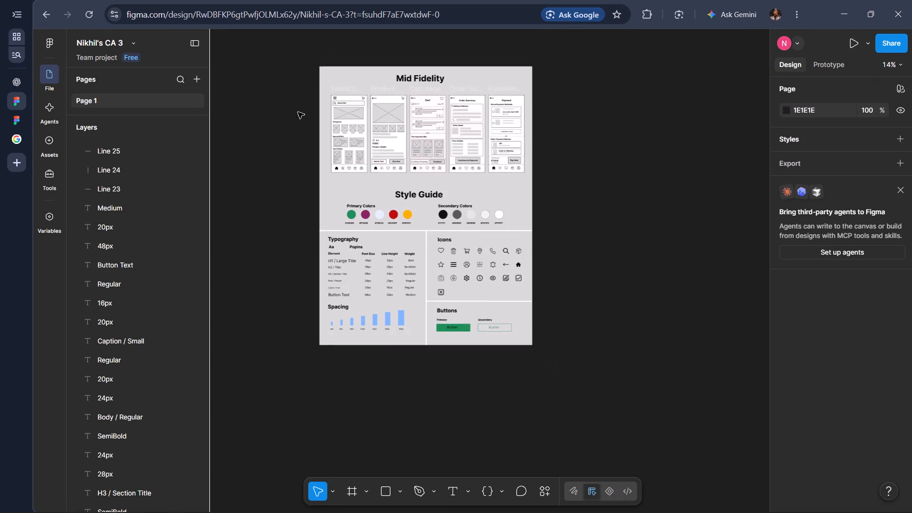
Paste the Colours frame into the empty canvas below the style guide and move it to about X -594, Y 3416.
{"action": "scroll", "coordinate": [298, 112], "scroll_direction": "down", "scroll_amount": 3}
{"action": "left_click", "coordinate": [345, 207]}
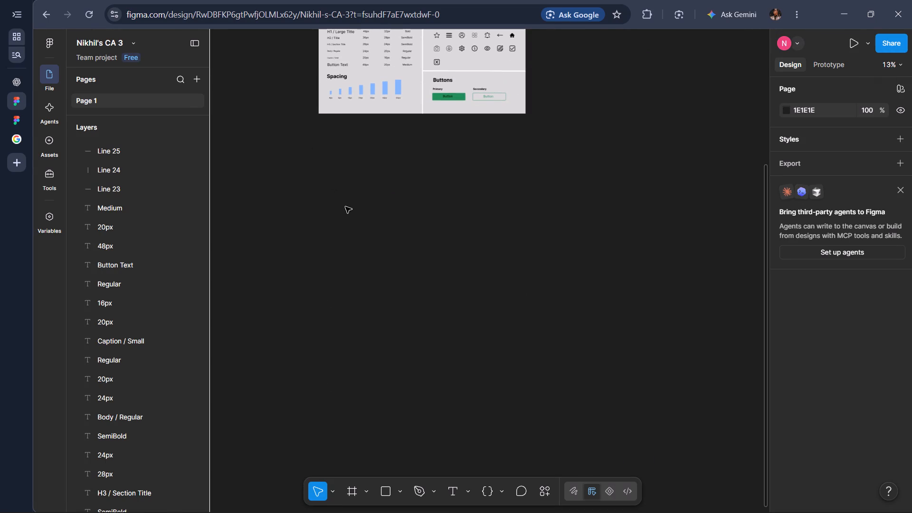
{"action": "key", "text": "ctrl+v"}
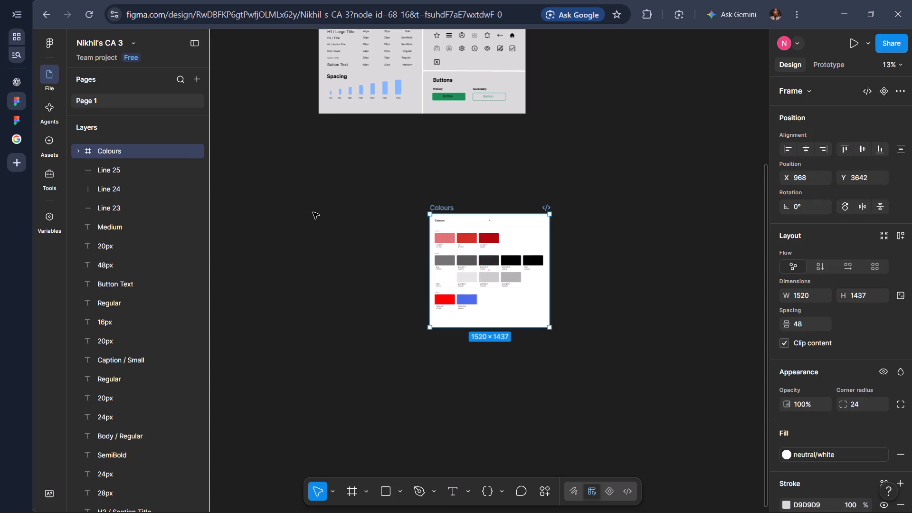
{"action": "left_click", "coordinate": [489, 259]}
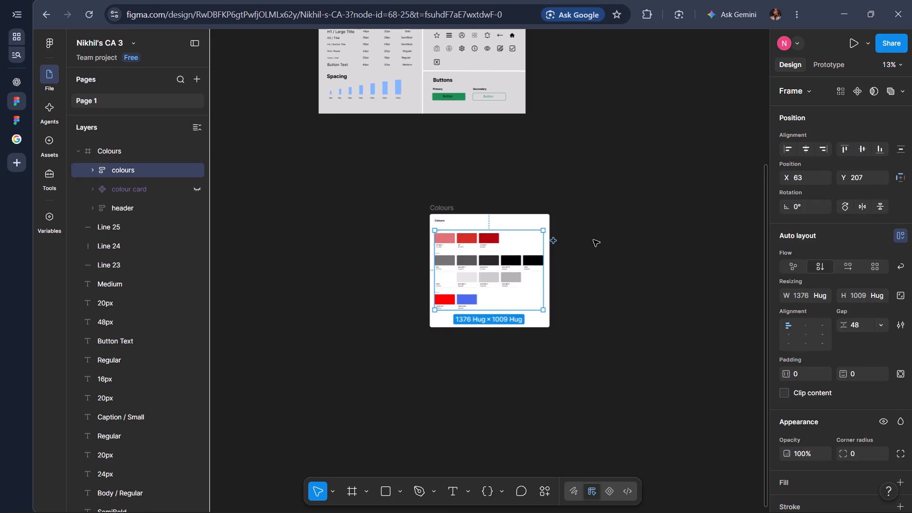
{"action": "left_click", "coordinate": [593, 240]}
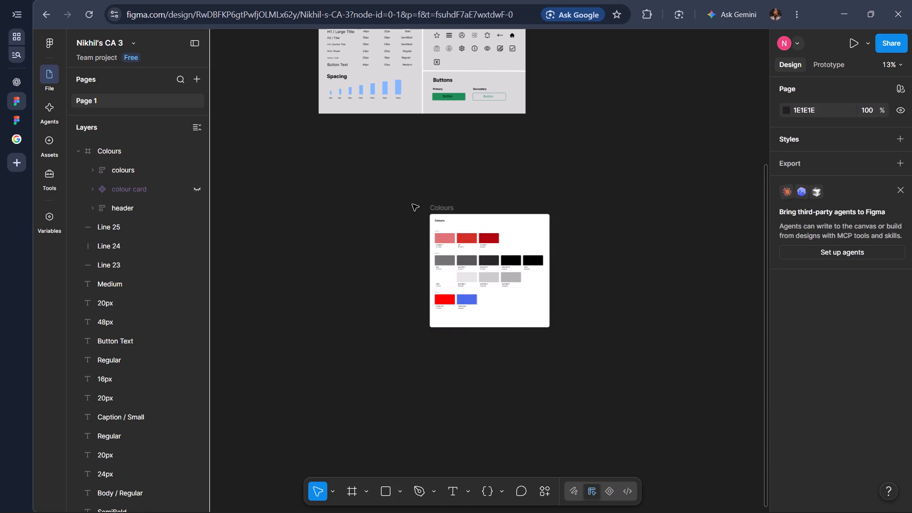
{"action": "left_click_drag", "start_coordinate": [412, 204], "coordinate": [574, 361]}
{"action": "left_click_drag", "start_coordinate": [514, 306], "coordinate": [513, 306]}
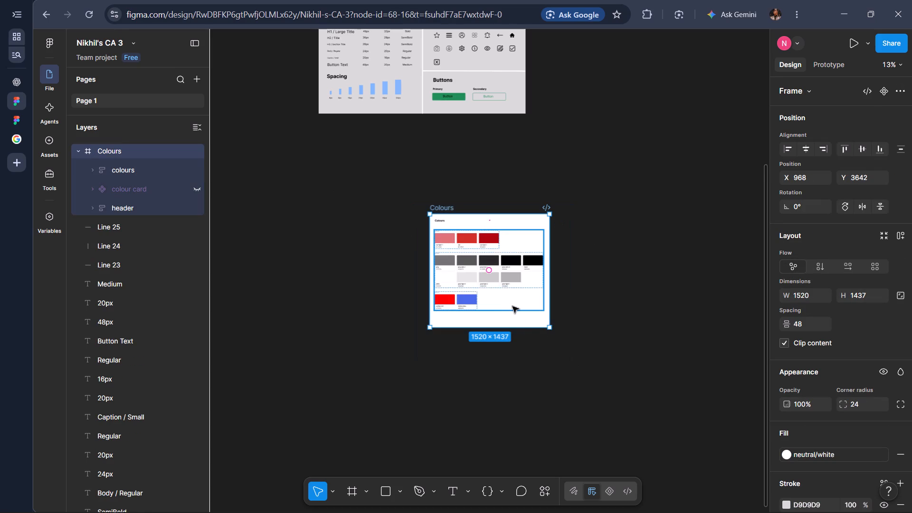
{"action": "left_click_drag", "start_coordinate": [513, 306], "coordinate": [391, 289]}
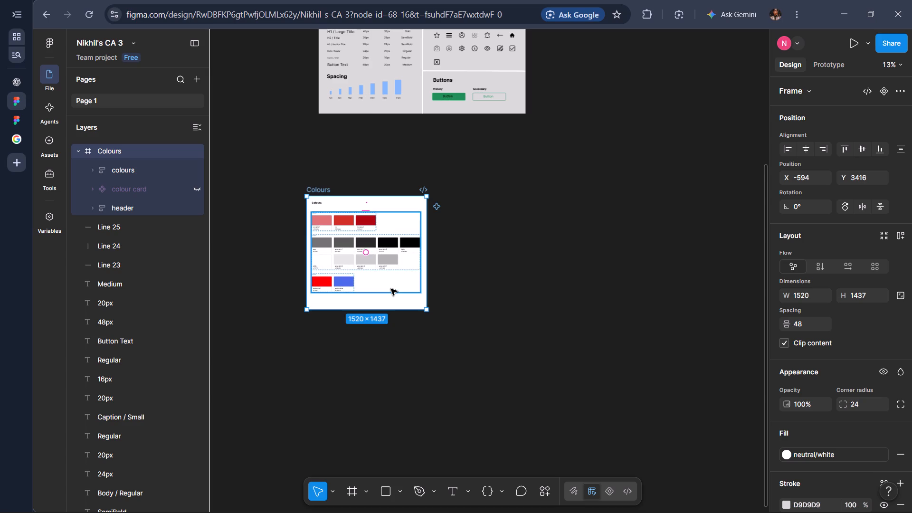
{"action": "scroll", "coordinate": [477, 244], "scroll_direction": "right", "scroll_amount": 1}
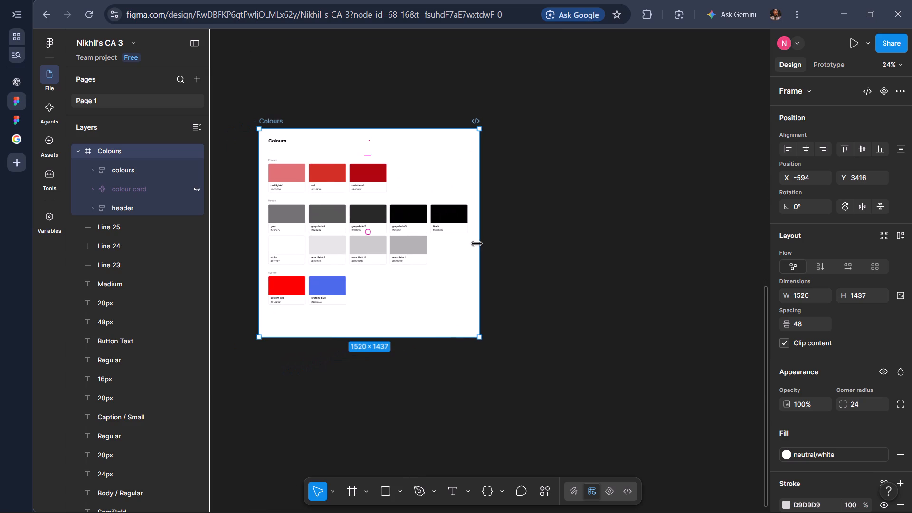
{"action": "scroll", "coordinate": [477, 244], "scroll_direction": "right", "scroll_amount": 1}
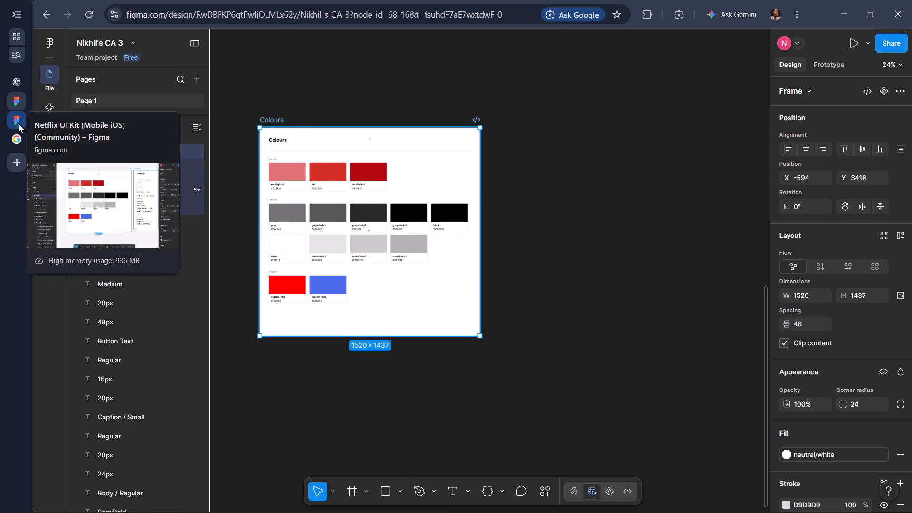
Return to the Netflix UI Kit file and copy the whole Typography frame.
{"action": "left_click", "coordinate": [19, 124]}
{"action": "left_click", "coordinate": [601, 443]}
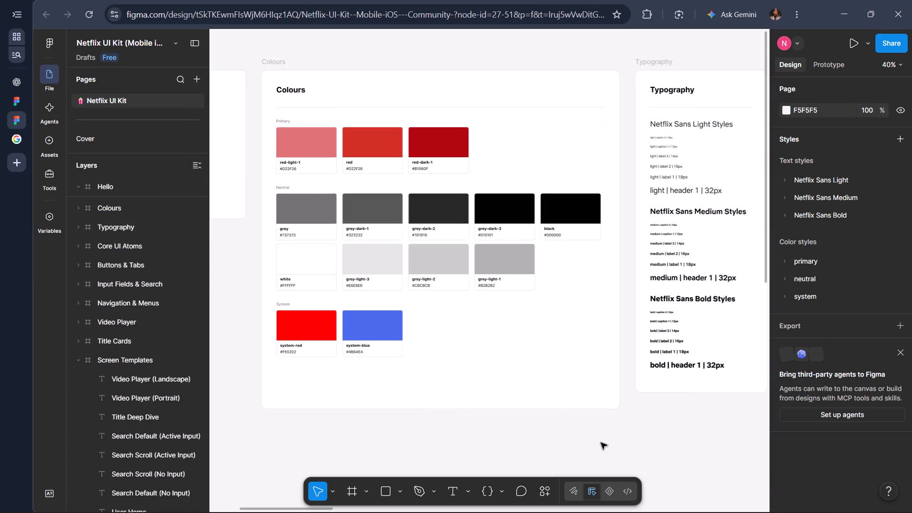
{"action": "scroll", "coordinate": [601, 443], "scroll_direction": "left", "scroll_amount": 5}
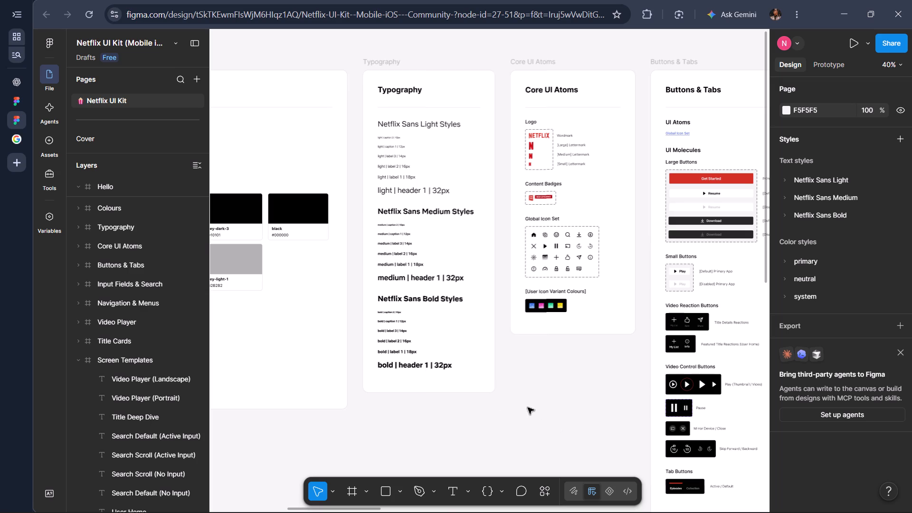
{"action": "left_click_drag", "start_coordinate": [358, 49], "coordinate": [481, 283]}
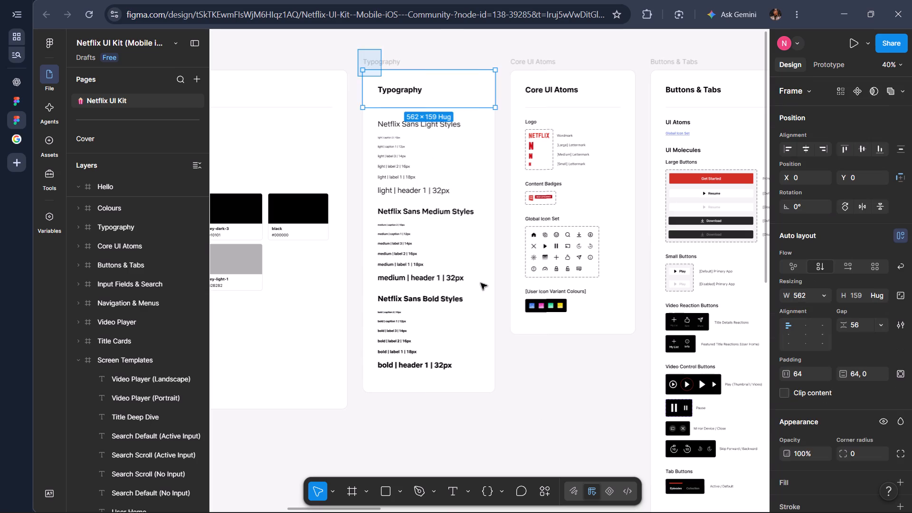
{"action": "left_click_drag", "start_coordinate": [481, 283], "coordinate": [500, 455]}
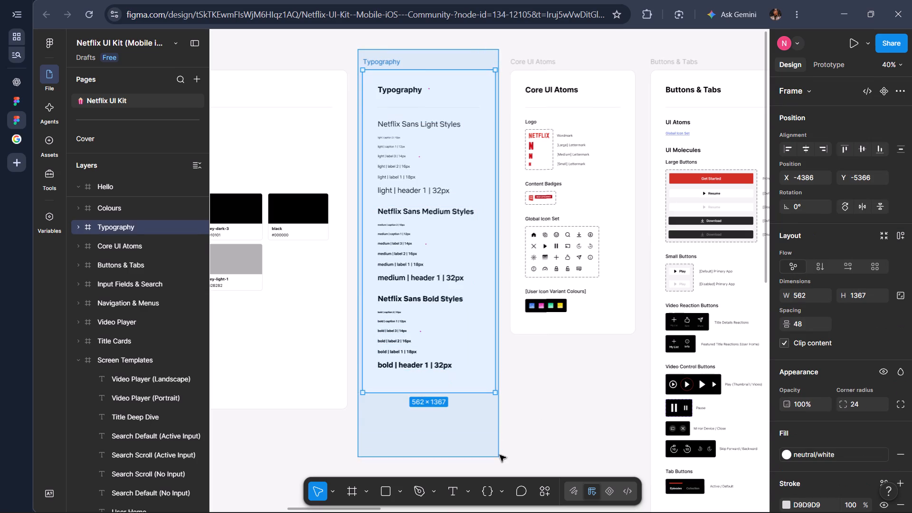
{"action": "left_click_drag", "start_coordinate": [500, 455], "coordinate": [501, 443]}
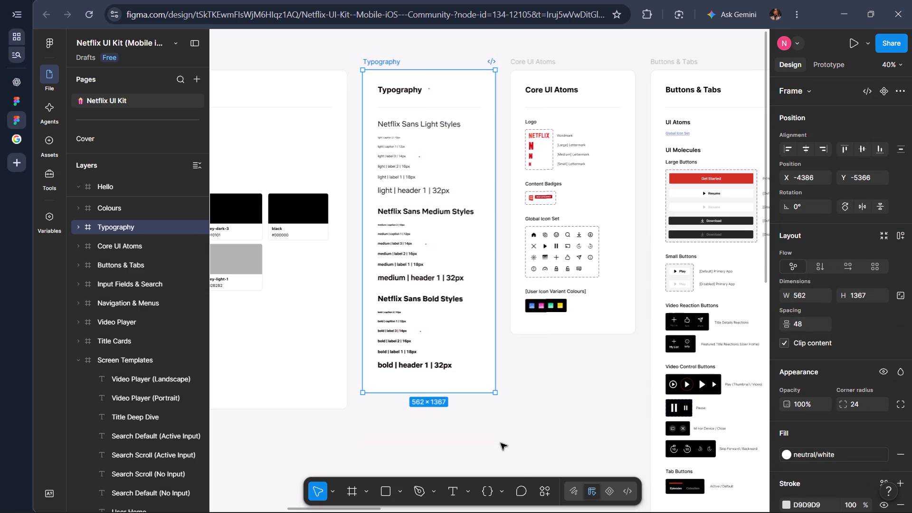
{"action": "key", "text": "ctrl+c"}
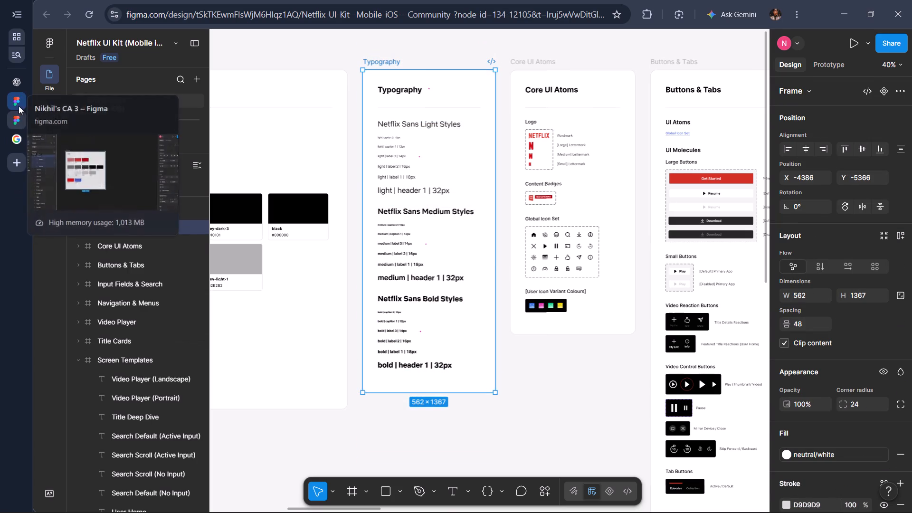
Paste the Typography frame into the CA 3 file and place it beside Colours, tops aligned, at about X 970, Y 3416.
{"action": "left_click", "coordinate": [19, 106]}
{"action": "left_click", "coordinate": [534, 278]}
{"action": "key", "text": "ctrl+v"}
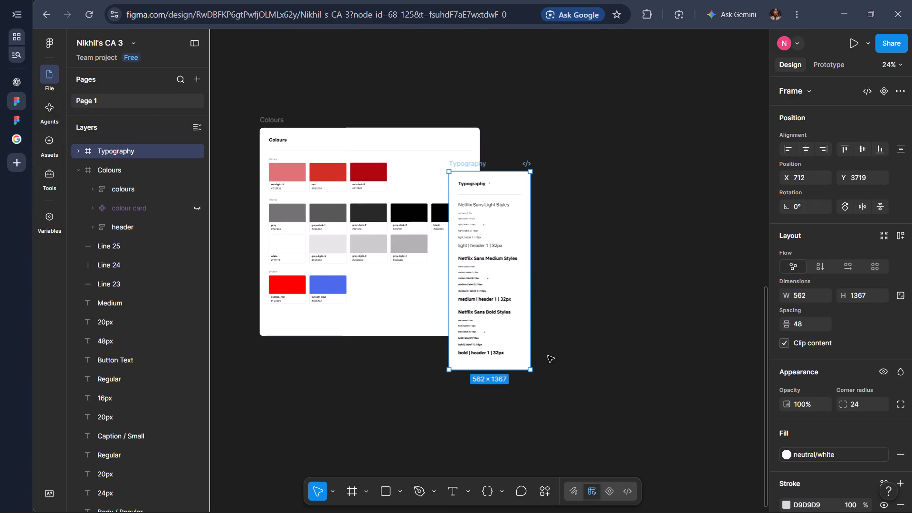
{"action": "left_click_drag", "start_coordinate": [524, 356], "coordinate": [561, 312]}
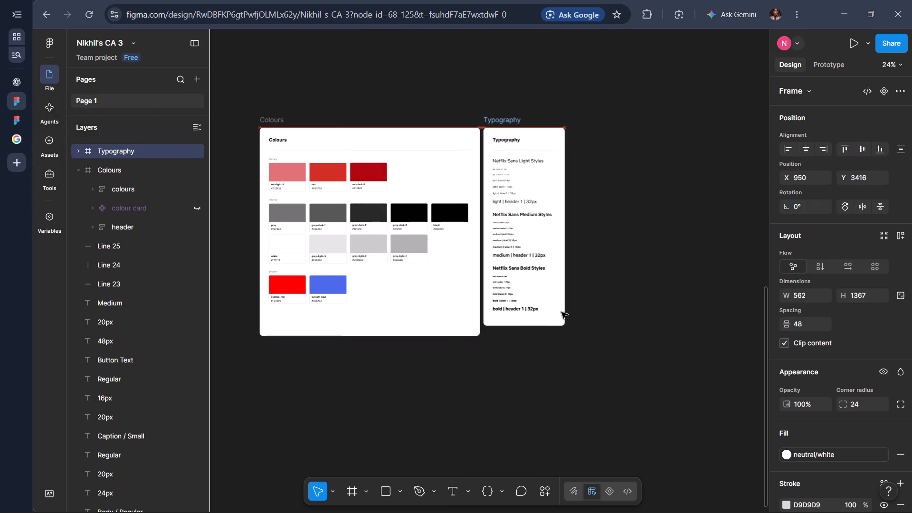
{"action": "left_click_drag", "start_coordinate": [561, 312], "coordinate": [562, 310]}
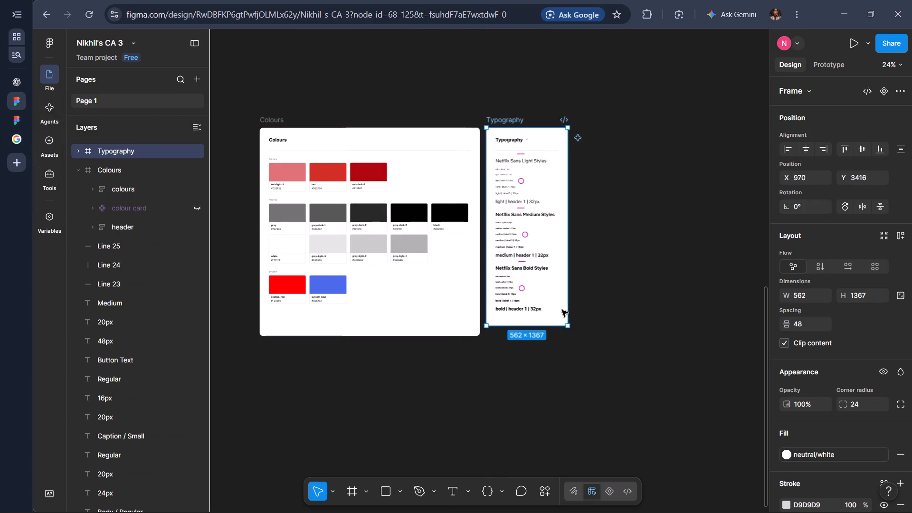
Enlarge the Typography frame to about 656 × 1437 so its bottom edge lines up with the Colours frame, and clear the selection.
{"action": "left_click_drag", "start_coordinate": [571, 328], "coordinate": [583, 333]}
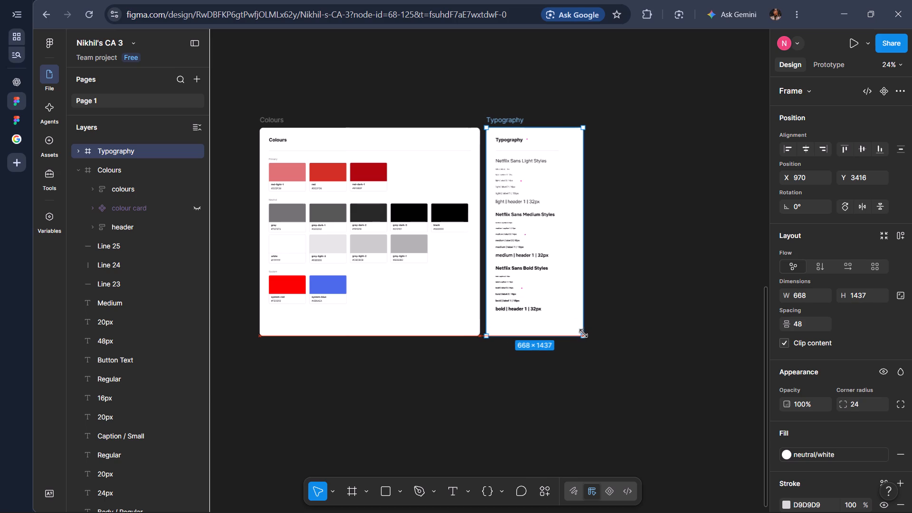
{"action": "left_click_drag", "start_coordinate": [583, 333], "coordinate": [580, 333]}
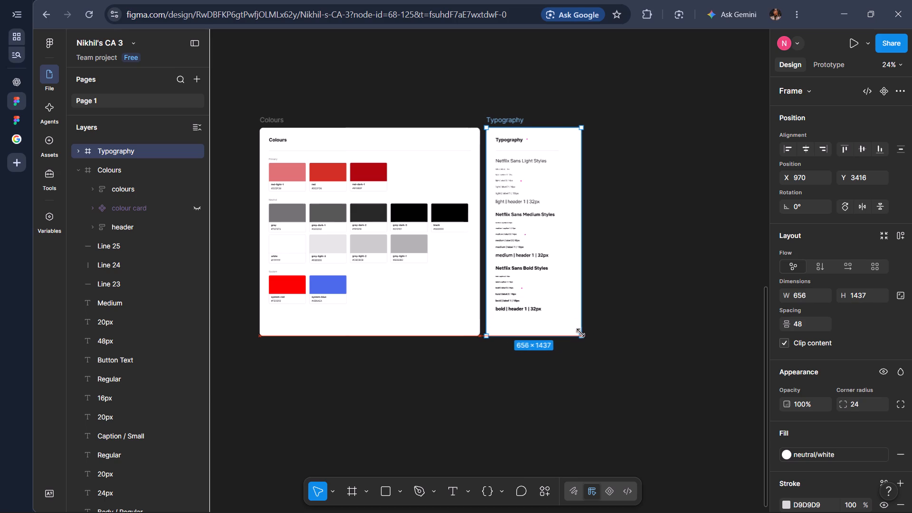
{"action": "left_click_drag", "start_coordinate": [580, 333], "coordinate": [580, 333]}
{"action": "left_click", "coordinate": [636, 289]}
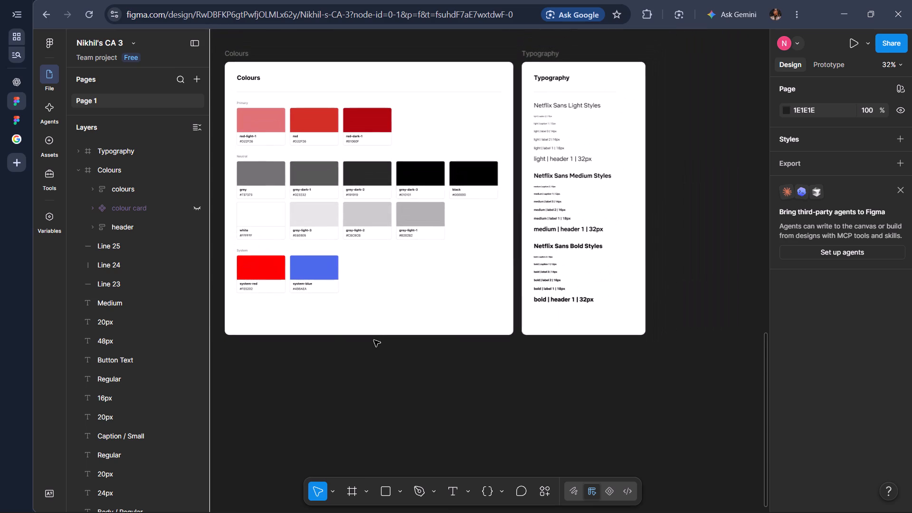
{"action": "left_click", "coordinate": [412, 382]}
Return to the Netflix UI Kit file and look over the component frames beside Typography, from Core UI Atoms to Navigation & Menus.
{"action": "left_click", "coordinate": [17, 125]}
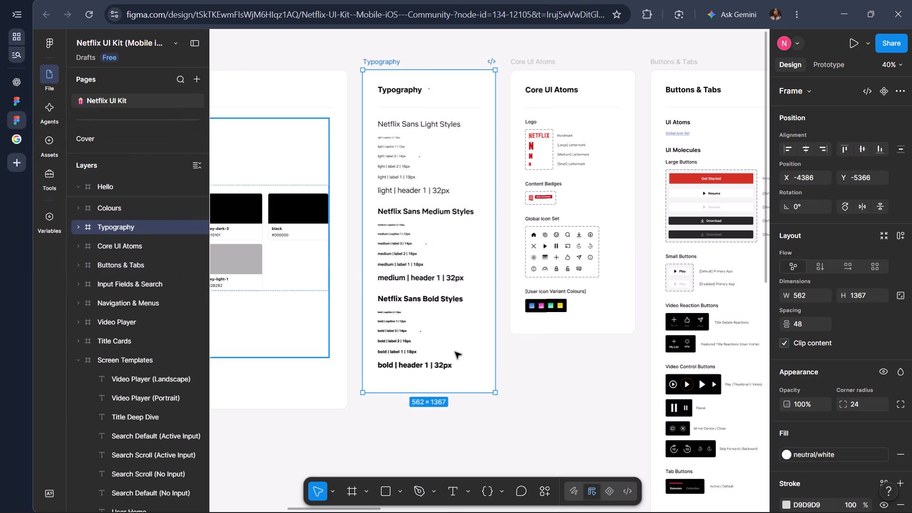
{"action": "left_click", "coordinate": [536, 392]}
{"action": "scroll", "coordinate": [536, 392], "scroll_direction": "left", "scroll_amount": 2}
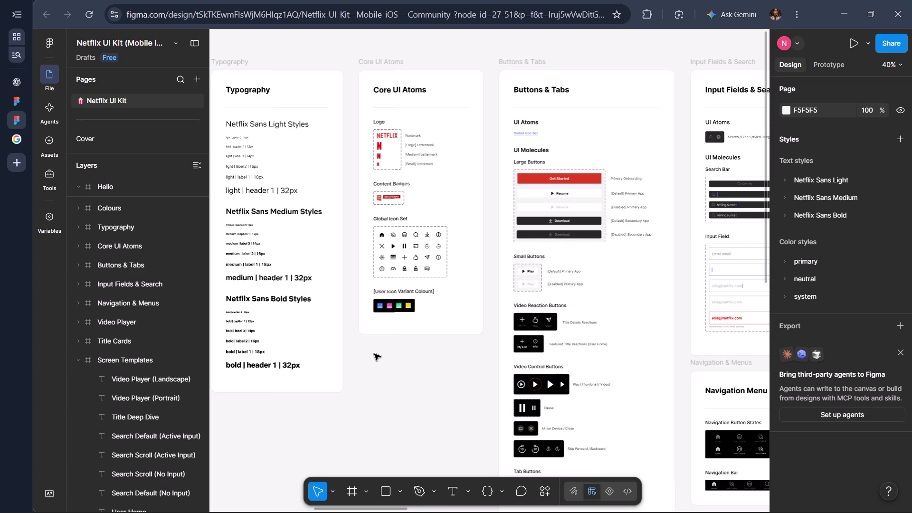
{"action": "scroll", "coordinate": [374, 354], "scroll_direction": "left", "scroll_amount": 2}
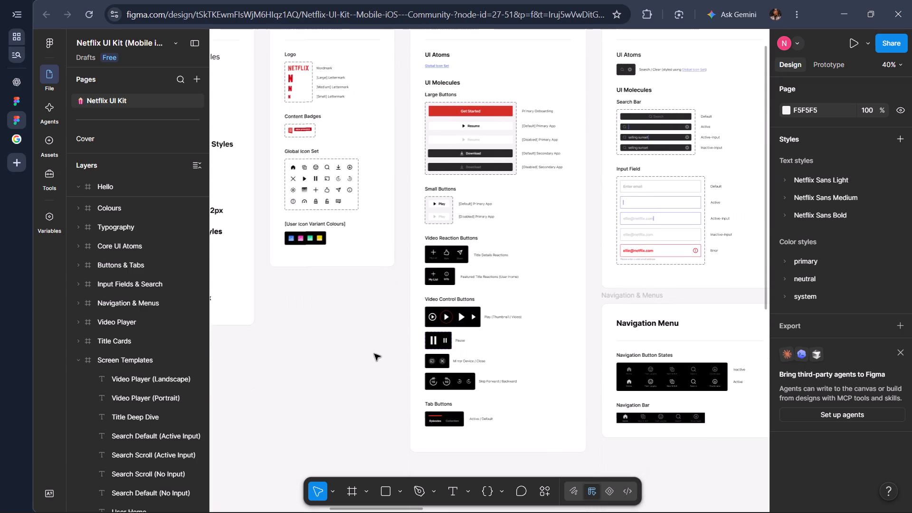
{"action": "scroll", "coordinate": [374, 354], "scroll_direction": "left", "scroll_amount": 4}
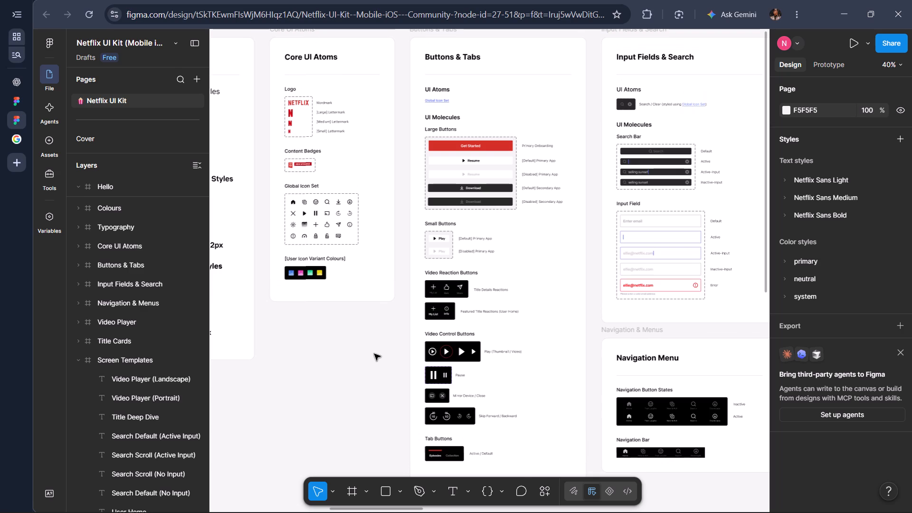
{"action": "scroll", "coordinate": [374, 354], "scroll_direction": "right", "scroll_amount": 1}
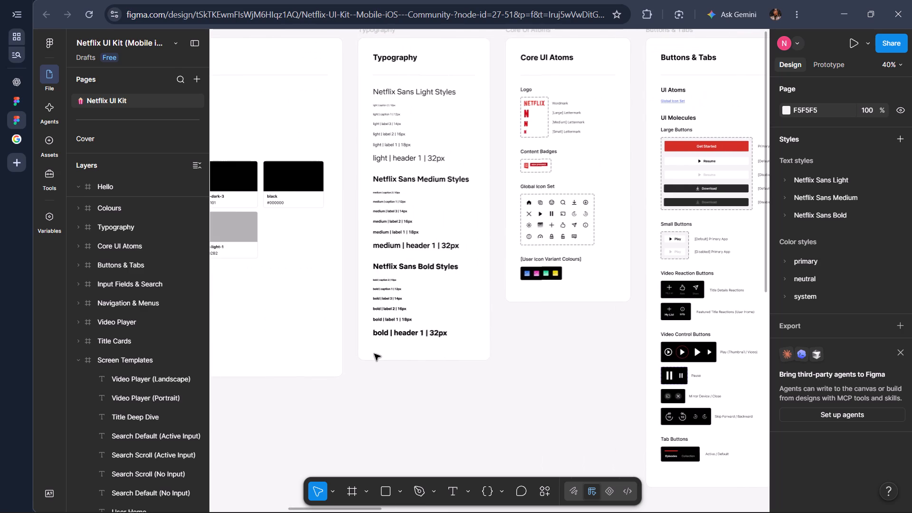
{"action": "scroll", "coordinate": [374, 354], "scroll_direction": "right", "scroll_amount": 2}
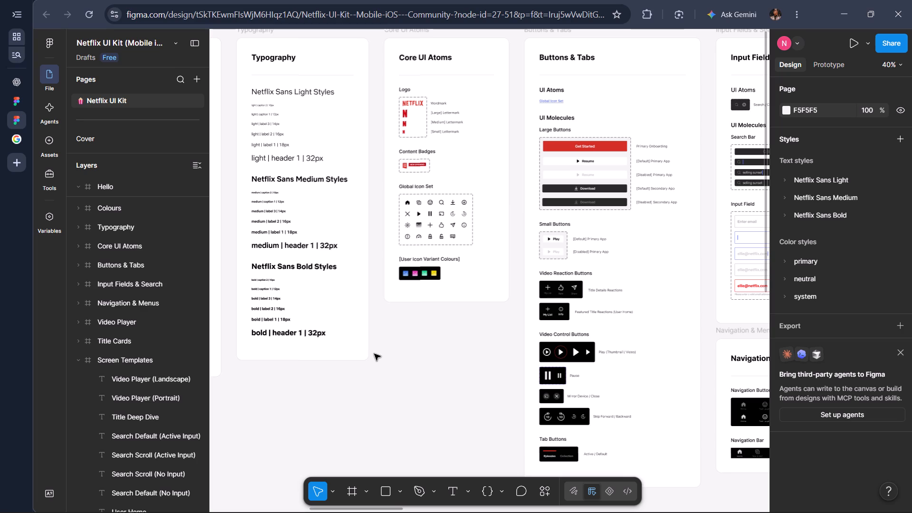
{"action": "scroll", "coordinate": [374, 354], "scroll_direction": "right", "scroll_amount": 4}
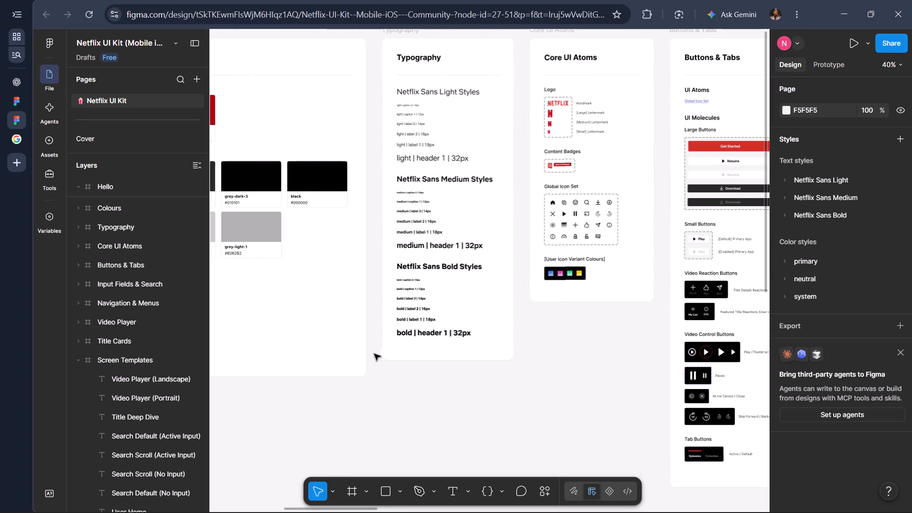
{"action": "scroll", "coordinate": [374, 354], "scroll_direction": "right", "scroll_amount": 3}
{"action": "scroll", "coordinate": [374, 354], "scroll_direction": "left", "scroll_amount": 2}
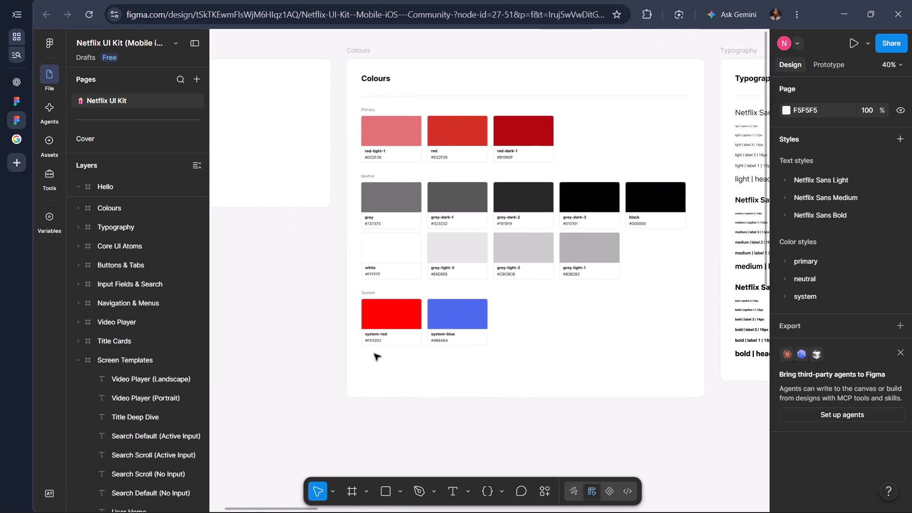
{"action": "scroll", "coordinate": [374, 354], "scroll_direction": "left", "scroll_amount": 2}
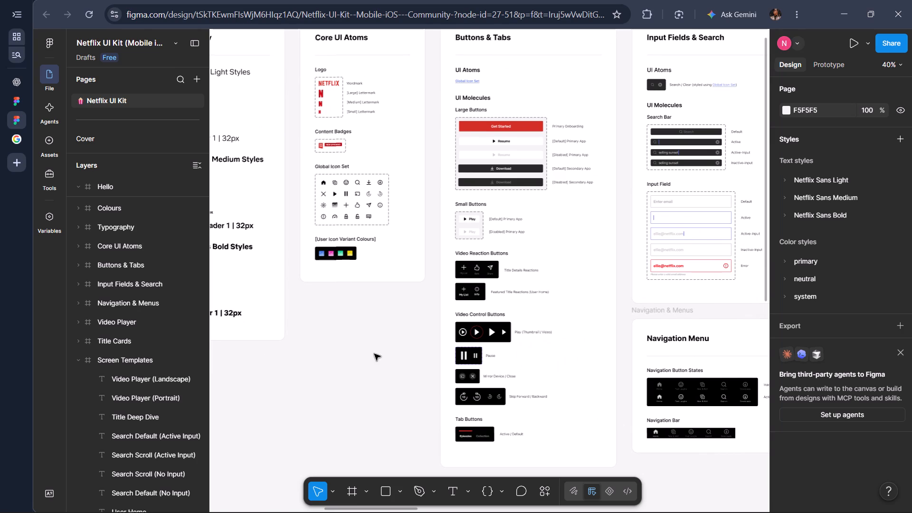
Copy the Core UI Atoms, Buttons & Tabs, Input Fields & Search and Navigation & Menus frames together.
{"action": "scroll", "coordinate": [374, 354], "scroll_direction": "up", "scroll_amount": 1}
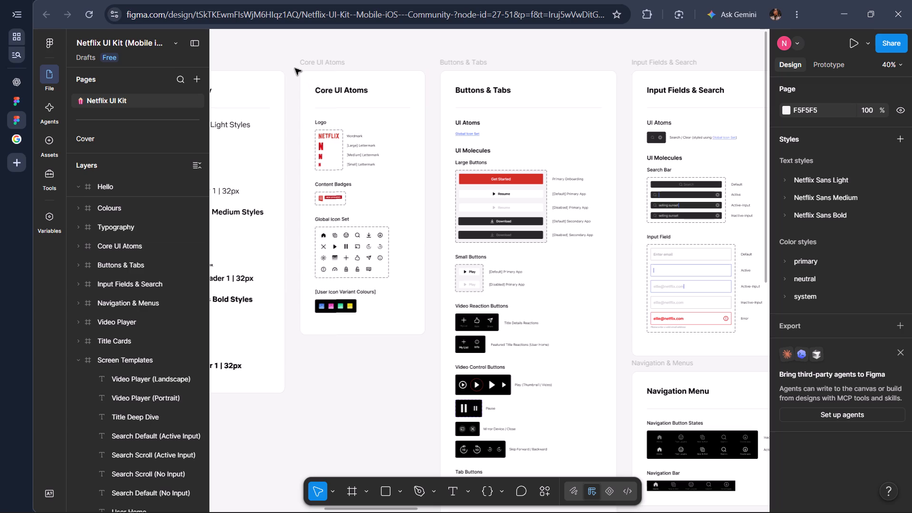
{"action": "left_click_drag", "start_coordinate": [295, 68], "coordinate": [688, 318]}
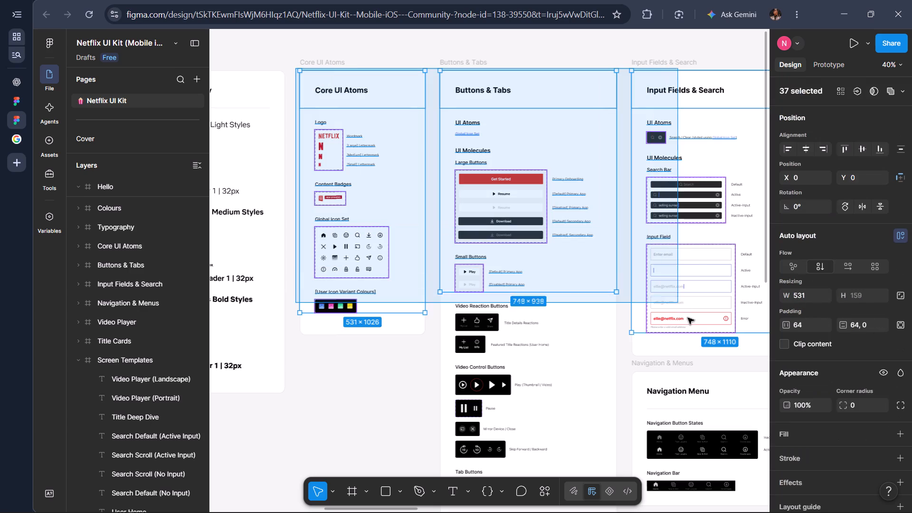
{"action": "left_click_drag", "start_coordinate": [688, 318], "coordinate": [779, 512]}
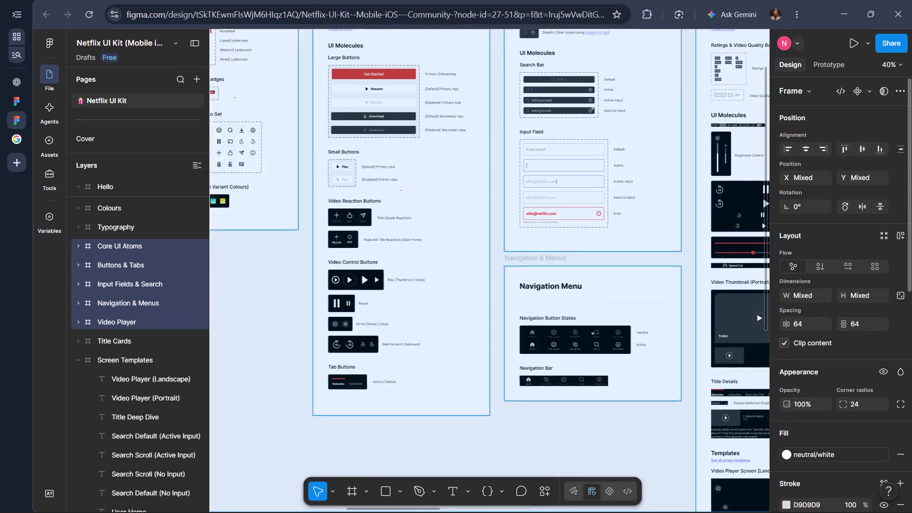
{"action": "left_click_drag", "start_coordinate": [779, 512], "coordinate": [631, 366]}
{"action": "key", "text": "ctrl+c"}
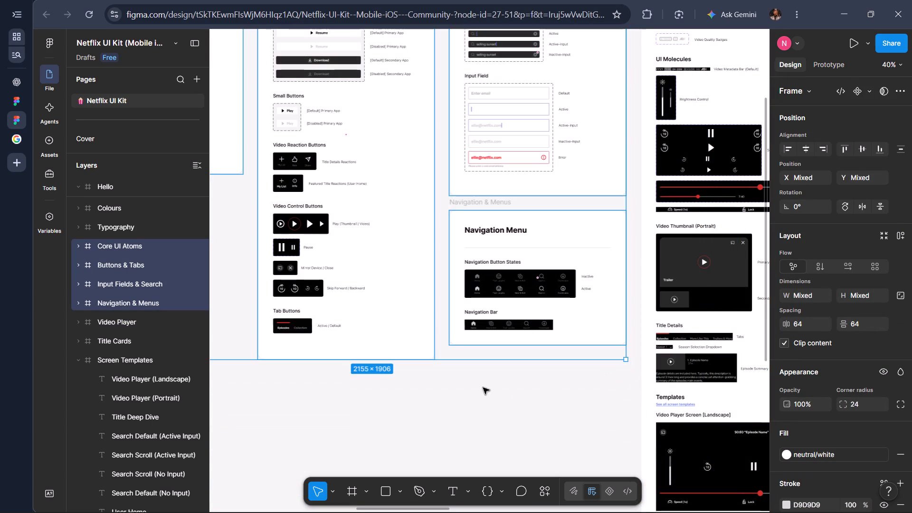
Paste the four copied frames into the CA 3 file and place them beside Typography, tops aligned, and clear the selection.
{"action": "left_click", "coordinate": [18, 97]}
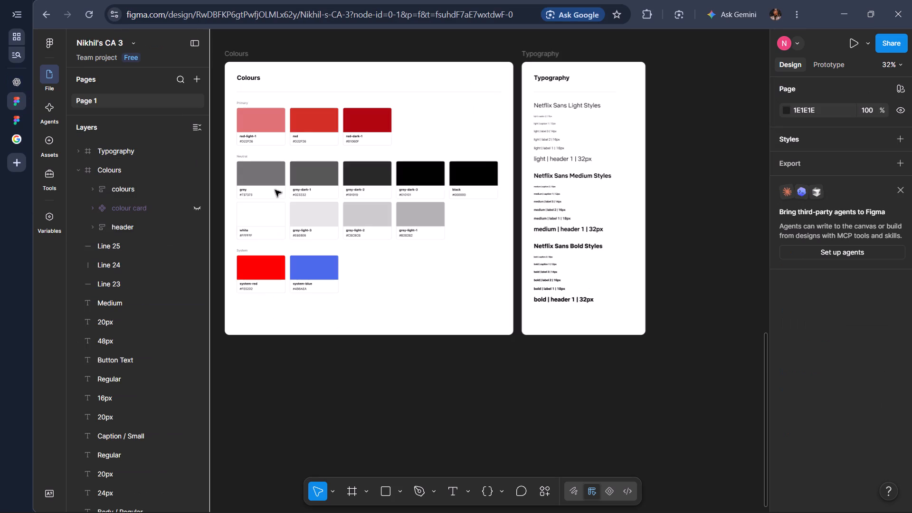
{"action": "left_click", "coordinate": [684, 364]}
{"action": "scroll", "coordinate": [684, 364], "scroll_direction": "left", "scroll_amount": 2}
{"action": "left_click", "coordinate": [684, 364]}
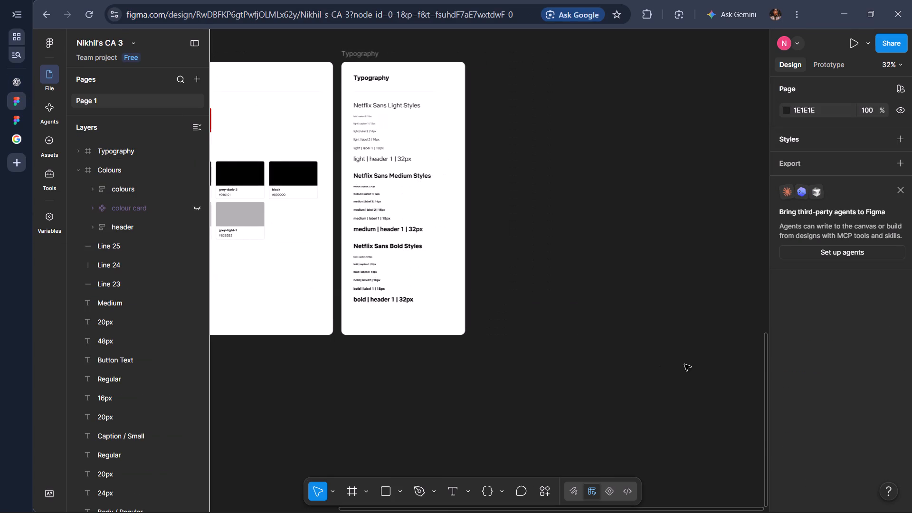
{"action": "key", "text": "ctrl+v"}
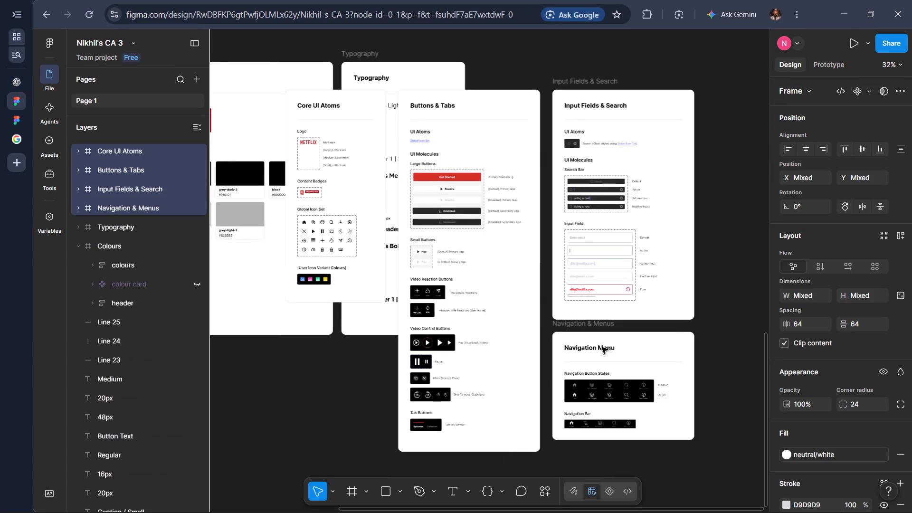
{"action": "left_click_drag", "start_coordinate": [361, 212], "coordinate": [402, 195]}
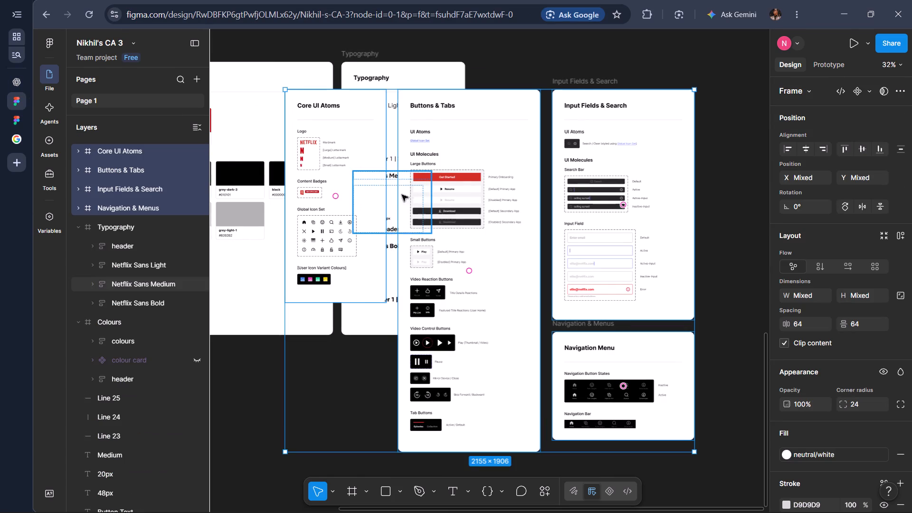
{"action": "left_click_drag", "start_coordinate": [402, 195], "coordinate": [550, 185]}
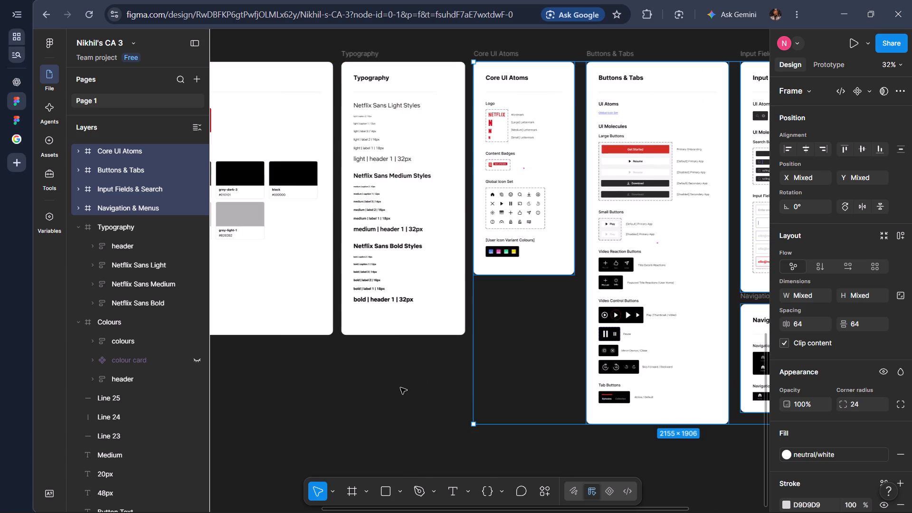
{"action": "left_click", "coordinate": [400, 388]}
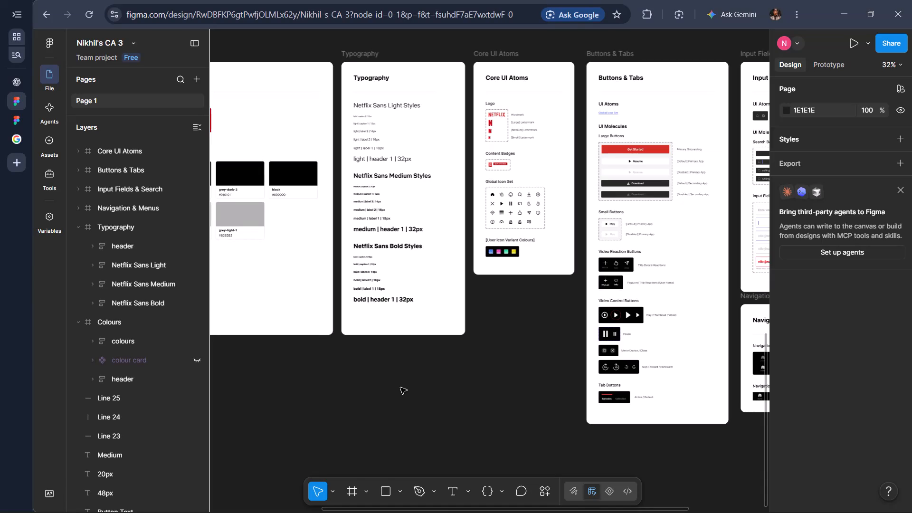
Examine the pasted component frames in the style guide, especially the contents of Buttons & Tabs.
{"action": "scroll", "coordinate": [475, 388], "scroll_direction": "left", "scroll_amount": 1}
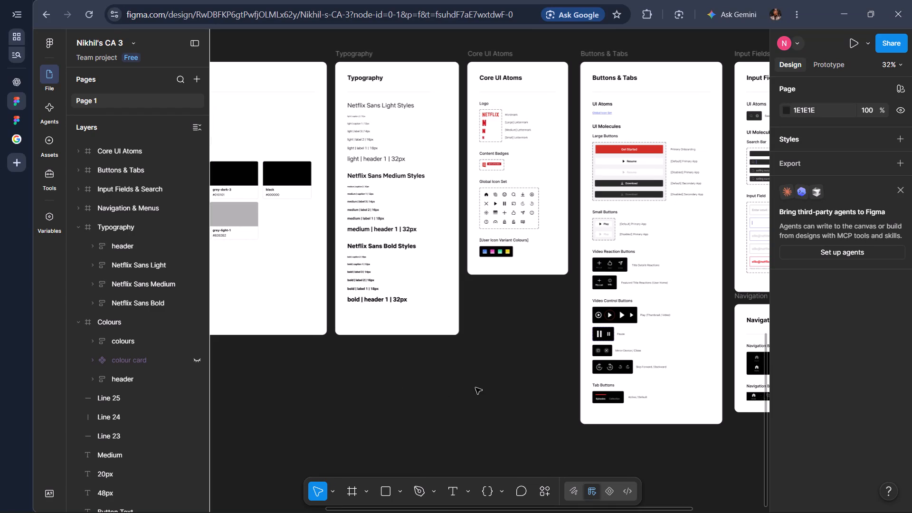
{"action": "scroll", "coordinate": [475, 388], "scroll_direction": "left", "scroll_amount": 1}
{"action": "scroll", "coordinate": [440, 414], "scroll_direction": "left", "scroll_amount": 1}
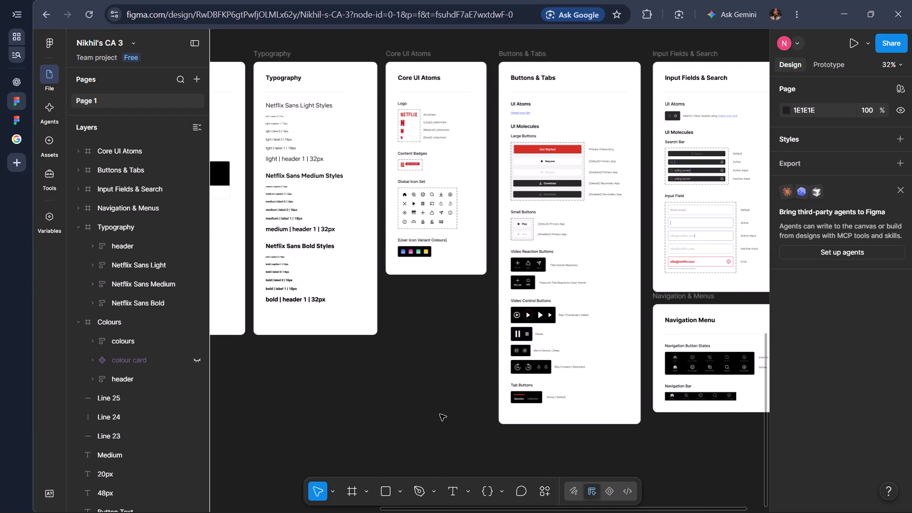
{"action": "scroll", "coordinate": [440, 414], "scroll_direction": "left", "scroll_amount": 1}
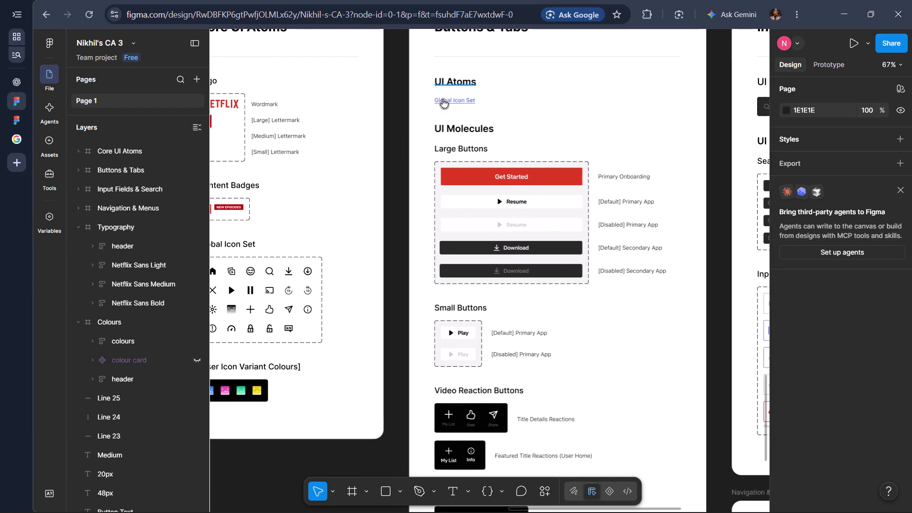
{"action": "scroll", "coordinate": [484, 159], "scroll_direction": "down", "scroll_amount": 3}
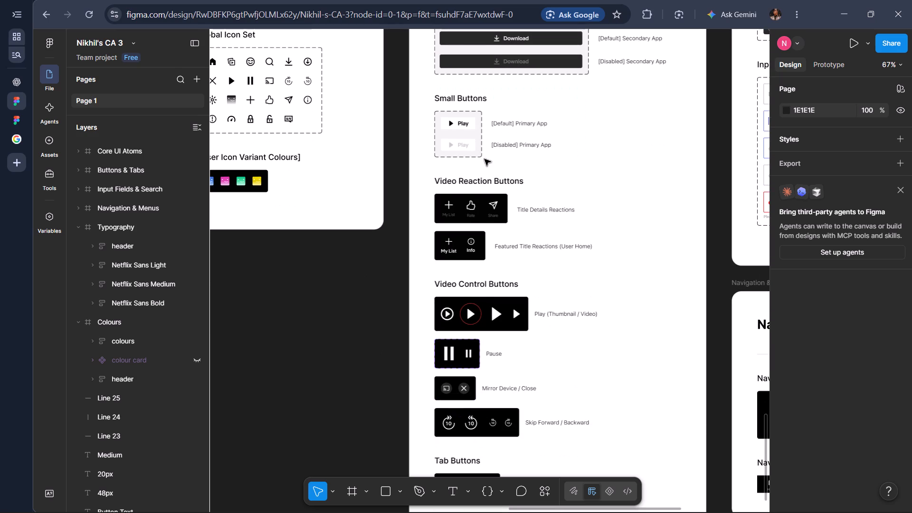
{"action": "scroll", "coordinate": [484, 159], "scroll_direction": "down", "scroll_amount": 2}
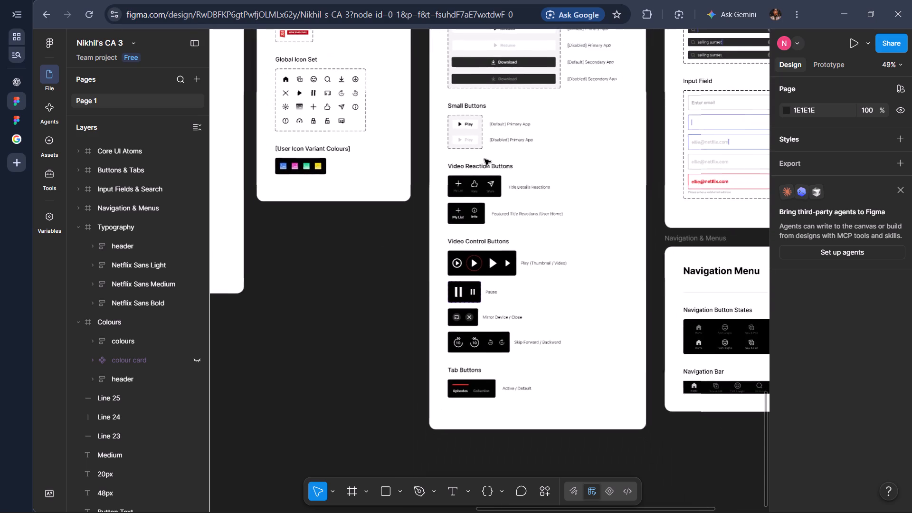
{"action": "scroll", "coordinate": [484, 159], "scroll_direction": "up", "scroll_amount": 2}
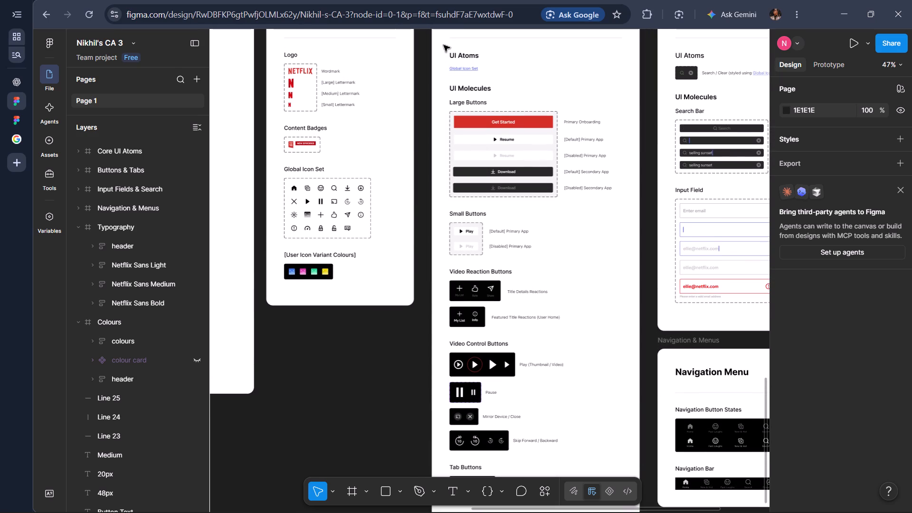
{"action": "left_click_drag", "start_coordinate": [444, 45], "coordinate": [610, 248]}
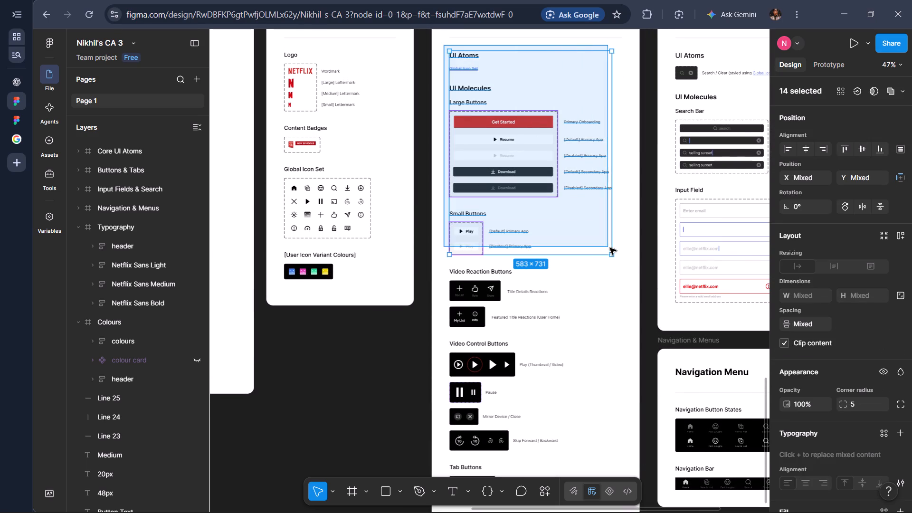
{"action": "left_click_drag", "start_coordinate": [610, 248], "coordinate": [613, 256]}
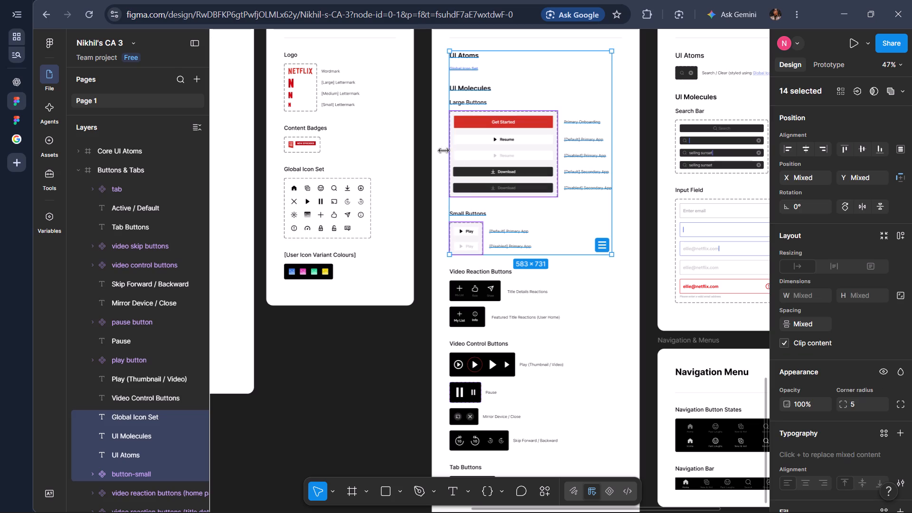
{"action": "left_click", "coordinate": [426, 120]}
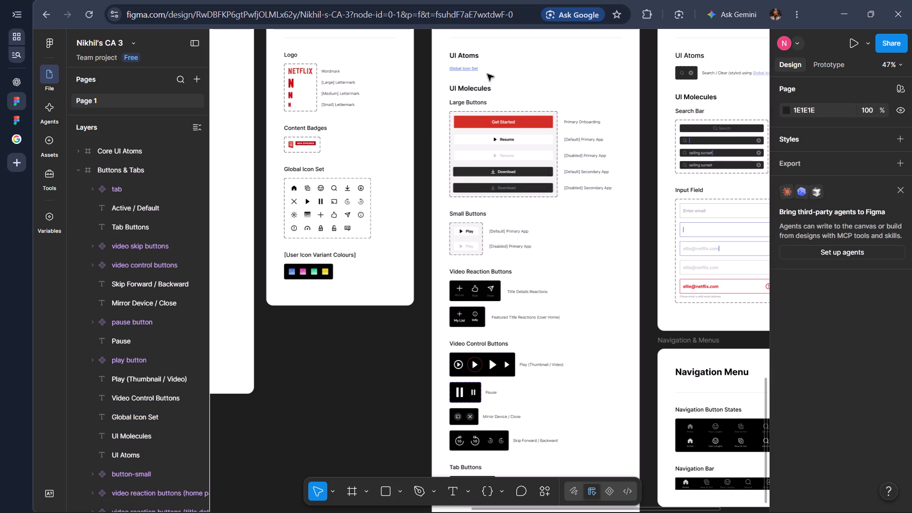
Delete the UI Atoms heading and the Global Icon Set link from the Buttons & Tabs frame.
{"action": "left_click_drag", "start_coordinate": [488, 76], "coordinate": [451, 52]}
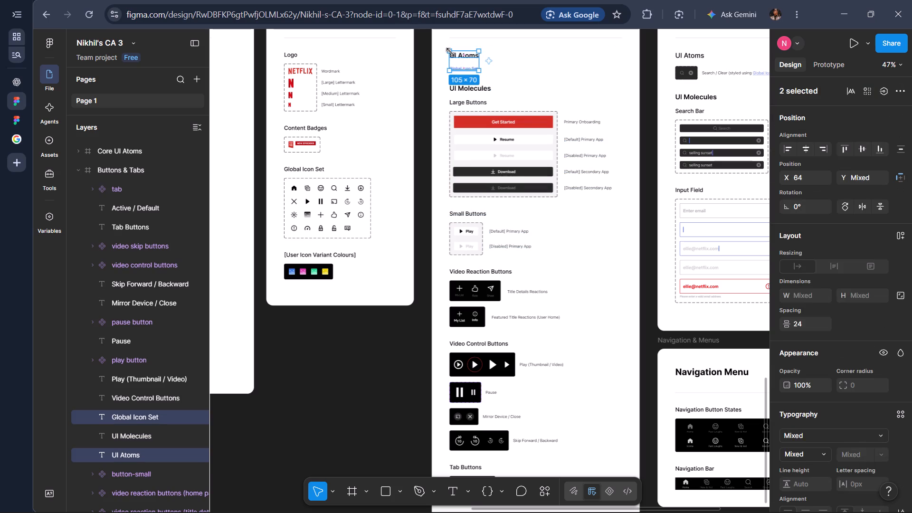
{"action": "key", "text": "Delete"}
Move all remaining content from UI Molecules to Tab Buttons up to close the gap below the Buttons & Tabs header, and clear the selection.
{"action": "left_click_drag", "start_coordinate": [441, 69], "coordinate": [596, 408]}
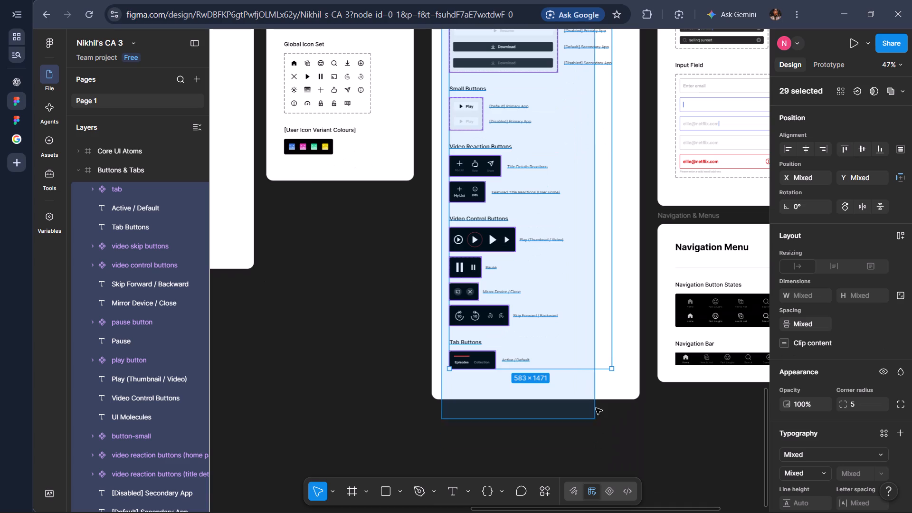
{"action": "left_click_drag", "start_coordinate": [596, 408], "coordinate": [617, 377]}
{"action": "scroll", "coordinate": [545, 230], "scroll_direction": "up", "scroll_amount": 1}
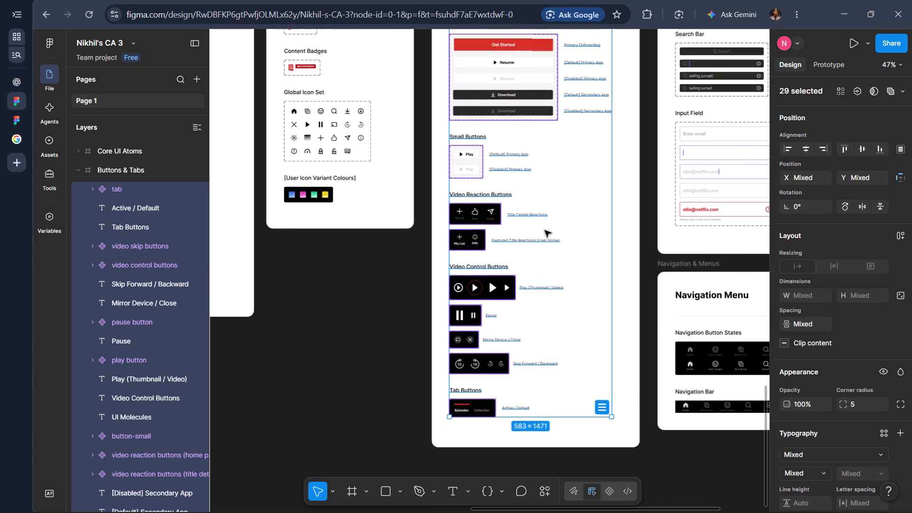
{"action": "scroll", "coordinate": [545, 230], "scroll_direction": "up", "scroll_amount": 1}
{"action": "left_click_drag", "start_coordinate": [545, 230], "coordinate": [543, 198]}
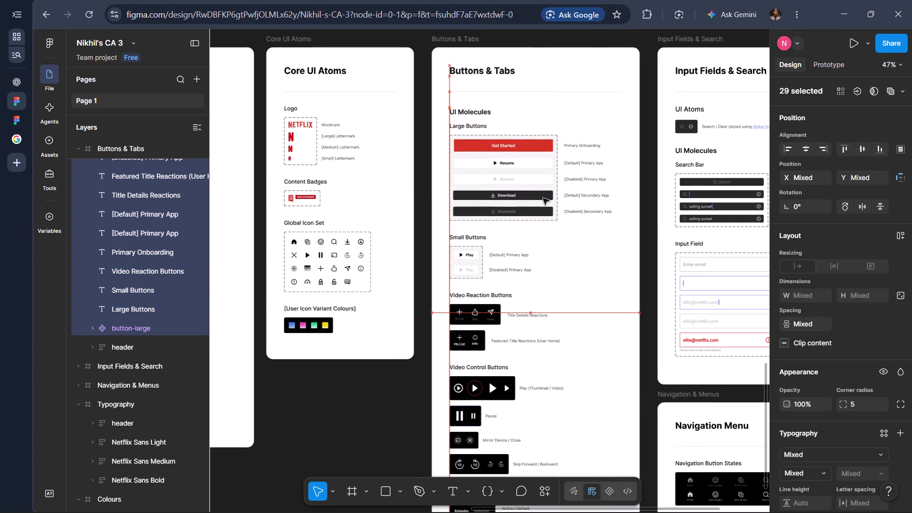
{"action": "left_click_drag", "start_coordinate": [543, 198], "coordinate": [543, 197]}
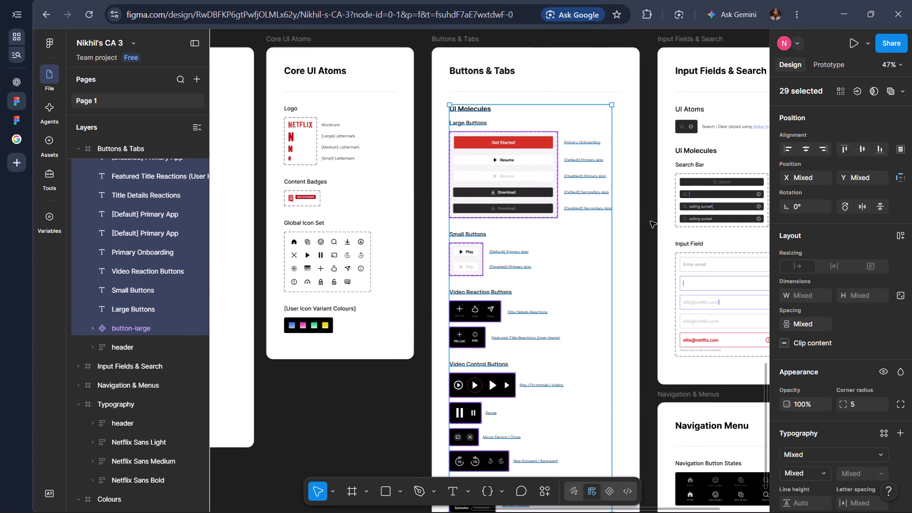
{"action": "left_click", "coordinate": [650, 221]}
{"action": "scroll", "coordinate": [650, 221], "scroll_direction": "left", "scroll_amount": 2}
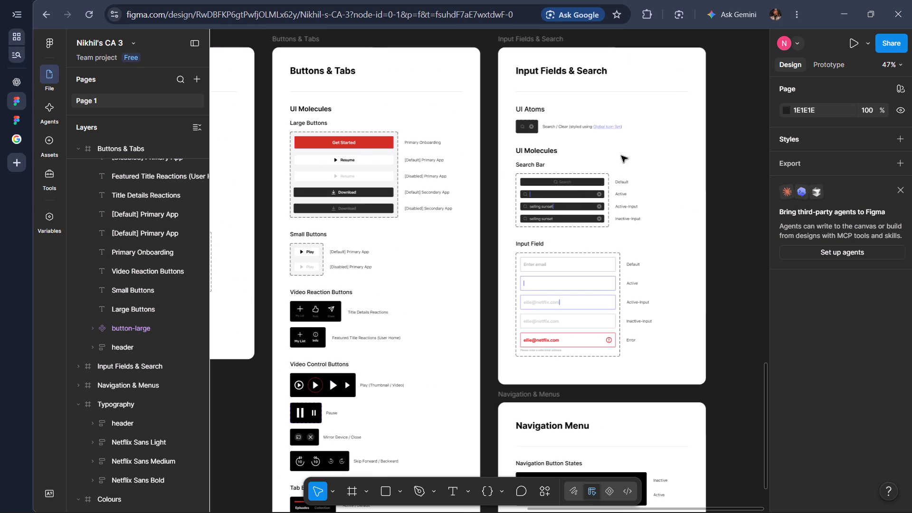
Delete the Search / Clear label and its Global Icon Set link from UI Atoms in the Input Fields & Search frame, and clear the selection.
{"action": "left_click_drag", "start_coordinate": [627, 135], "coordinate": [588, 125]}
{"action": "left_click_drag", "start_coordinate": [588, 125], "coordinate": [555, 123]}
{"action": "key", "text": "Delete"}
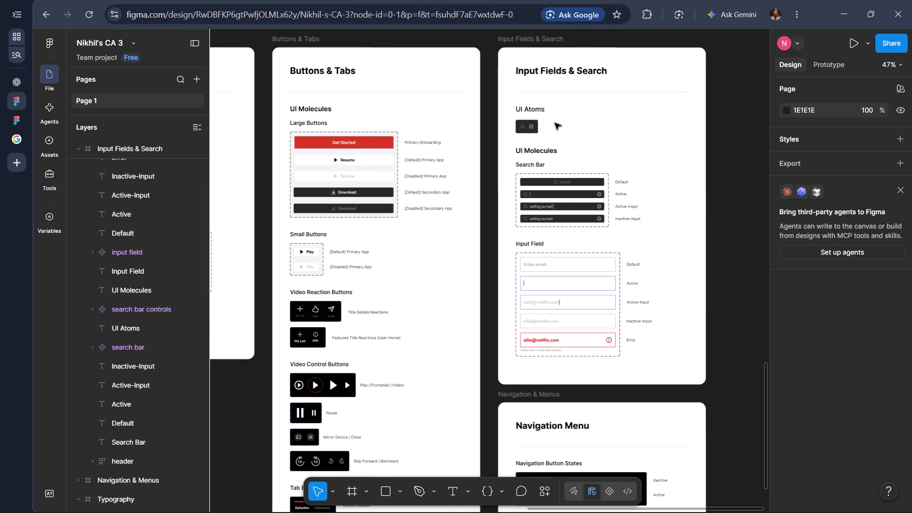
{"action": "left_click", "coordinate": [722, 179]}
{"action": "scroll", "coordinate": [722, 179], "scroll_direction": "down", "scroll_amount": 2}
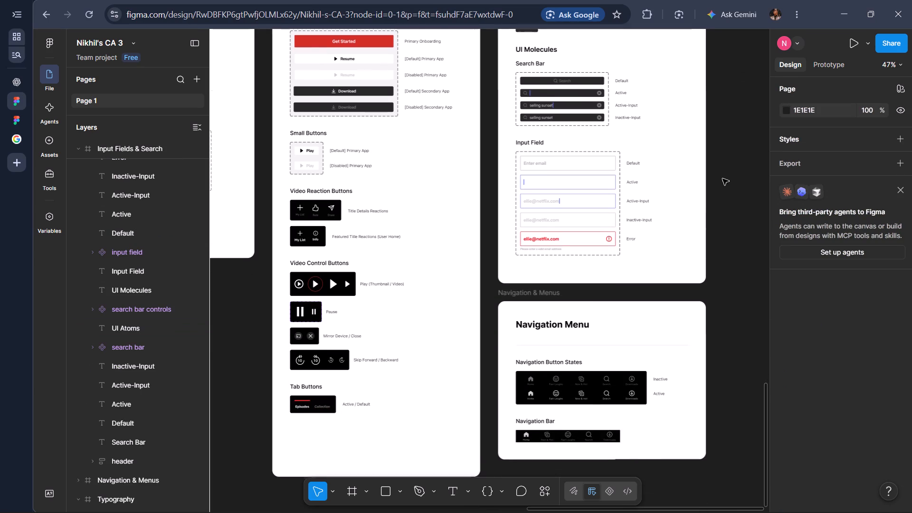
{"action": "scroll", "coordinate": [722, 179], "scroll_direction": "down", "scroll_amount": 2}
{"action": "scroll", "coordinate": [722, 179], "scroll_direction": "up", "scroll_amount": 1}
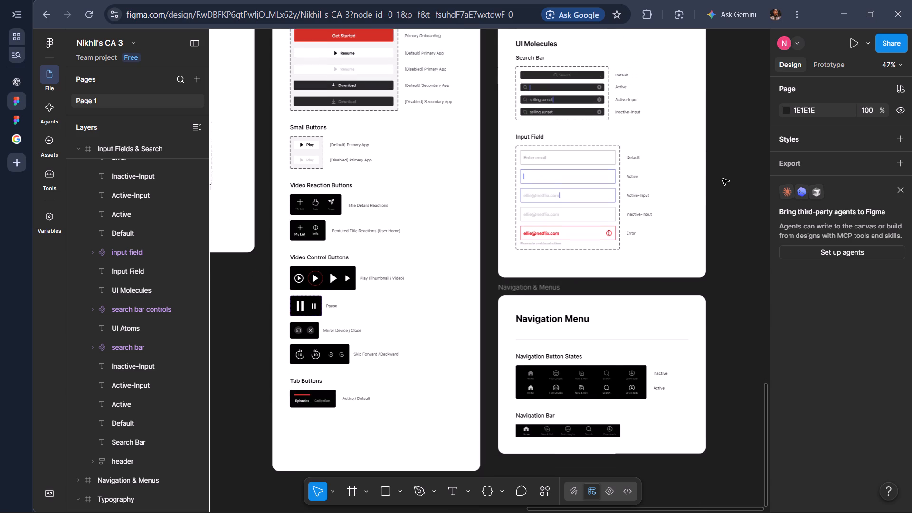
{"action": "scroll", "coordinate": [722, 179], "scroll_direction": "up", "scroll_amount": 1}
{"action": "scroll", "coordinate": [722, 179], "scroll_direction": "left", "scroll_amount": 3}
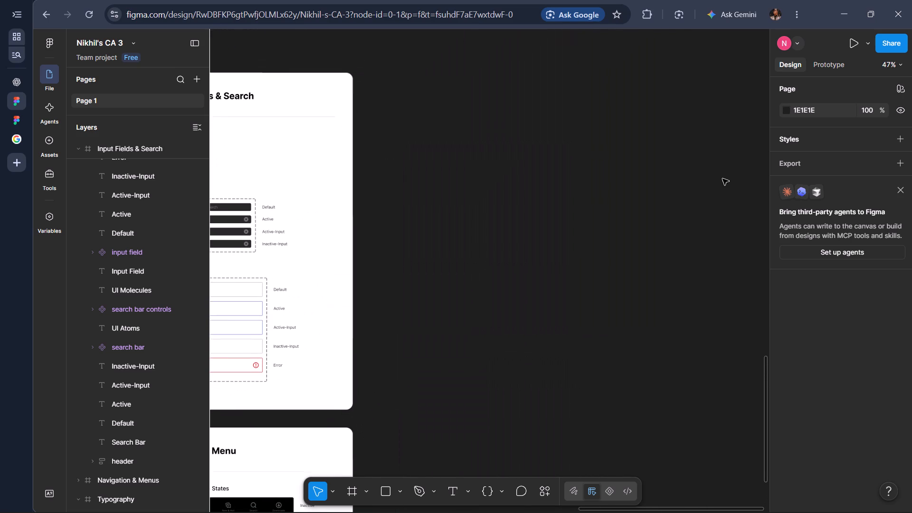
Switch to the Netflix UI Kit file and examine the Video Player, Title Cards and Screen Templates frames for further content to copy.
{"action": "left_click", "coordinate": [17, 118]}
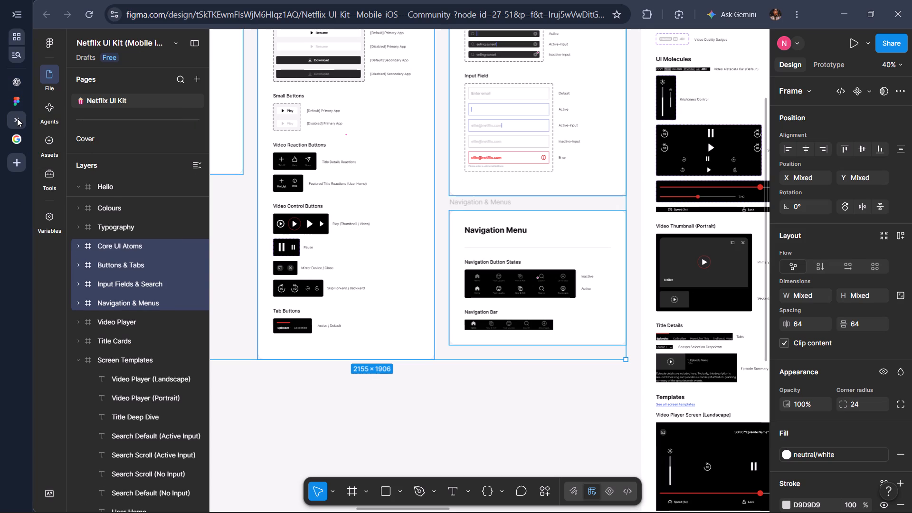
{"action": "left_click", "coordinate": [483, 394]}
{"action": "scroll", "coordinate": [483, 394], "scroll_direction": "left", "scroll_amount": 3}
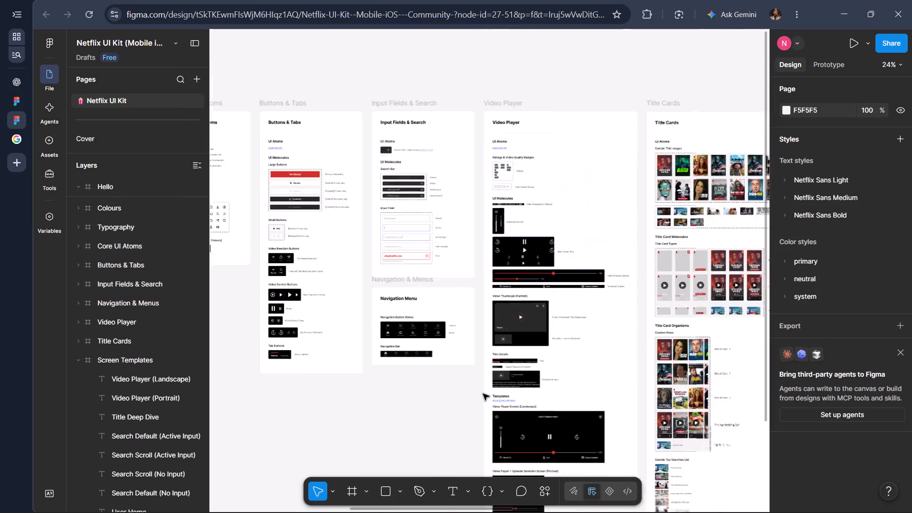
{"action": "scroll", "coordinate": [483, 394], "scroll_direction": "left", "scroll_amount": 2}
{"action": "scroll", "coordinate": [483, 394], "scroll_direction": "down", "scroll_amount": 2}
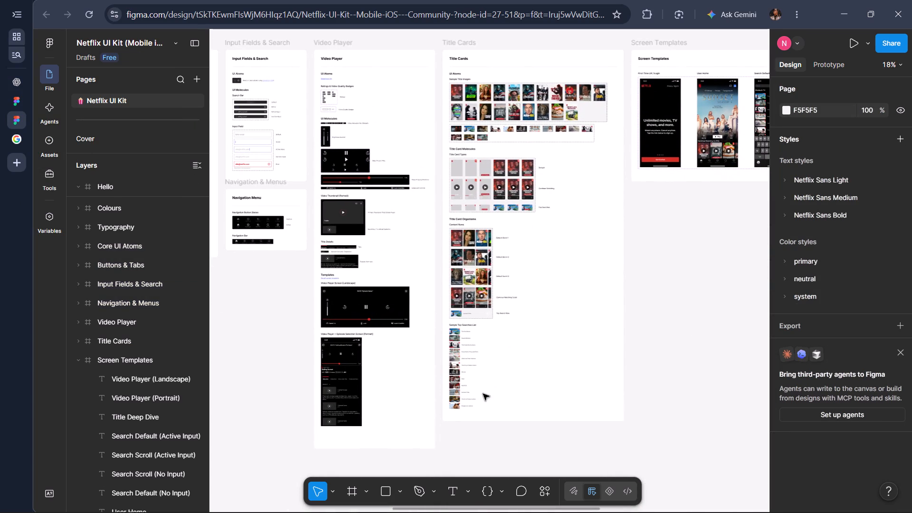
{"action": "scroll", "coordinate": [483, 394], "scroll_direction": "down", "scroll_amount": 1}
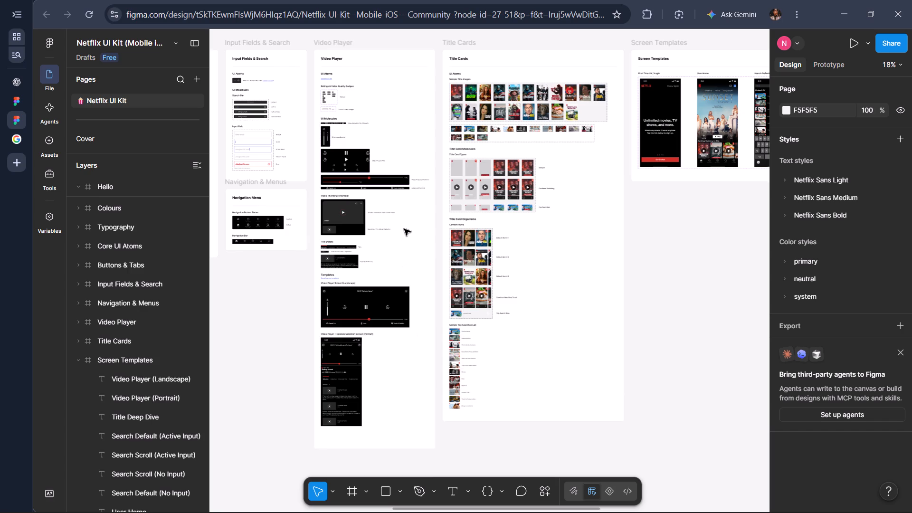
{"action": "scroll", "coordinate": [404, 229], "scroll_direction": "up", "scroll_amount": 1}
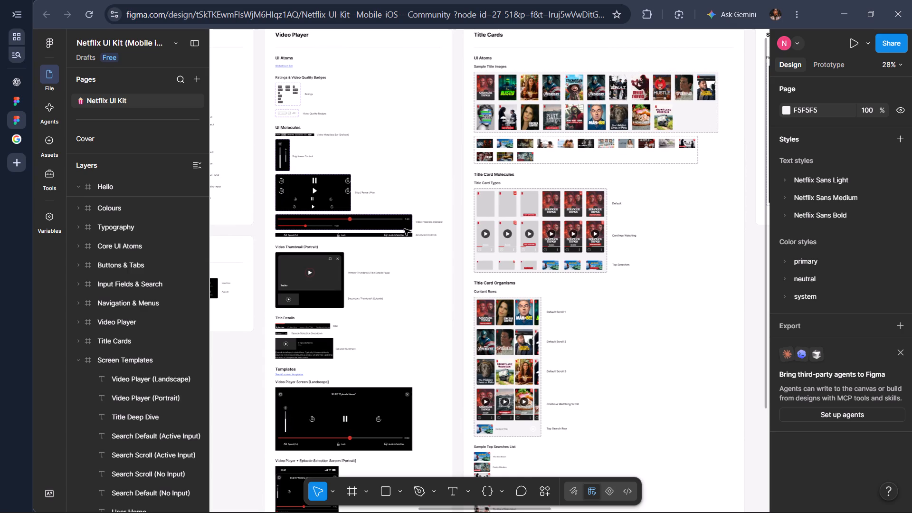
{"action": "scroll", "coordinate": [484, 190], "scroll_direction": "left", "scroll_amount": 1}
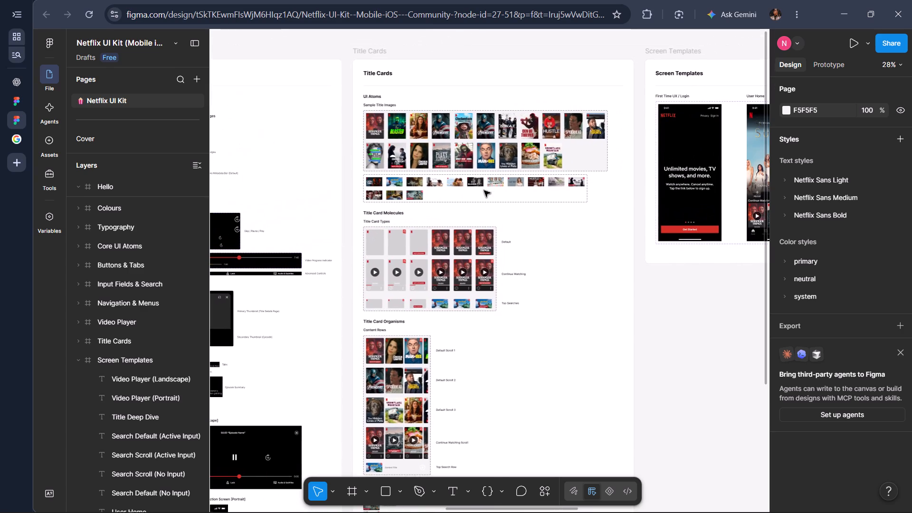
{"action": "scroll", "coordinate": [484, 190], "scroll_direction": "left", "scroll_amount": 1}
{"action": "scroll", "coordinate": [617, 244], "scroll_direction": "down", "scroll_amount": 2}
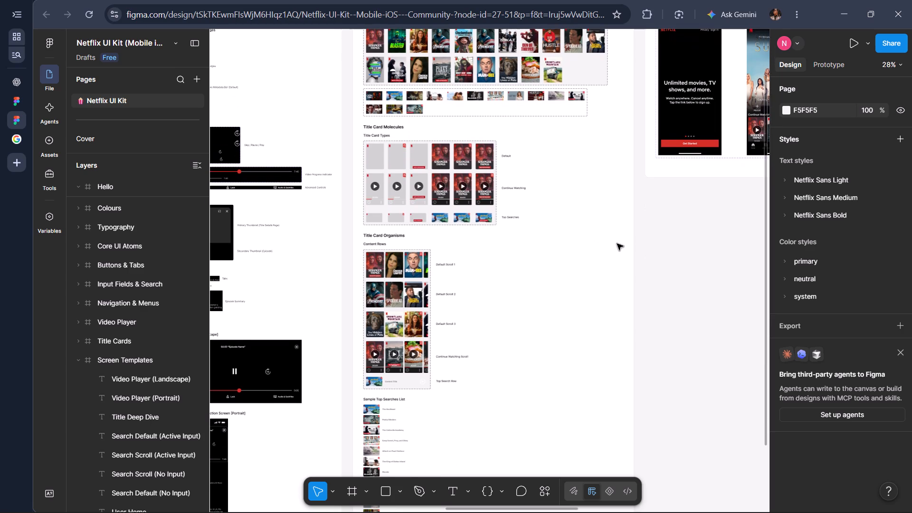
{"action": "scroll", "coordinate": [617, 244], "scroll_direction": "down", "scroll_amount": 2}
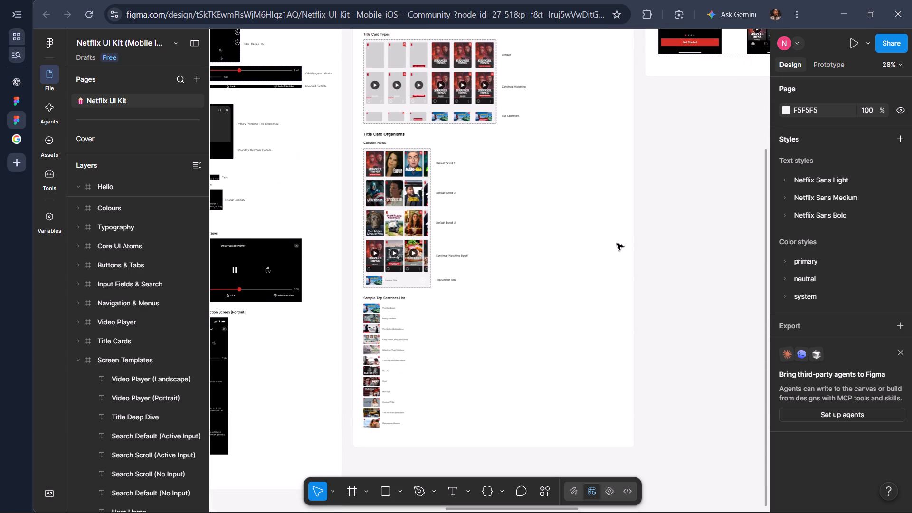
{"action": "scroll", "coordinate": [617, 244], "scroll_direction": "up", "scroll_amount": 4}
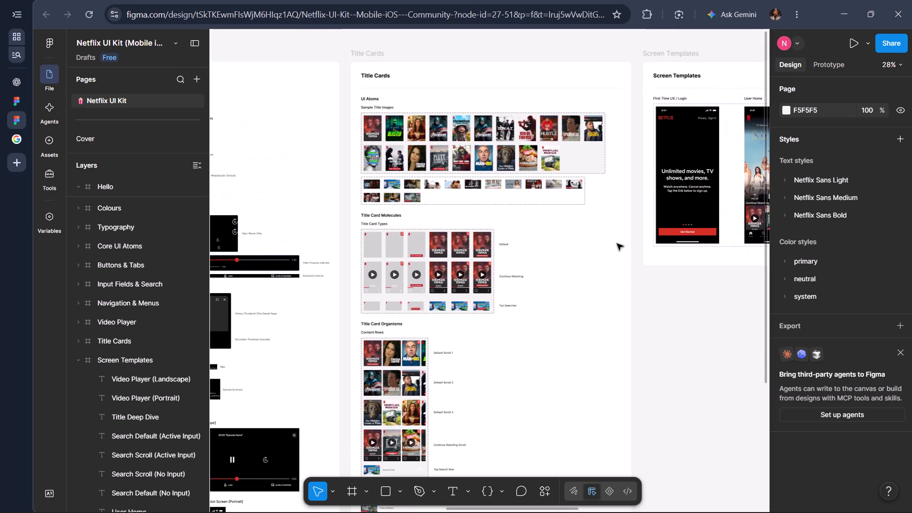
{"action": "scroll", "coordinate": [617, 244], "scroll_direction": "left", "scroll_amount": 4}
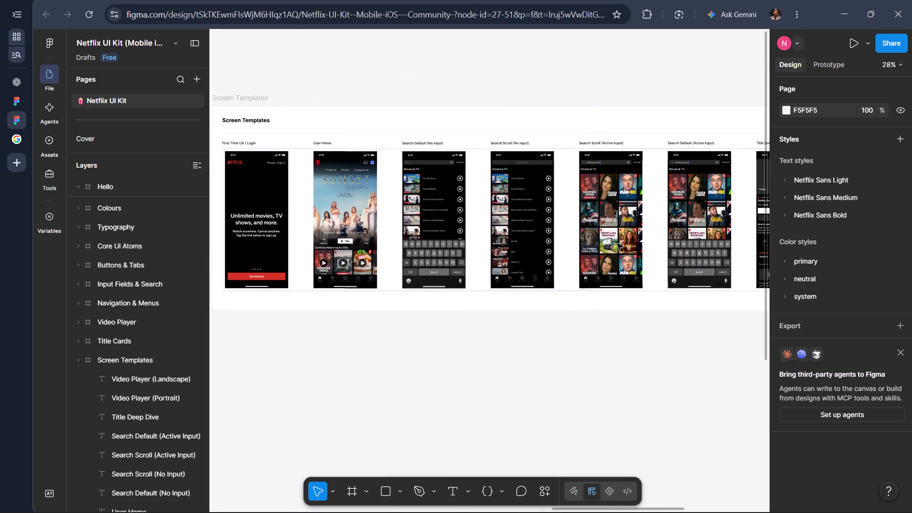
{"action": "scroll", "coordinate": [617, 244], "scroll_direction": "left", "scroll_amount": 2}
{"action": "scroll", "coordinate": [617, 244], "scroll_direction": "right", "scroll_amount": 1}
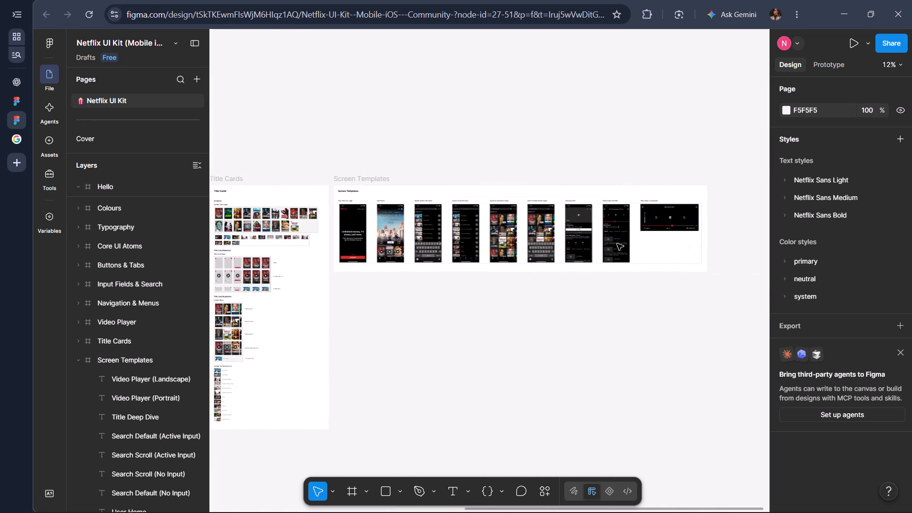
{"action": "scroll", "coordinate": [617, 244], "scroll_direction": "right", "scroll_amount": 1}
Copy the whole Screen Templates frame from the Netflix UI Kit and paste it into the CA 3 file.
{"action": "left_click_drag", "start_coordinate": [340, 163], "coordinate": [521, 250]}
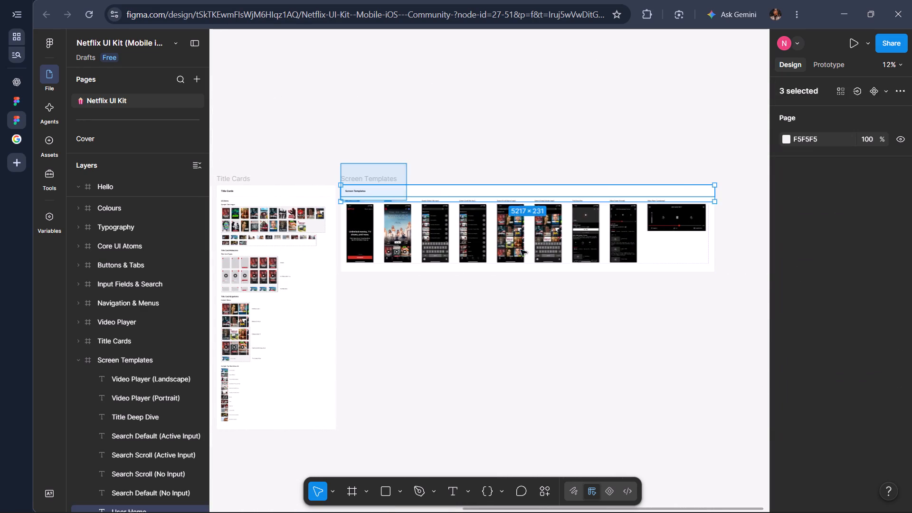
{"action": "left_click_drag", "start_coordinate": [521, 250], "coordinate": [734, 284]}
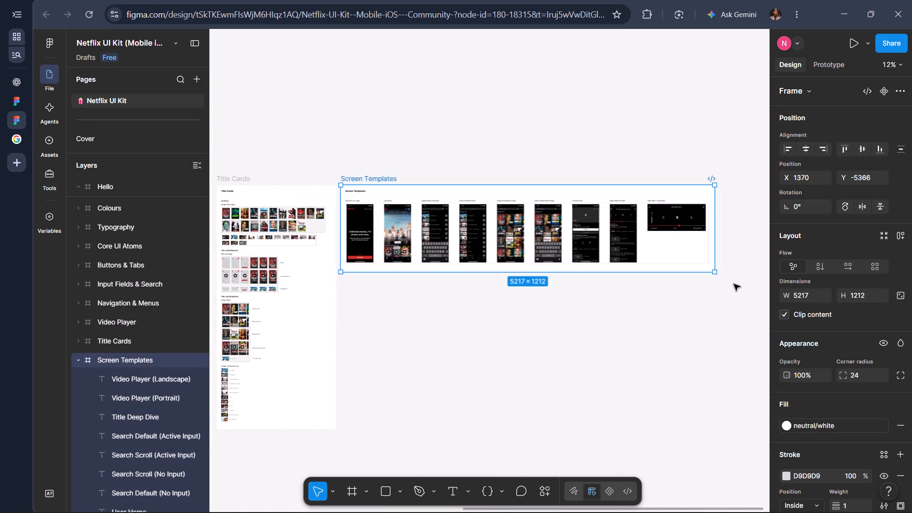
{"action": "key", "text": "ctrl+c"}
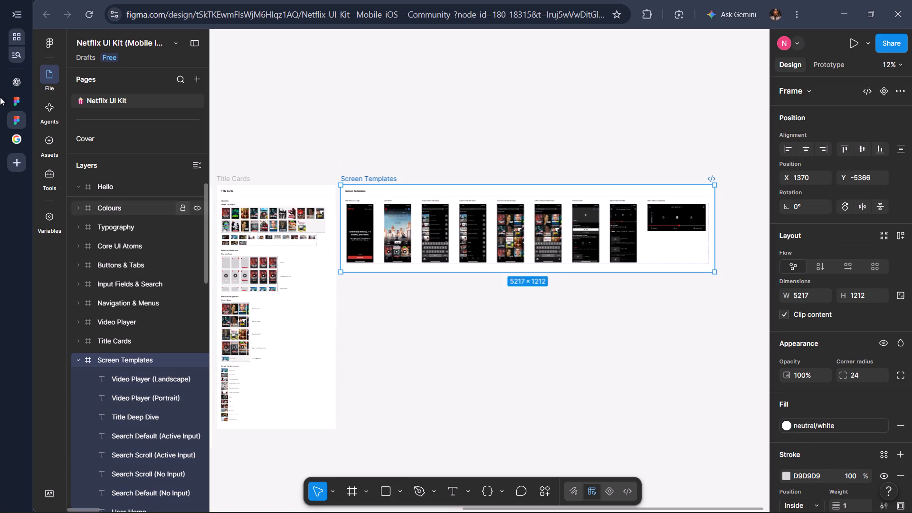
{"action": "left_click", "coordinate": [11, 98]}
{"action": "left_click", "coordinate": [439, 235]}
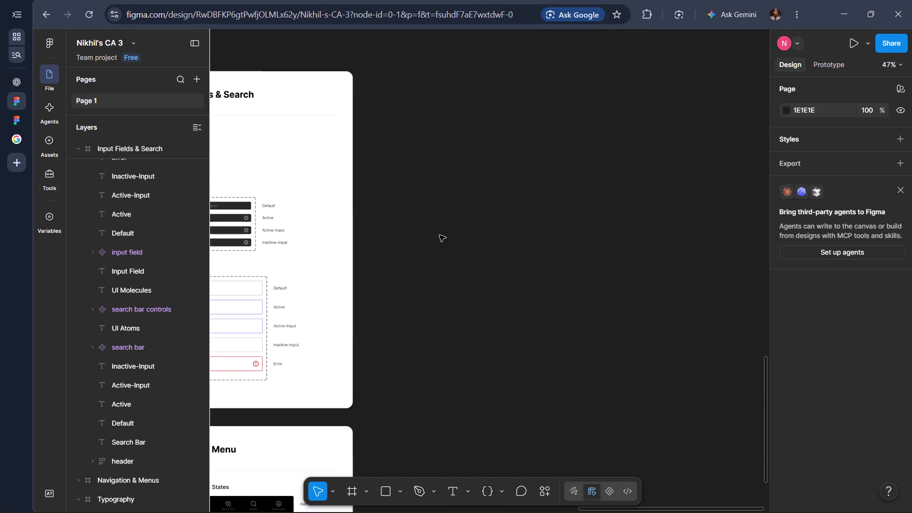
{"action": "key", "text": "ctrl+v"}
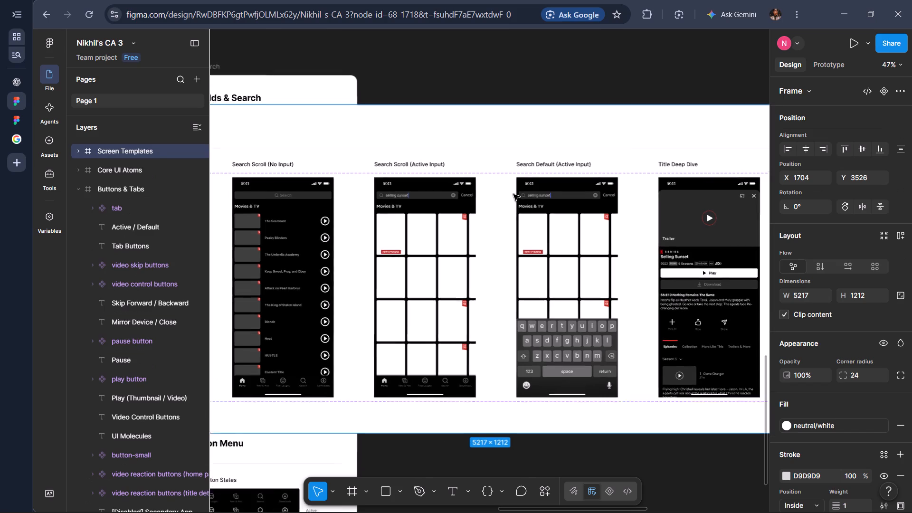
Place Screen Templates below the other style guide frames, left edge in line with Colours, at about X -594, Y 5621, and clear the selection.
{"action": "left_click_drag", "start_coordinate": [475, 166], "coordinate": [701, 156]}
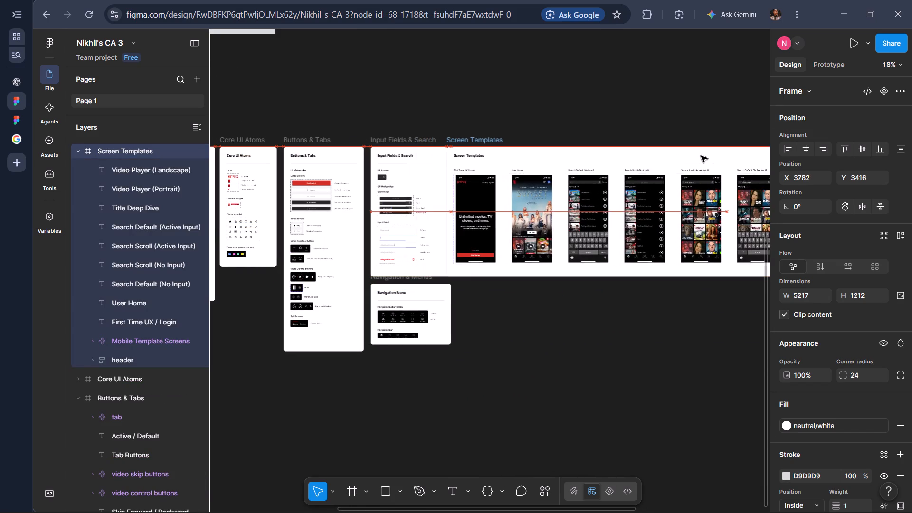
{"action": "left_click_drag", "start_coordinate": [701, 156], "coordinate": [589, 324]}
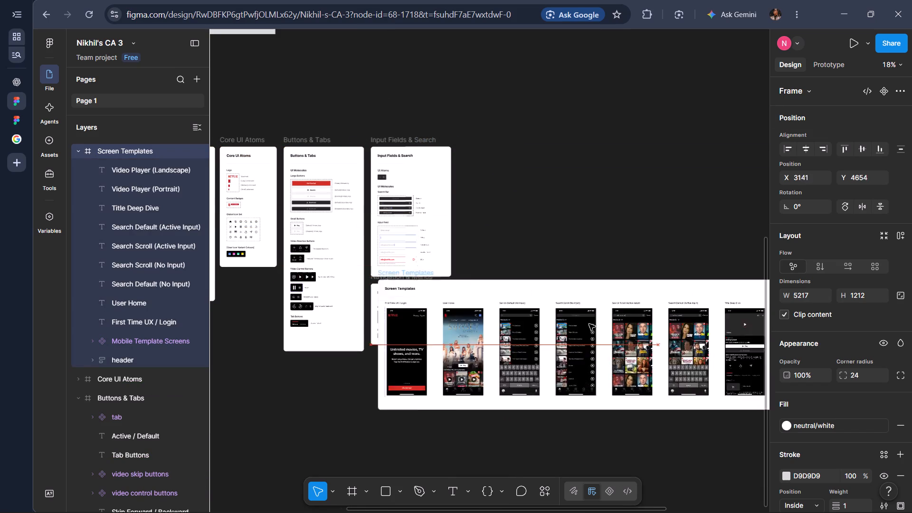
{"action": "left_click_drag", "start_coordinate": [589, 324], "coordinate": [486, 377]}
{"action": "scroll", "coordinate": [524, 295], "scroll_direction": "down", "scroll_amount": 1}
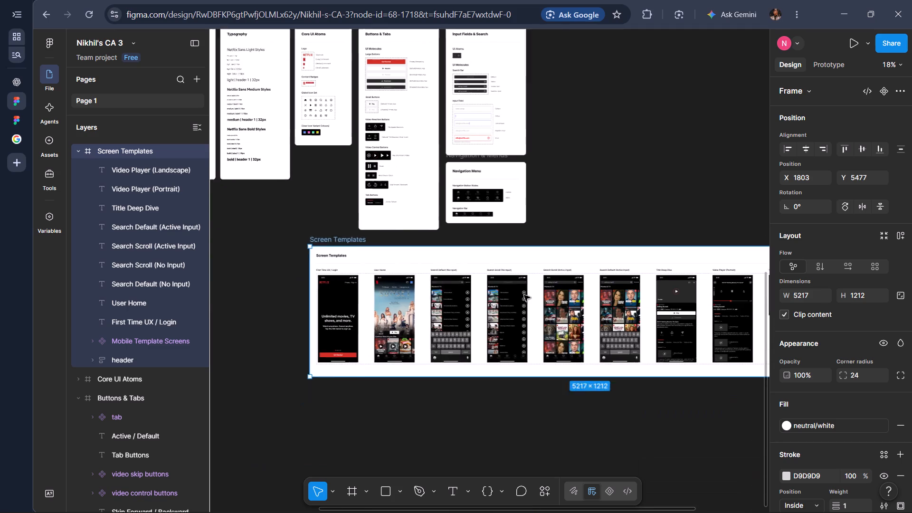
{"action": "scroll", "coordinate": [524, 295], "scroll_direction": "down", "scroll_amount": 2}
{"action": "left_click_drag", "start_coordinate": [616, 178], "coordinate": [396, 206]}
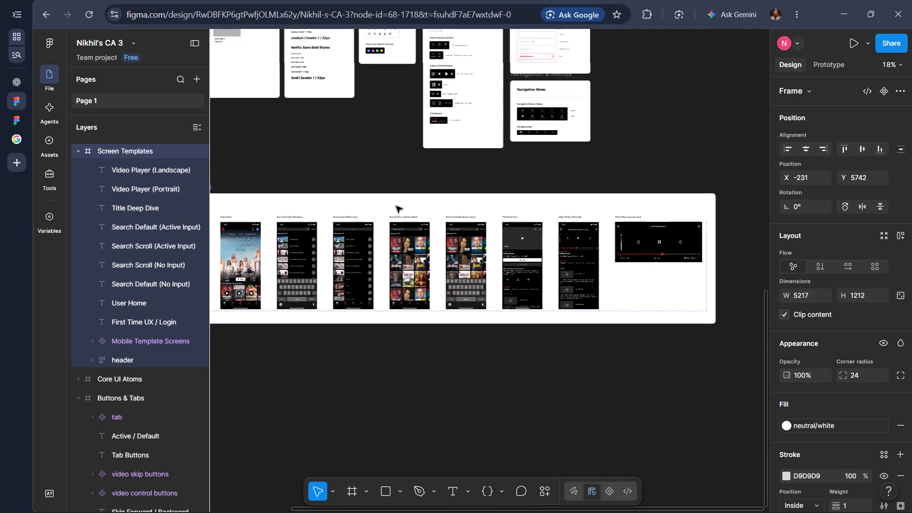
{"action": "left_click_drag", "start_coordinate": [396, 206], "coordinate": [324, 192]}
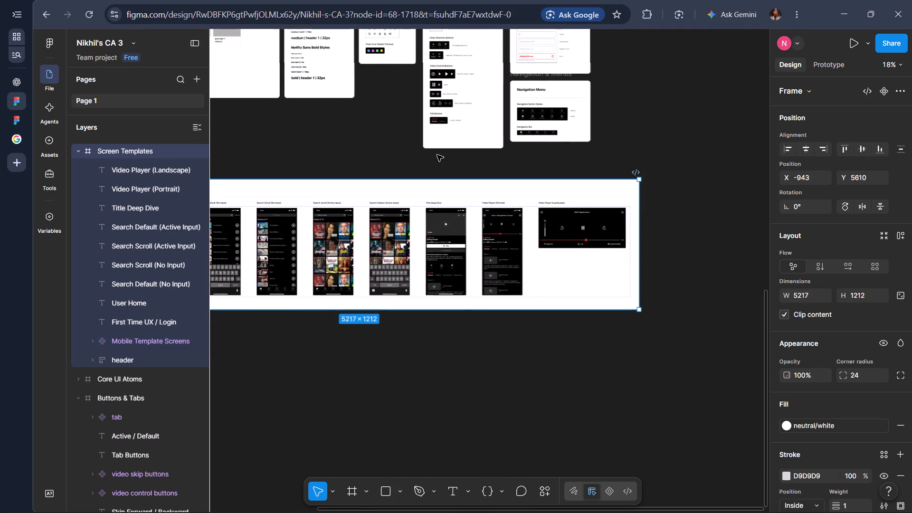
{"action": "scroll", "coordinate": [437, 155], "scroll_direction": "right", "scroll_amount": 2}
{"action": "left_click_drag", "start_coordinate": [435, 191], "coordinate": [466, 193]}
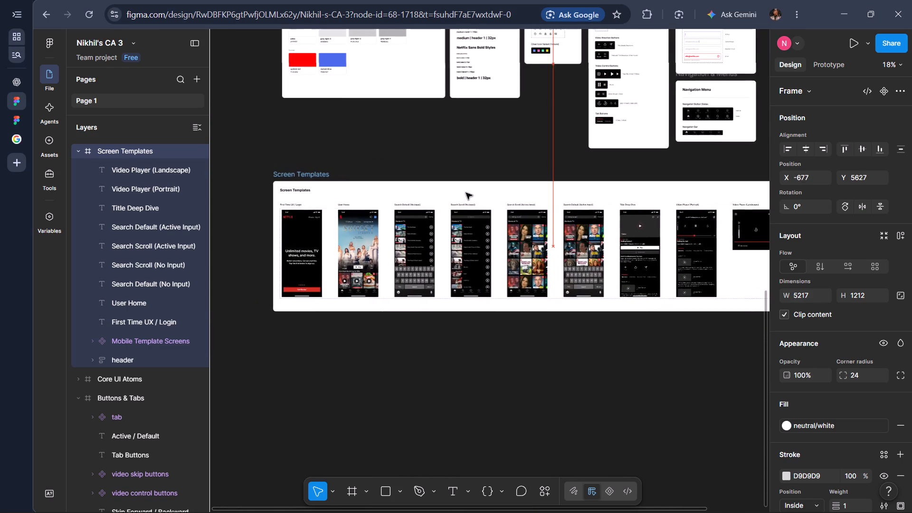
{"action": "left_click_drag", "start_coordinate": [466, 193], "coordinate": [471, 192]}
{"action": "scroll", "coordinate": [480, 152], "scroll_direction": "left", "scroll_amount": 1}
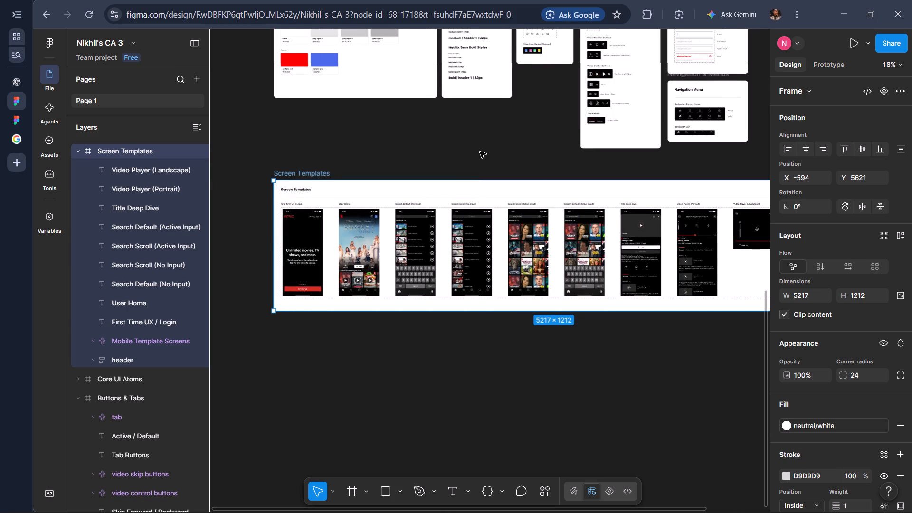
{"action": "scroll", "coordinate": [480, 152], "scroll_direction": "left", "scroll_amount": 1}
{"action": "scroll", "coordinate": [280, 146], "scroll_direction": "right", "scroll_amount": 1}
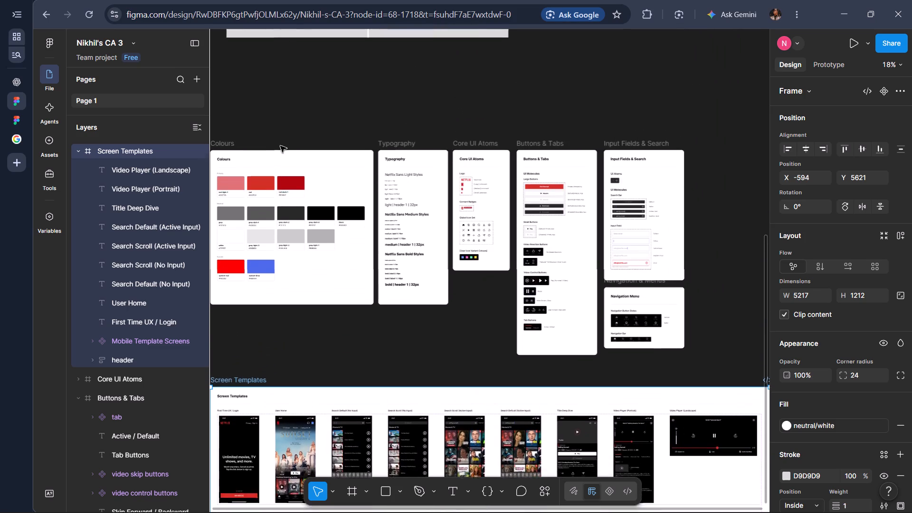
{"action": "scroll", "coordinate": [280, 146], "scroll_direction": "right", "scroll_amount": 1}
{"action": "left_click", "coordinate": [349, 211]}
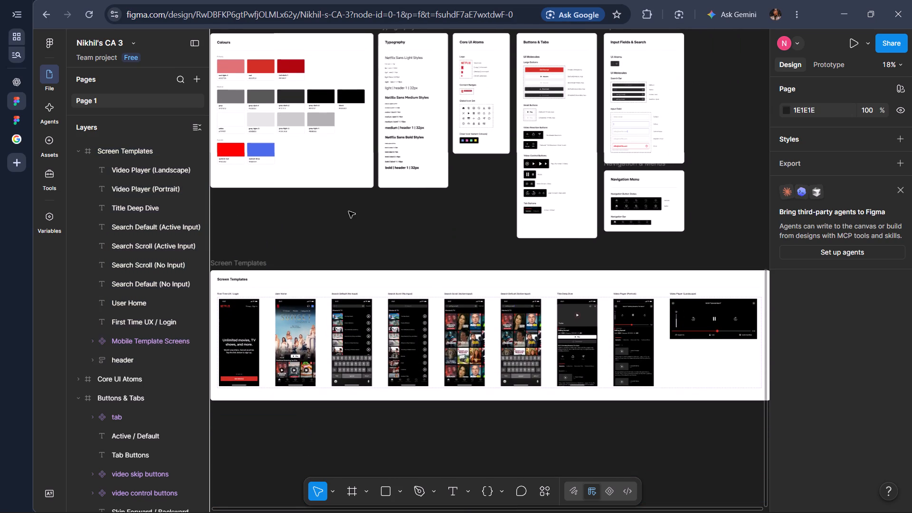
Examine the search screens in the pasted Screen Templates frame up close.
{"action": "scroll", "coordinate": [349, 211], "scroll_direction": "down", "scroll_amount": 1}
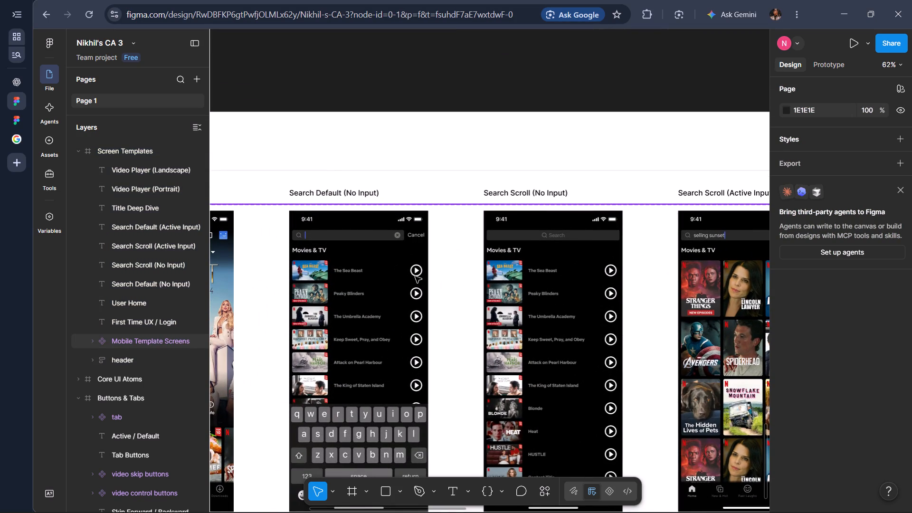
{"action": "left_click", "coordinate": [490, 87]}
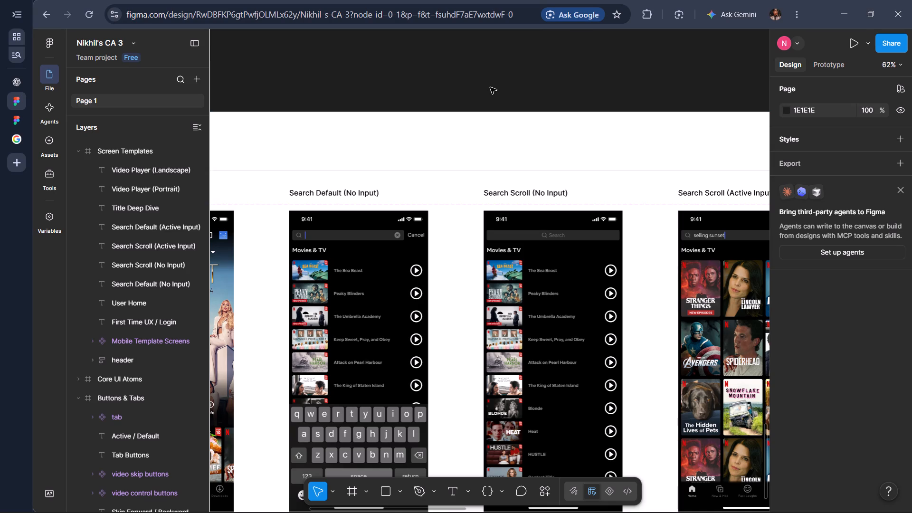
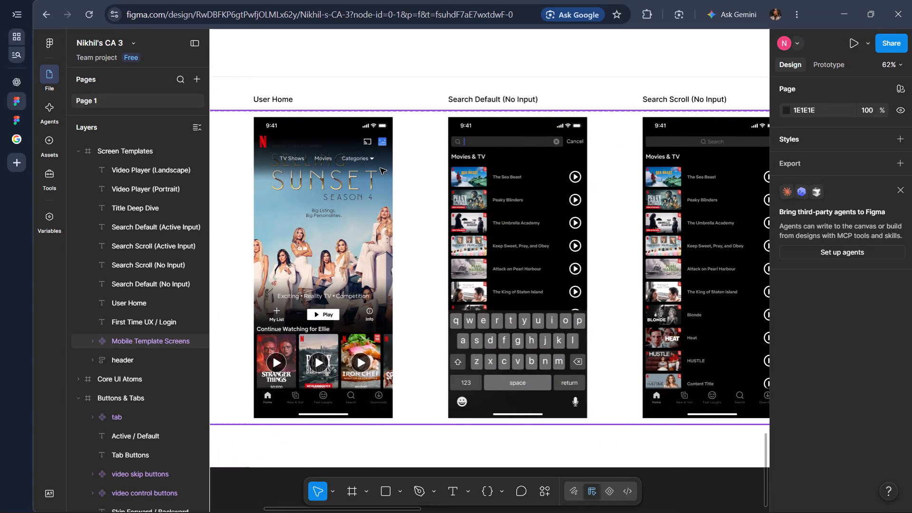
In prototype mode, link the Search navigation button on User Home to Search Default (No Input), on tap with Instant animation.
{"action": "left_click", "coordinate": [353, 396]}
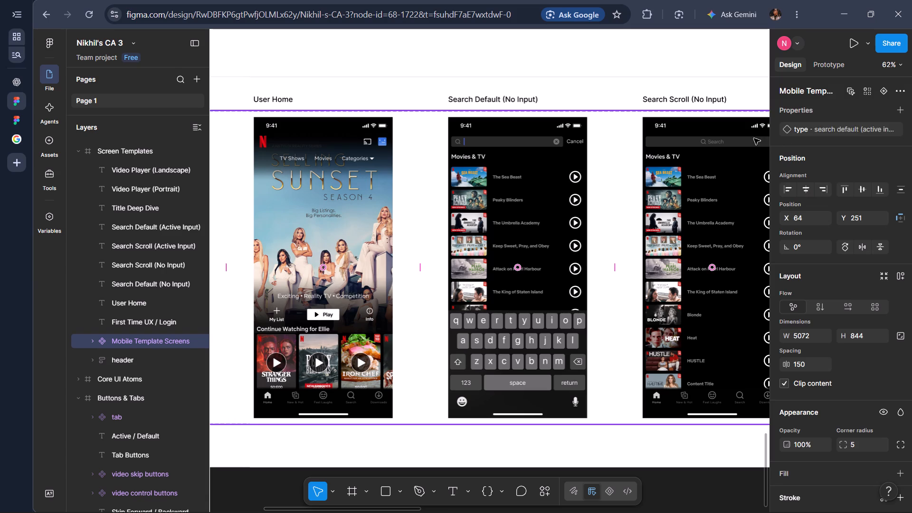
{"action": "left_click", "coordinate": [839, 62]}
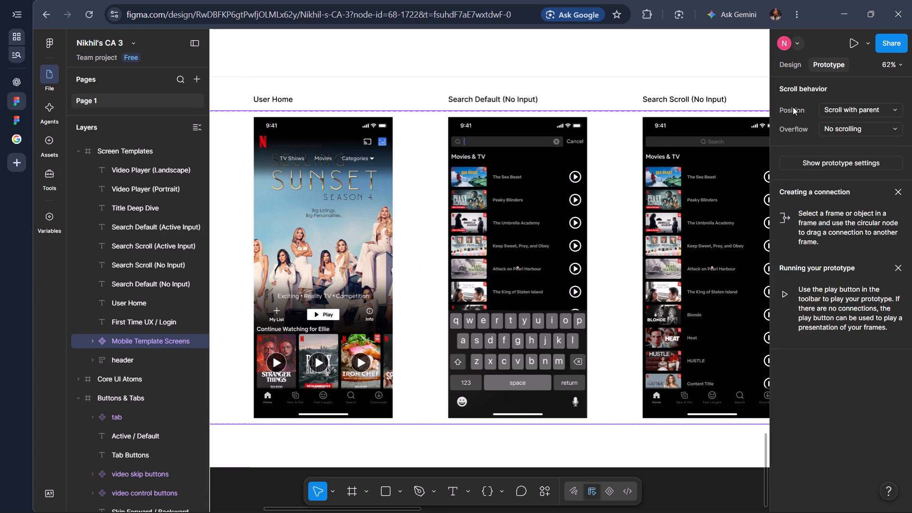
{"action": "double_click", "coordinate": [350, 400]}
{"action": "double_click", "coordinate": [352, 395]}
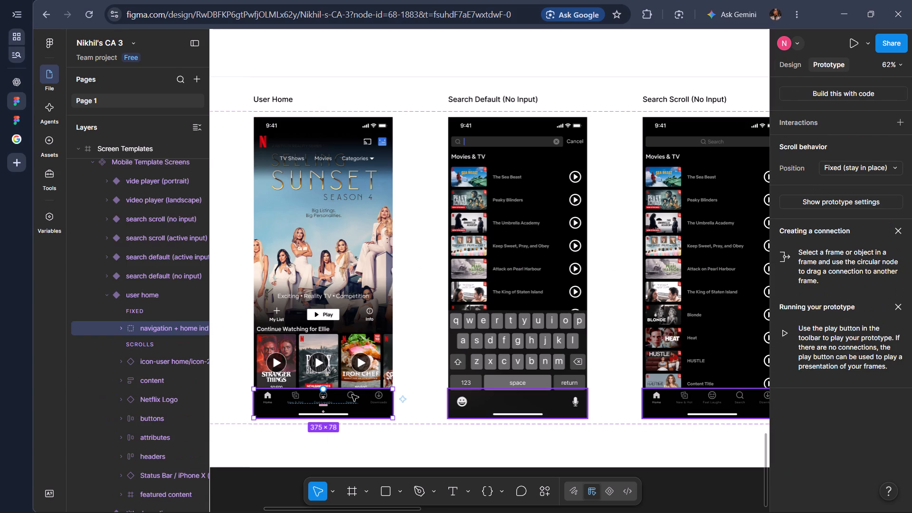
{"action": "double_click", "coordinate": [352, 395]}
{"action": "double_click", "coordinate": [352, 395]}
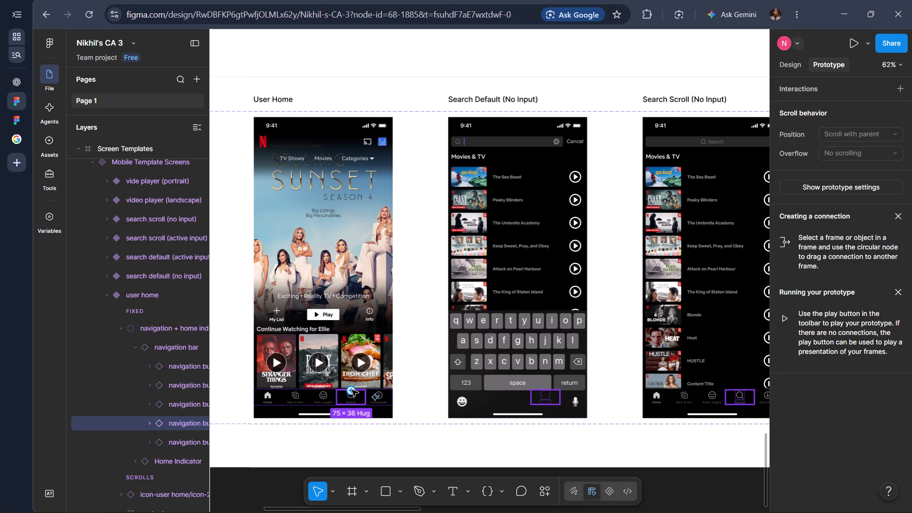
{"action": "left_click", "coordinate": [352, 390]}
{"action": "left_click_drag", "start_coordinate": [352, 390], "coordinate": [430, 201]}
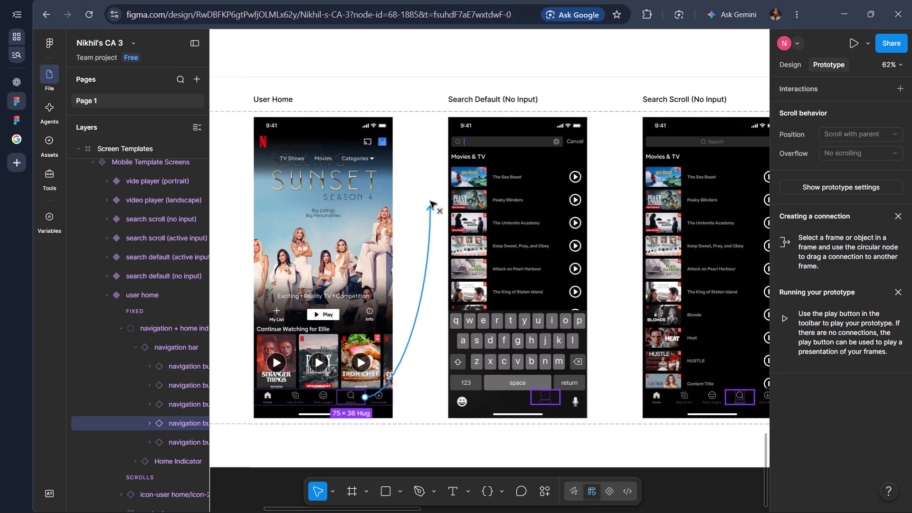
{"action": "left_click_drag", "start_coordinate": [430, 201], "coordinate": [458, 234]}
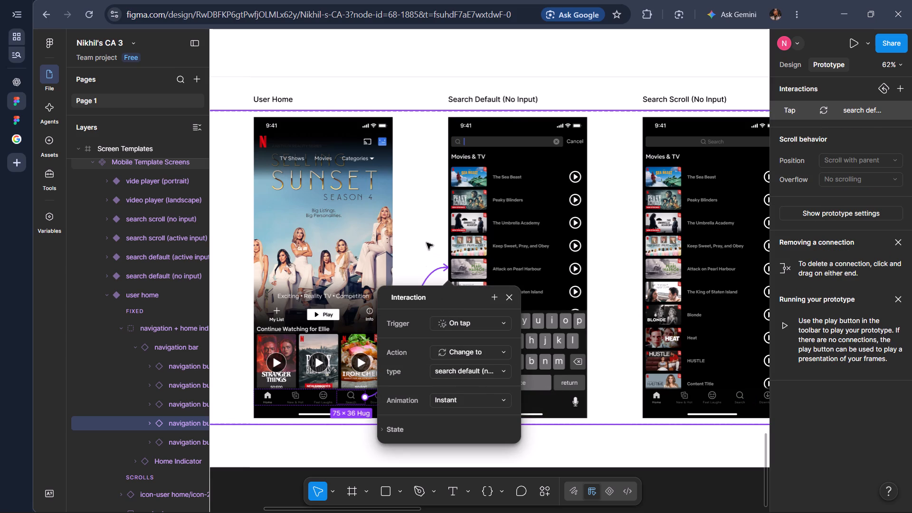
{"action": "left_click", "coordinate": [468, 401]}
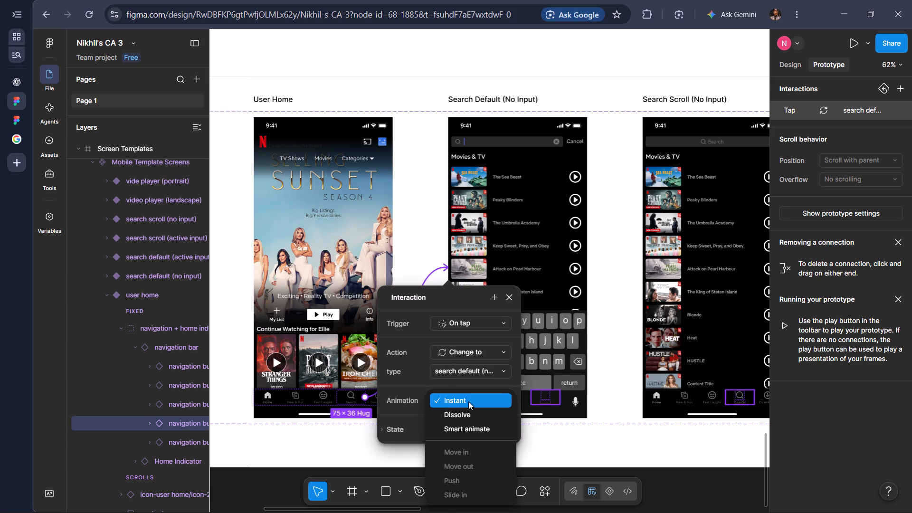
{"action": "left_click", "coordinate": [468, 401]}
{"action": "left_click", "coordinate": [423, 256]}
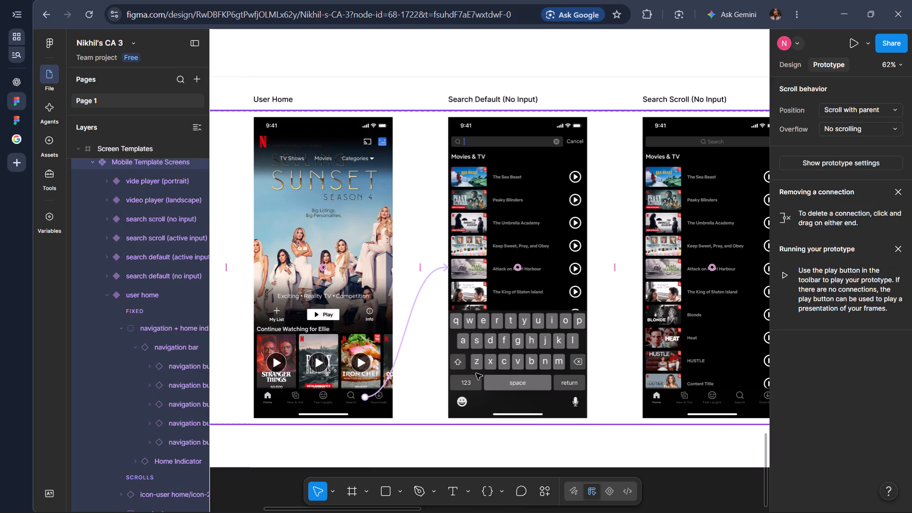
Link the Cancel text on Search Default (No Input) to the Search Scroll (No Input) screen with an on-tap Change to interaction.
{"action": "scroll", "coordinate": [476, 373], "scroll_direction": "left", "scroll_amount": 2}
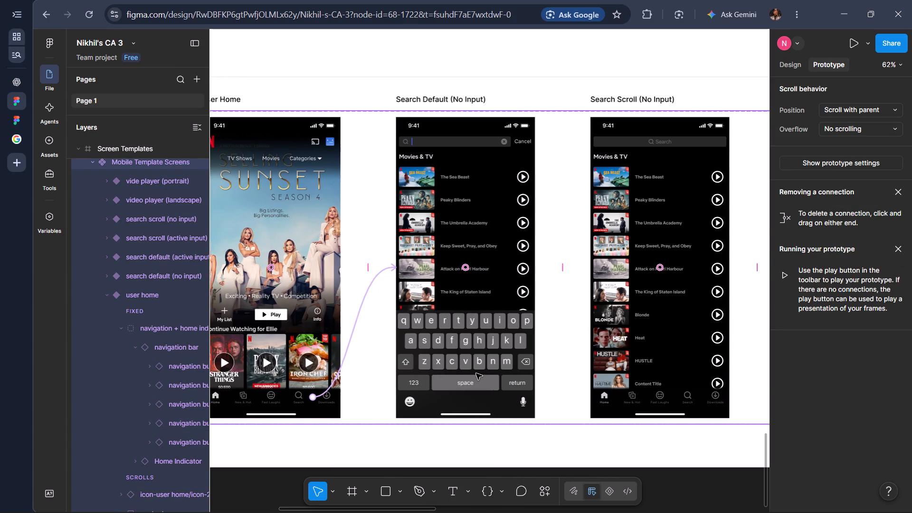
{"action": "scroll", "coordinate": [476, 373], "scroll_direction": "left", "scroll_amount": 1}
{"action": "scroll", "coordinate": [563, 341], "scroll_direction": "left", "scroll_amount": 1}
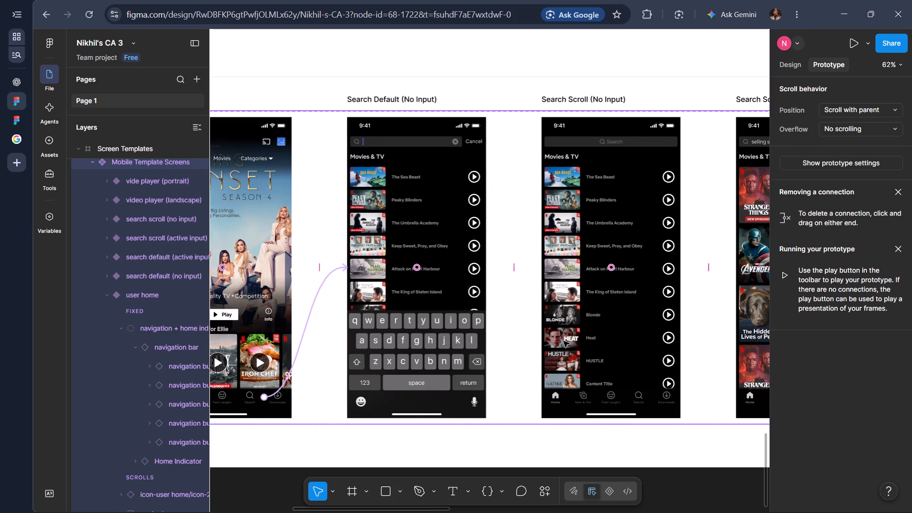
{"action": "scroll", "coordinate": [563, 341], "scroll_direction": "left", "scroll_amount": 1}
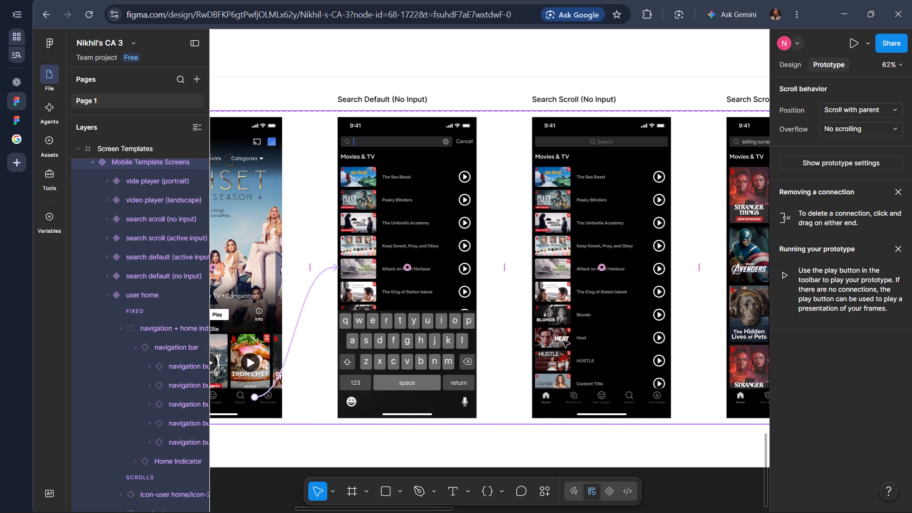
{"action": "double_click", "coordinate": [465, 142]}
{"action": "left_click", "coordinate": [465, 142]}
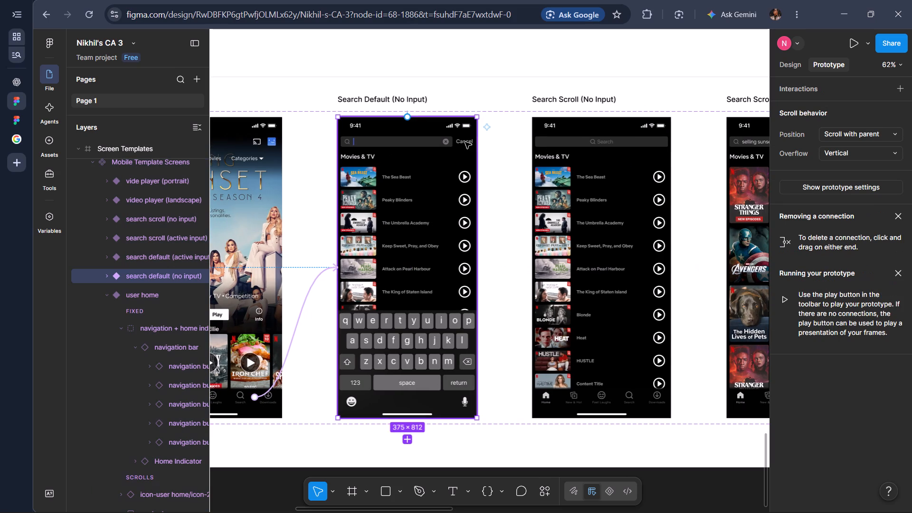
{"action": "left_click", "coordinate": [465, 142]}
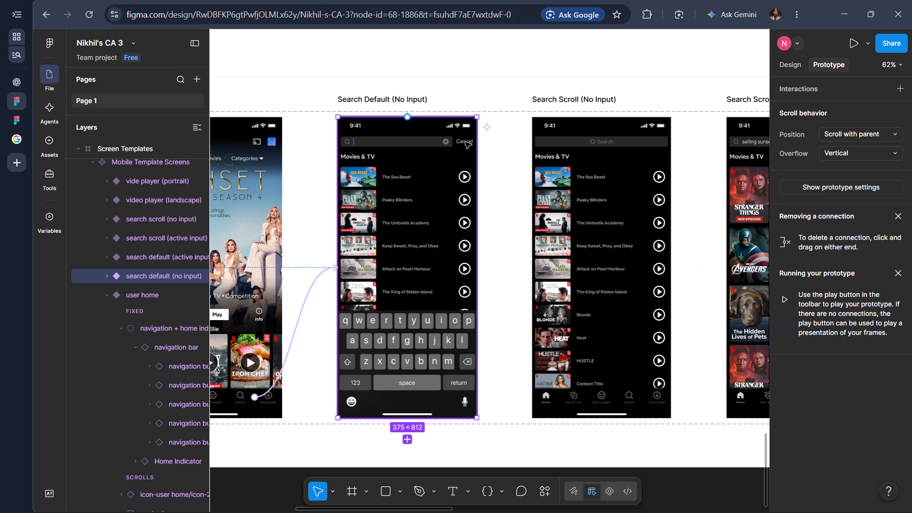
{"action": "double_click", "coordinate": [465, 142]}
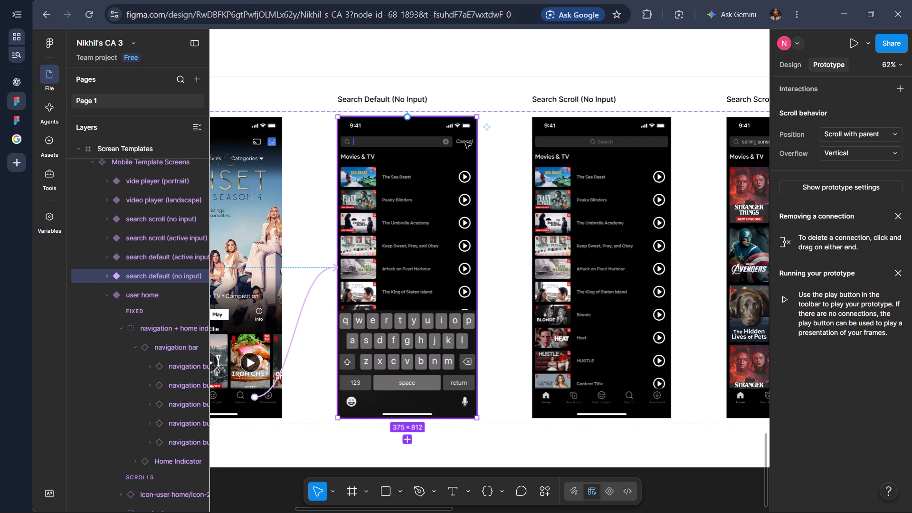
{"action": "left_click", "coordinate": [465, 142]}
{"action": "left_click", "coordinate": [465, 142]}
{"action": "left_click_drag", "start_coordinate": [465, 146], "coordinate": [530, 202]}
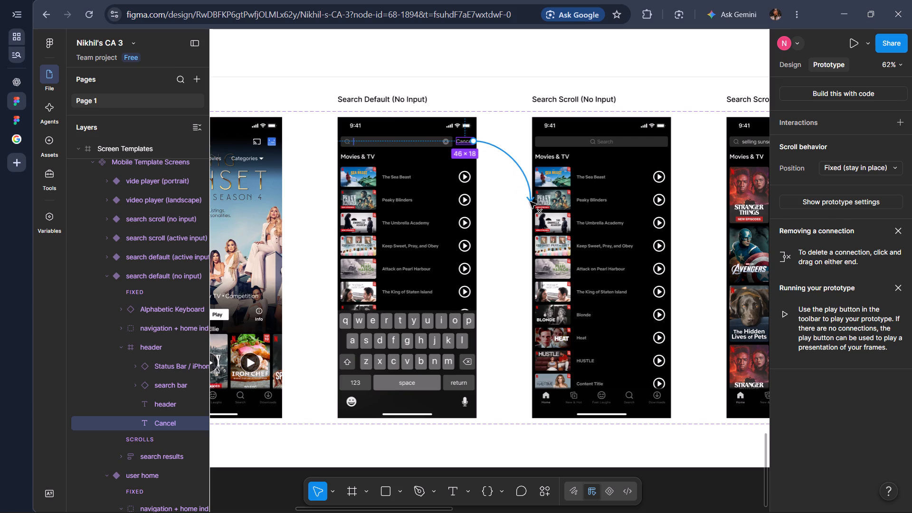
{"action": "left_click_drag", "start_coordinate": [530, 202], "coordinate": [534, 206]}
{"action": "scroll", "coordinate": [474, 198], "scroll_direction": "left", "scroll_amount": 1}
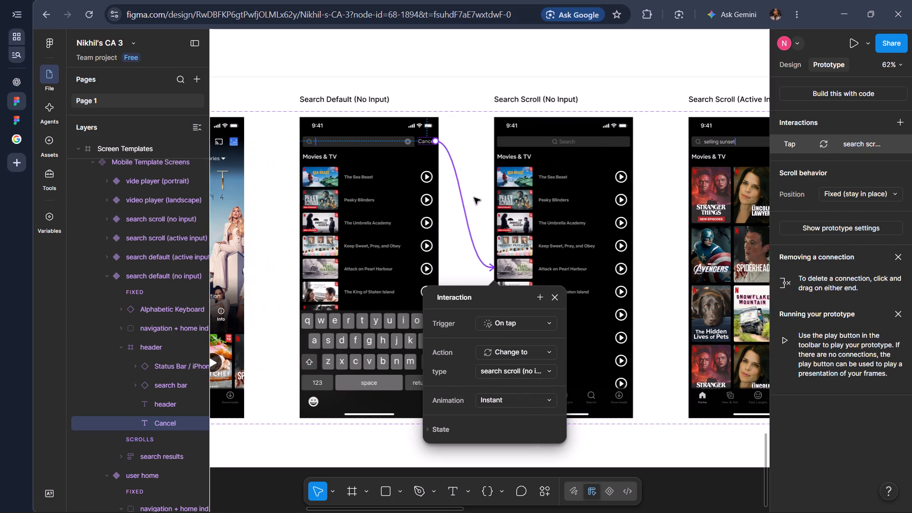
{"action": "scroll", "coordinate": [474, 198], "scroll_direction": "left", "scroll_amount": 2}
{"action": "left_click", "coordinate": [506, 70]}
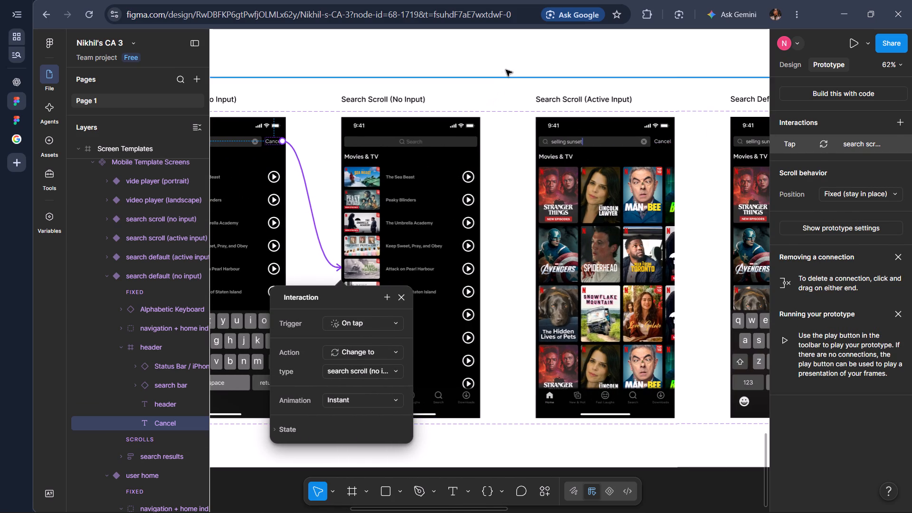
Link the search bar on Search Scroll (Active Input) to the Search Default (Active Input) screen.
{"action": "scroll", "coordinate": [497, 187], "scroll_direction": "left", "scroll_amount": 1}
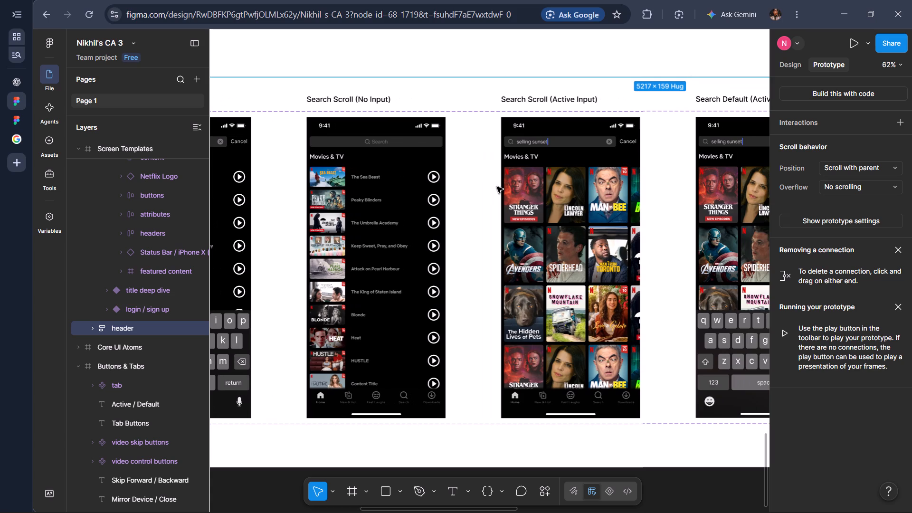
{"action": "scroll", "coordinate": [497, 187], "scroll_direction": "left", "scroll_amount": 2}
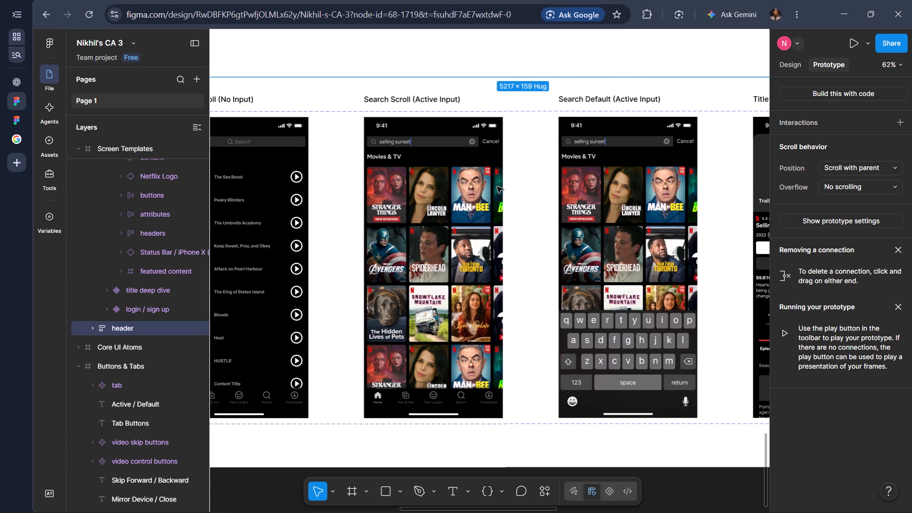
{"action": "scroll", "coordinate": [497, 187], "scroll_direction": "left", "scroll_amount": 1}
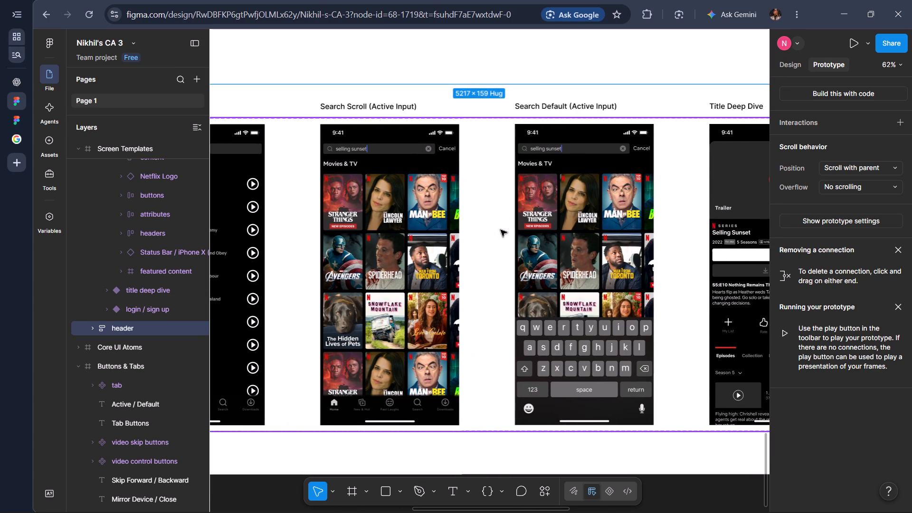
{"action": "scroll", "coordinate": [501, 230], "scroll_direction": "left", "scroll_amount": 1}
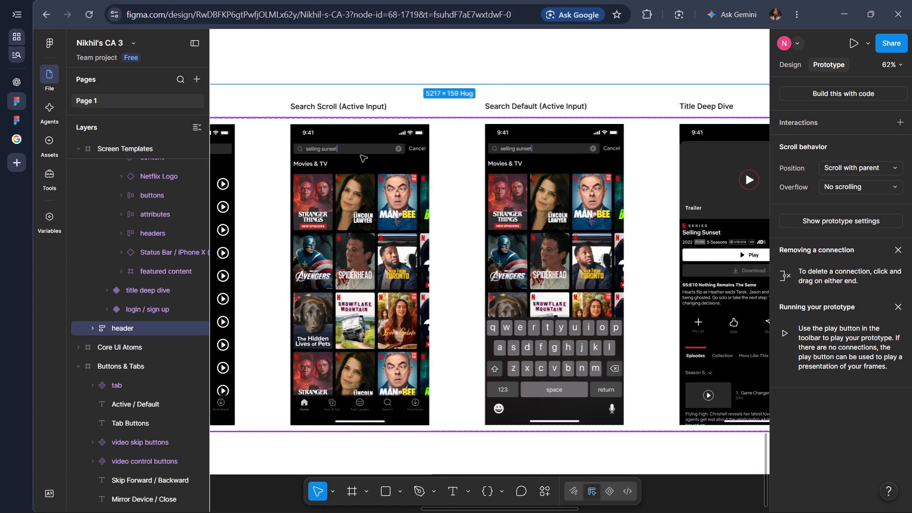
{"action": "double_click", "coordinate": [361, 153]}
{"action": "double_click", "coordinate": [361, 153]}
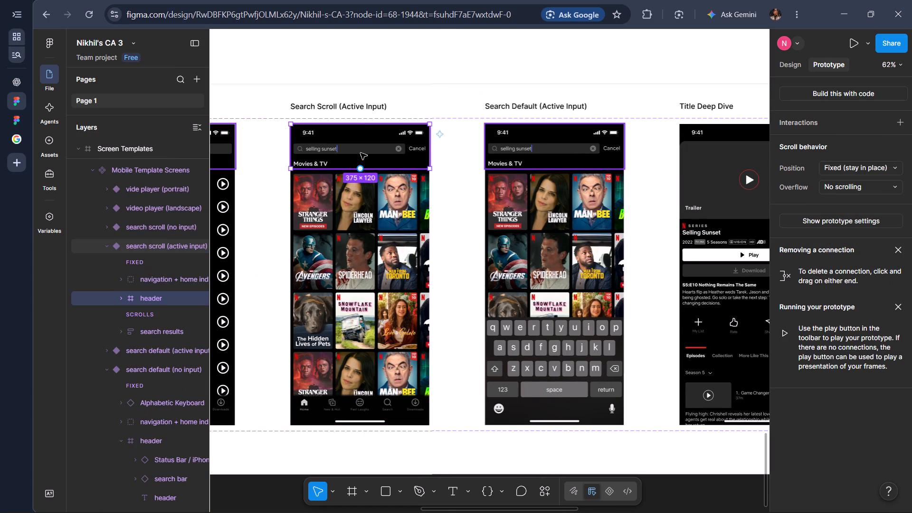
{"action": "double_click", "coordinate": [361, 153]}
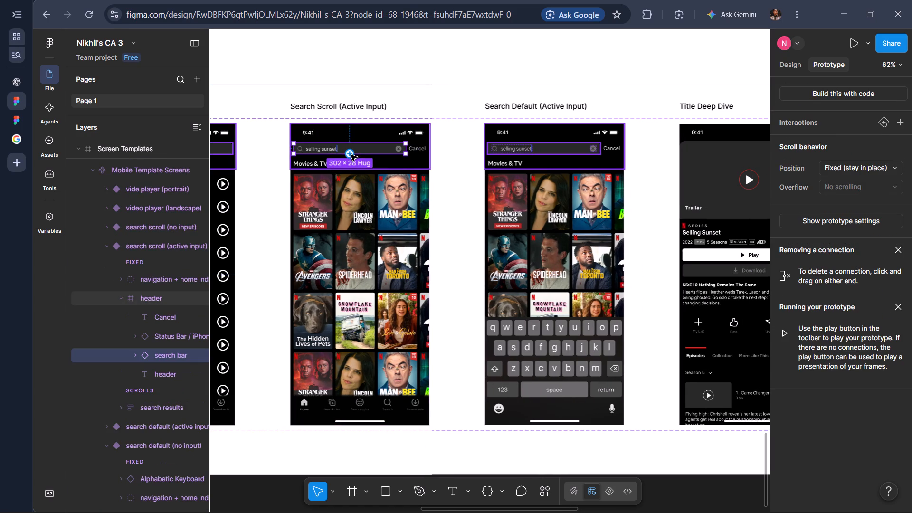
{"action": "left_click_drag", "start_coordinate": [351, 153], "coordinate": [488, 296]}
{"action": "left_click", "coordinate": [646, 268]}
Link the Stranger Things title card image on Search Default (Active Input) to Title Deep Dive with an on-tap Change to interaction.
{"action": "scroll", "coordinate": [646, 268], "scroll_direction": "left", "scroll_amount": 2}
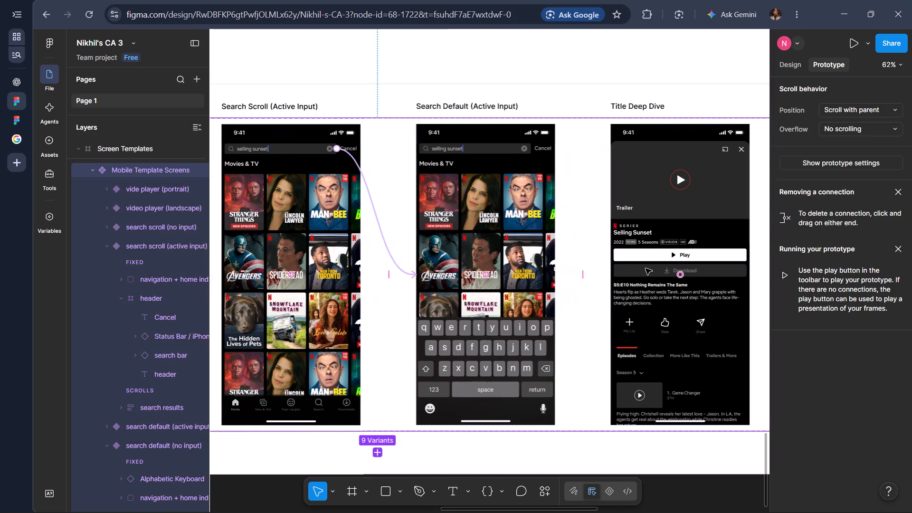
{"action": "scroll", "coordinate": [646, 268], "scroll_direction": "left", "scroll_amount": 1}
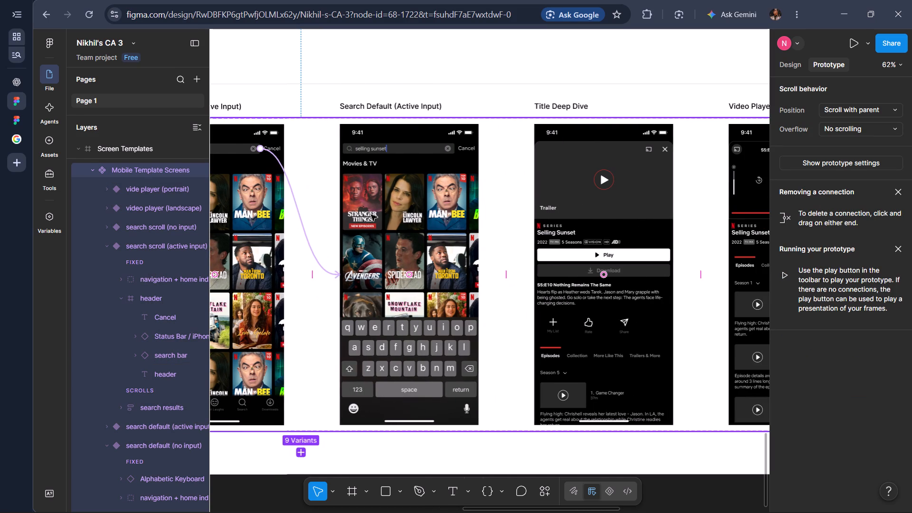
{"action": "double_click", "coordinate": [353, 200]}
{"action": "double_click", "coordinate": [353, 200]}
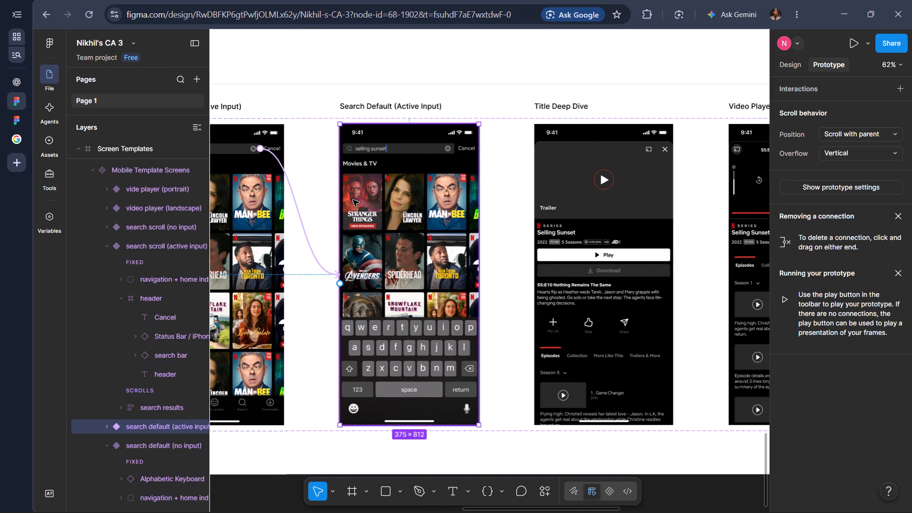
{"action": "double_click", "coordinate": [364, 205]}
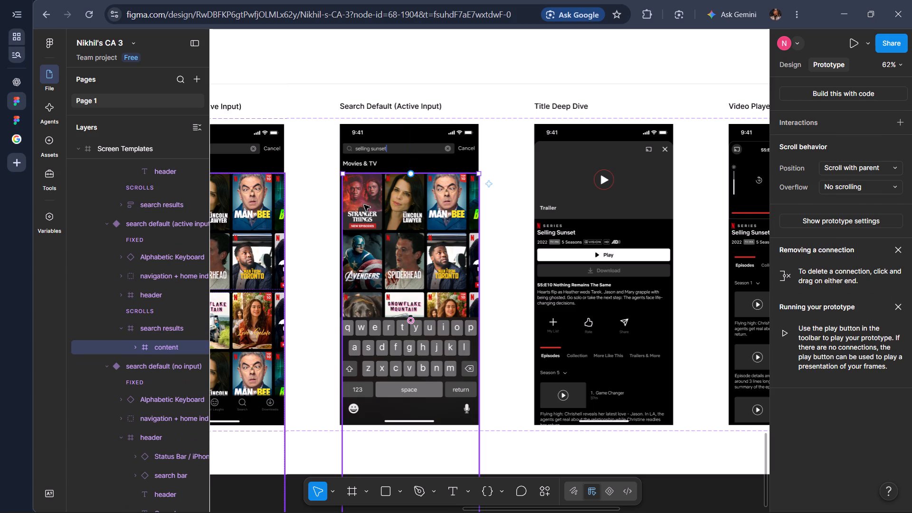
{"action": "double_click", "coordinate": [364, 205]}
{"action": "double_click", "coordinate": [364, 205]}
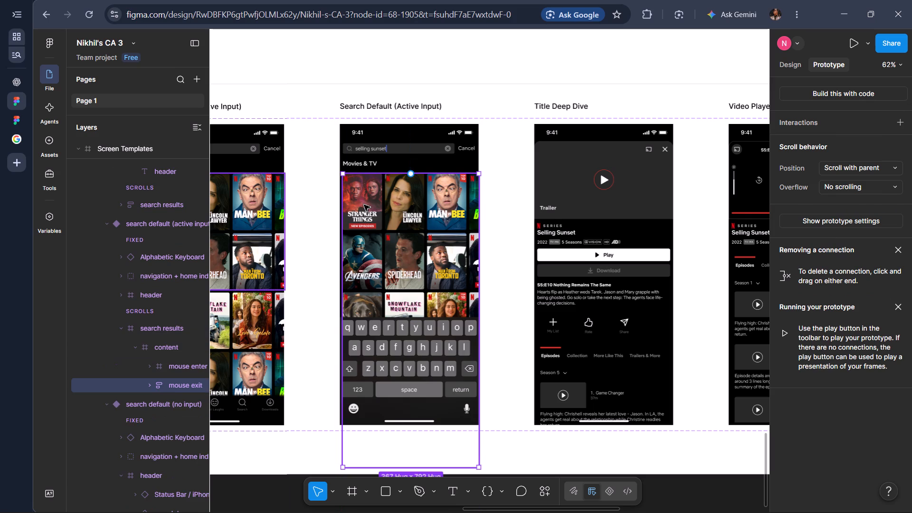
{"action": "double_click", "coordinate": [364, 205]}
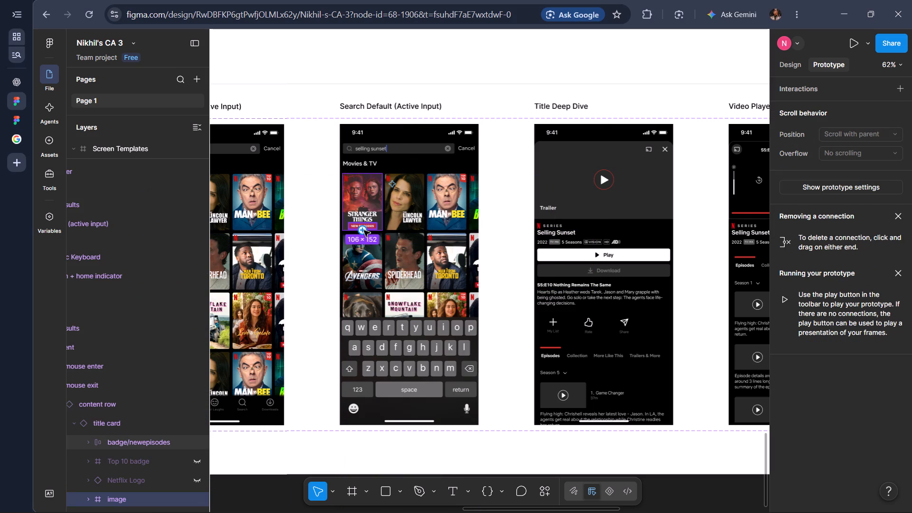
{"action": "left_click_drag", "start_coordinate": [364, 231], "coordinate": [536, 269]}
{"action": "scroll", "coordinate": [675, 300], "scroll_direction": "left", "scroll_amount": 1}
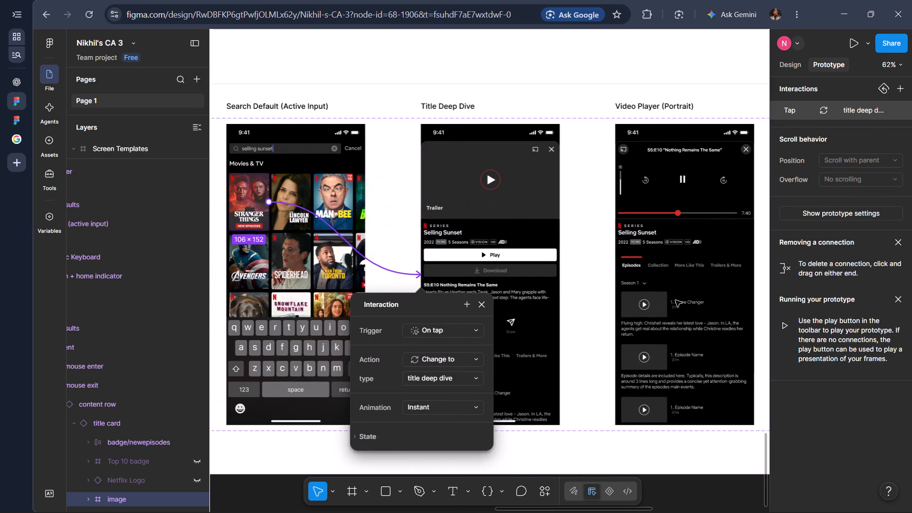
{"action": "scroll", "coordinate": [675, 300], "scroll_direction": "left", "scroll_amount": 1}
{"action": "left_click", "coordinate": [574, 252]}
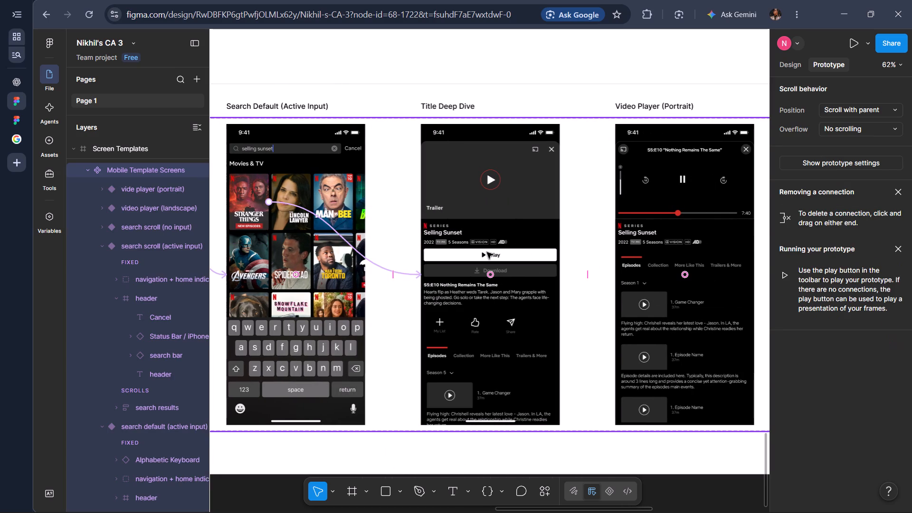
Link the white Play button on Title Deep Dive to the Video Player (Portrait) screen.
{"action": "triple_click", "coordinate": [487, 252]}
{"action": "left_click", "coordinate": [487, 252]}
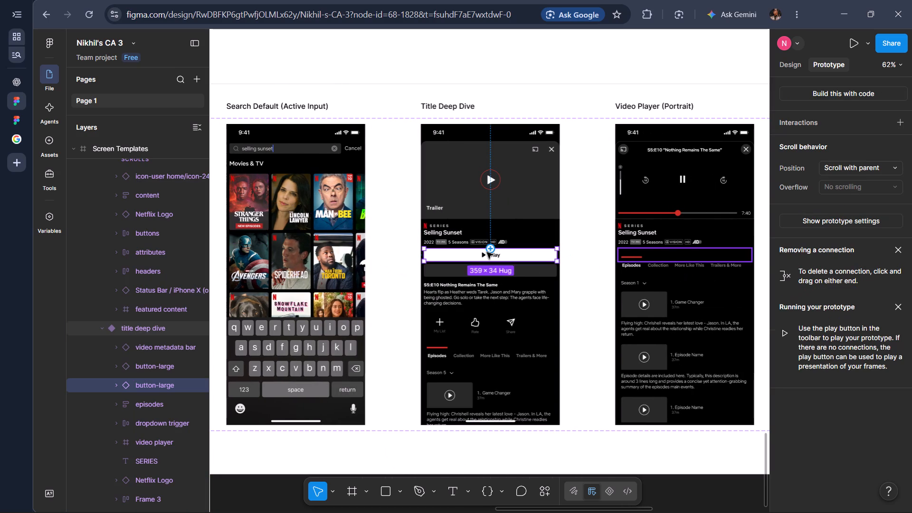
{"action": "left_click_drag", "start_coordinate": [490, 250], "coordinate": [615, 286]}
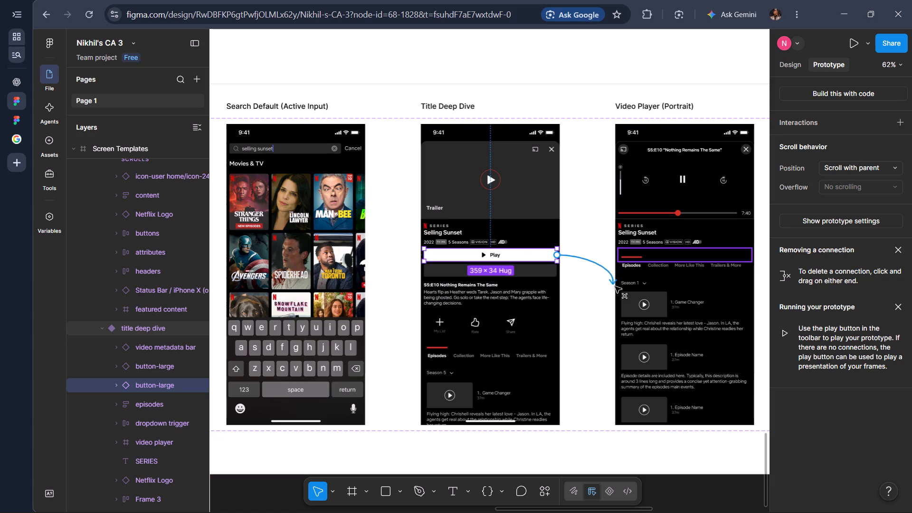
{"action": "left_click_drag", "start_coordinate": [615, 286], "coordinate": [619, 291]}
Link the trailer video player area on Title Deep Dive to the Video Player (Portrait) screen.
{"action": "double_click", "coordinate": [492, 179]}
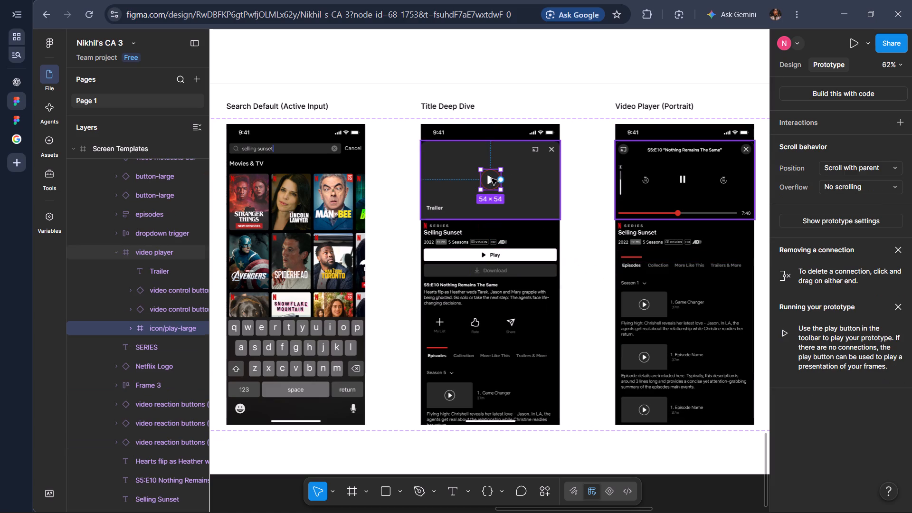
{"action": "left_click", "coordinate": [517, 190]}
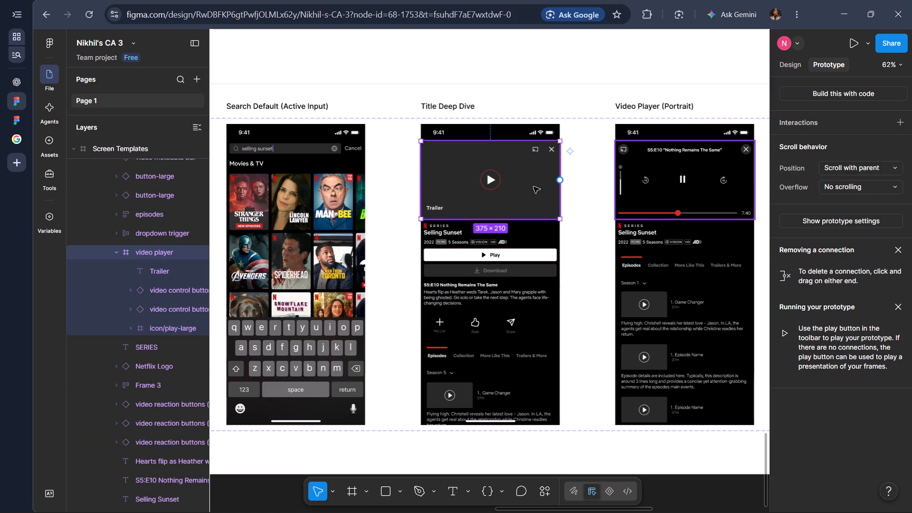
{"action": "left_click_drag", "start_coordinate": [562, 179], "coordinate": [620, 284]}
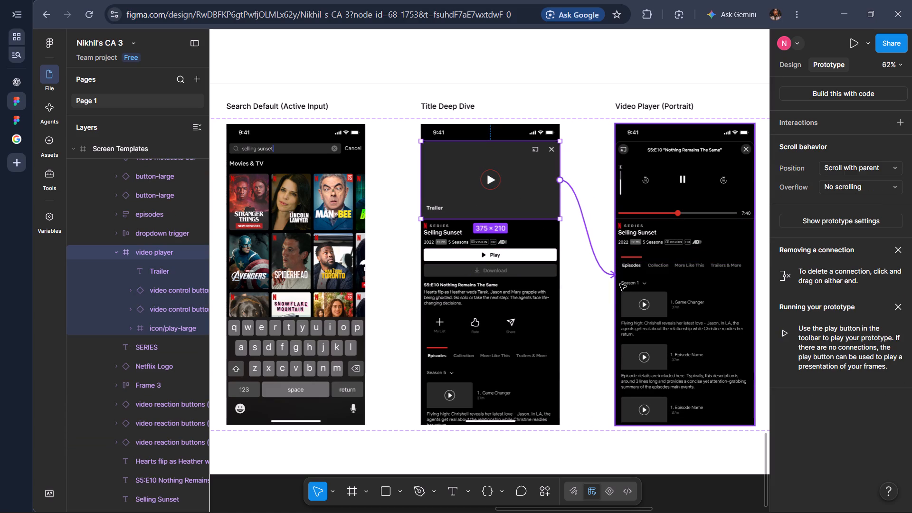
{"action": "left_click_drag", "start_coordinate": [620, 284], "coordinate": [620, 285]}
{"action": "left_click", "coordinate": [602, 204]}
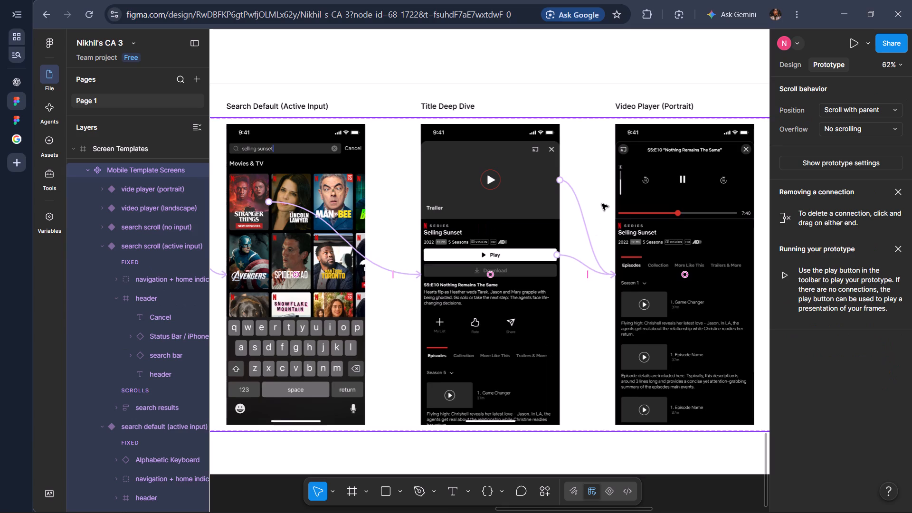
Link the first episode item, Game Changer, on Title Deep Dive to the Video Player (Portrait) screen.
{"action": "scroll", "coordinate": [602, 204], "scroll_direction": "down", "scroll_amount": 1}
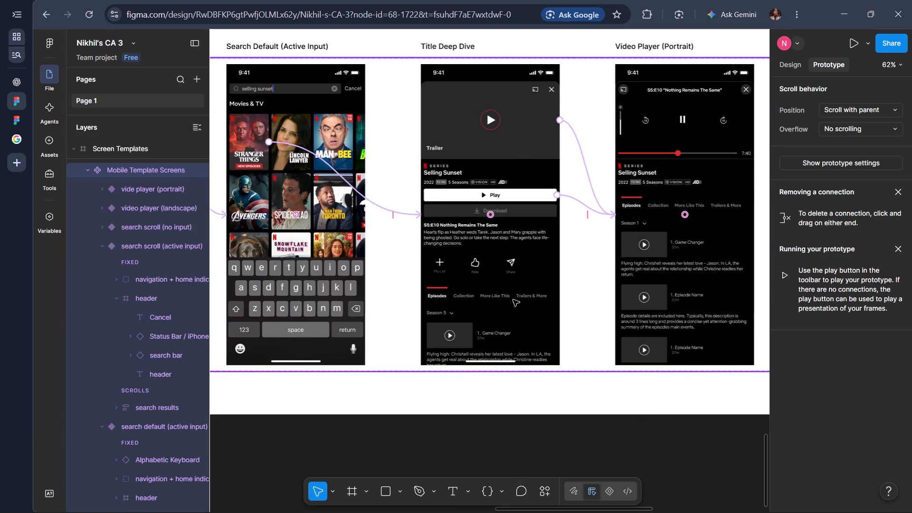
{"action": "double_click", "coordinate": [499, 330]}
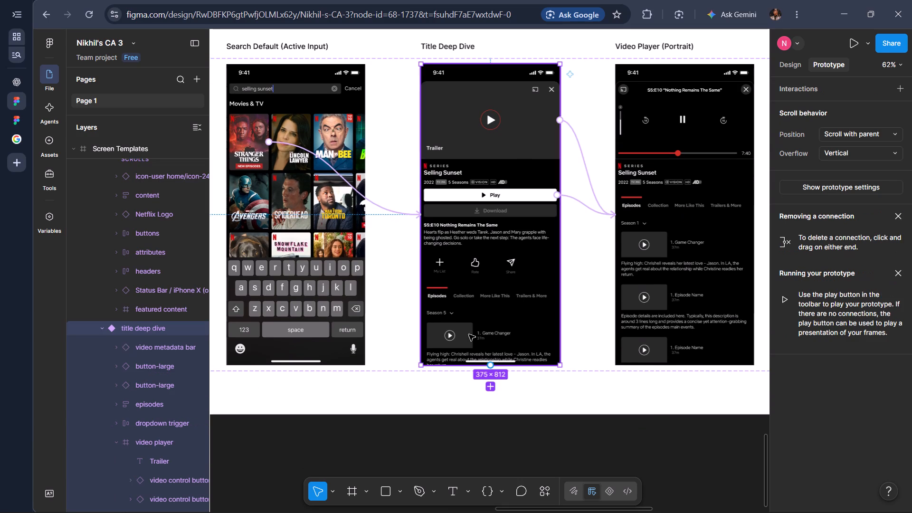
{"action": "double_click", "coordinate": [469, 334]}
{"action": "double_click", "coordinate": [480, 332]}
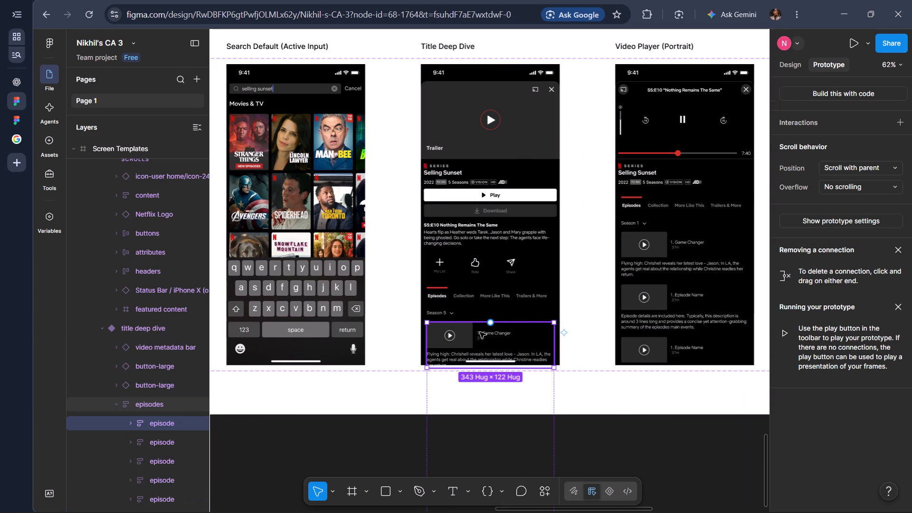
{"action": "left_click", "coordinate": [480, 332]}
{"action": "left_click_drag", "start_coordinate": [553, 348], "coordinate": [621, 236]}
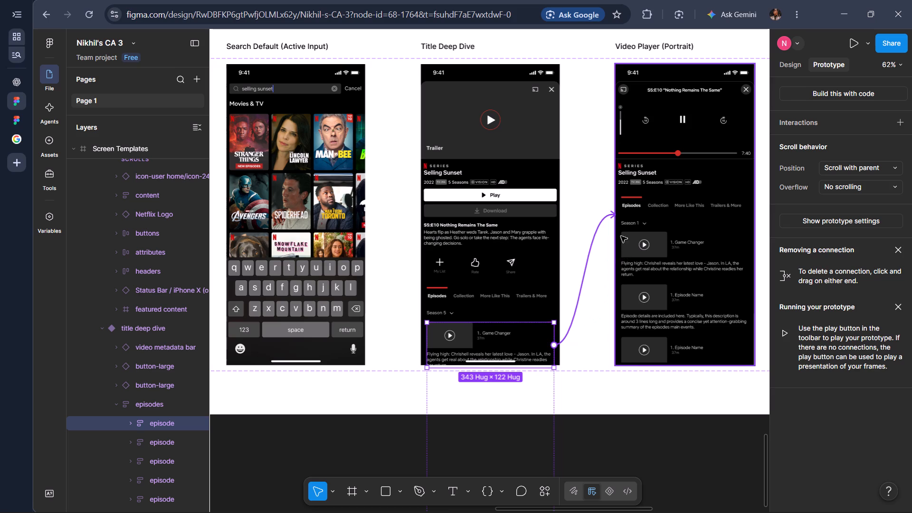
{"action": "left_click_drag", "start_coordinate": [621, 236], "coordinate": [621, 234]}
{"action": "left_click", "coordinate": [588, 158]}
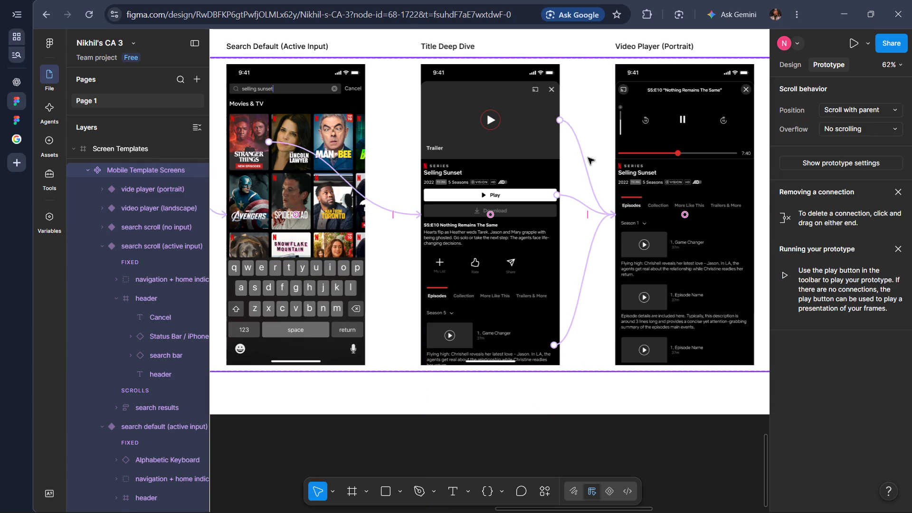
Link the red Get Started button on First Time UX / Login to User Home with an on-tap Change to interaction and Instant animation.
{"action": "scroll", "coordinate": [588, 158], "scroll_direction": "left", "scroll_amount": 4}
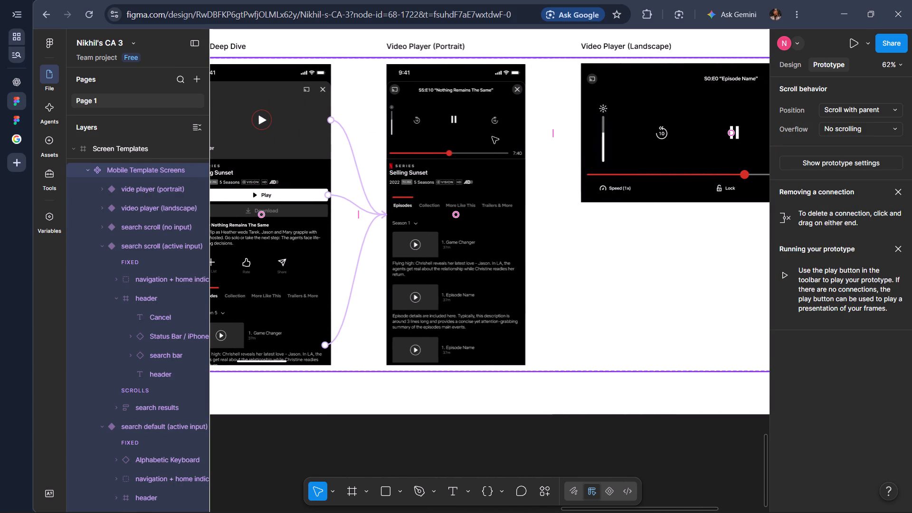
{"action": "left_click", "coordinate": [559, 180]}
{"action": "scroll", "coordinate": [559, 234], "scroll_direction": "left", "scroll_amount": 2}
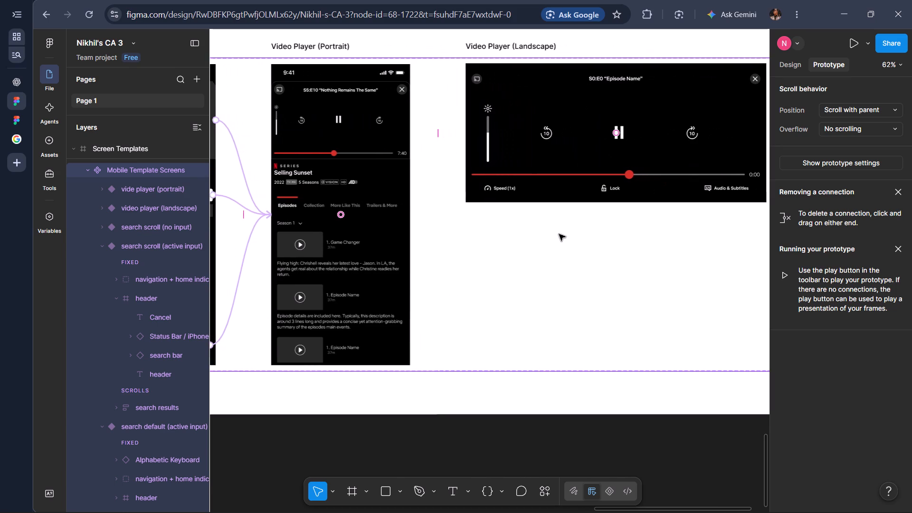
{"action": "scroll", "coordinate": [559, 234], "scroll_direction": "left", "scroll_amount": 2}
{"action": "scroll", "coordinate": [559, 234], "scroll_direction": "right", "scroll_amount": 3}
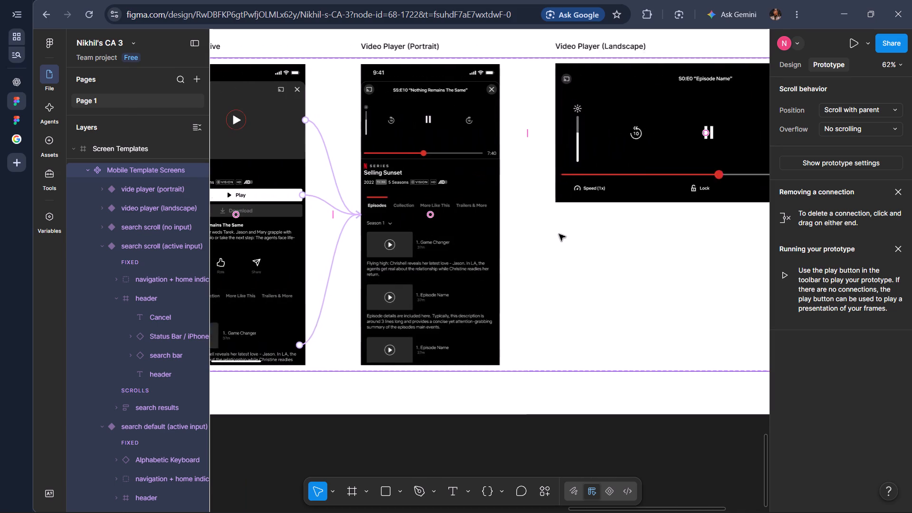
{"action": "scroll", "coordinate": [559, 234], "scroll_direction": "right", "scroll_amount": 11}
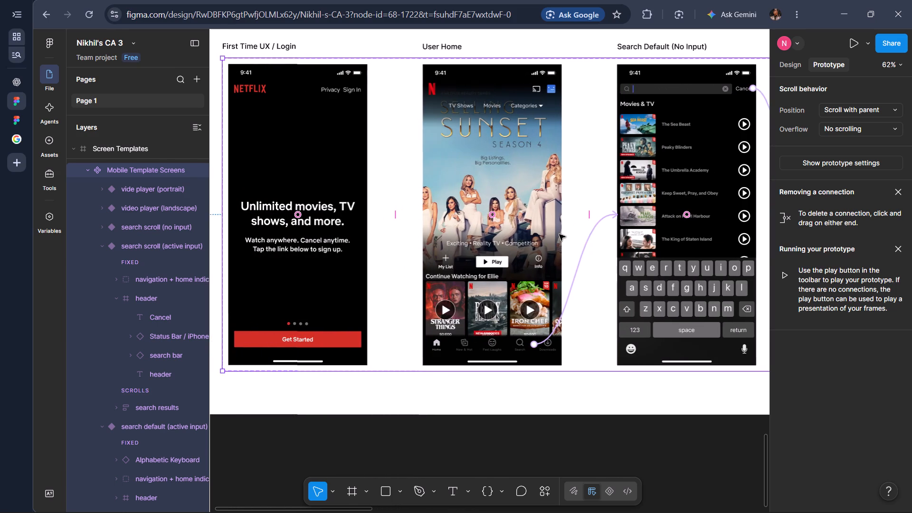
{"action": "scroll", "coordinate": [559, 234], "scroll_direction": "right", "scroll_amount": 2}
{"action": "triple_click", "coordinate": [376, 347]}
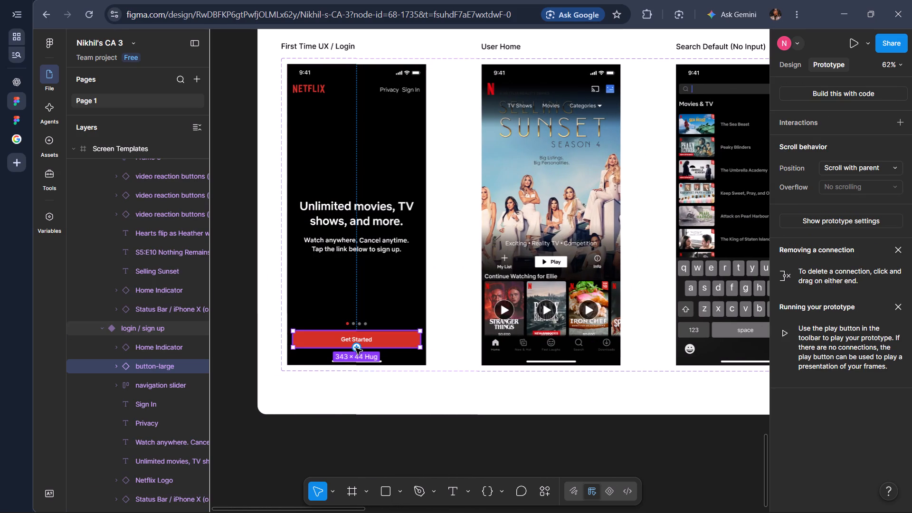
{"action": "left_click_drag", "start_coordinate": [356, 348], "coordinate": [488, 215]}
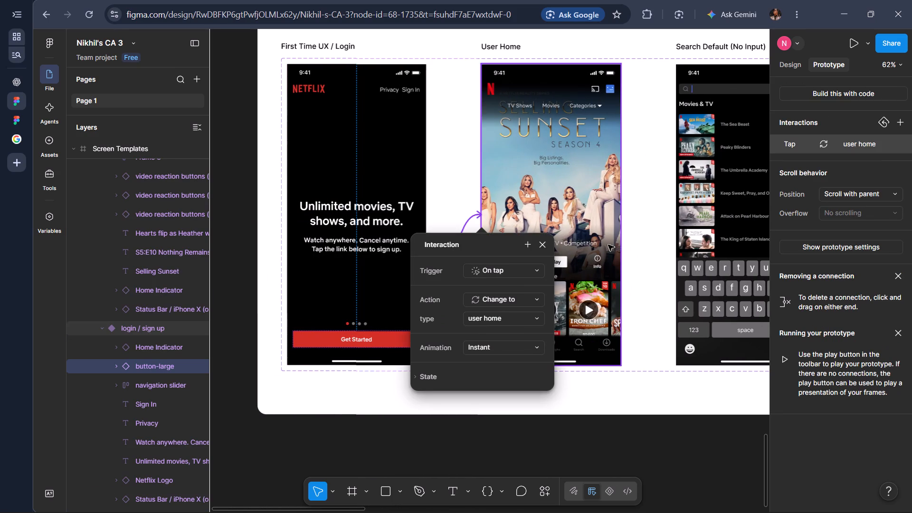
{"action": "left_click", "coordinate": [635, 208]}
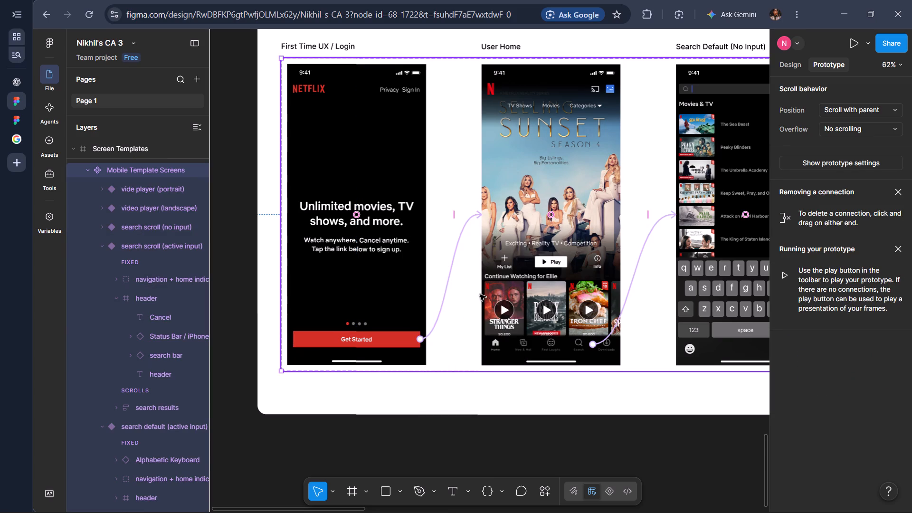
Launch the prototype presentation of the Screen Templates frame.
{"action": "scroll", "coordinate": [474, 303], "scroll_direction": "left", "scroll_amount": 1}
{"action": "scroll", "coordinate": [474, 303], "scroll_direction": "right", "scroll_amount": 1}
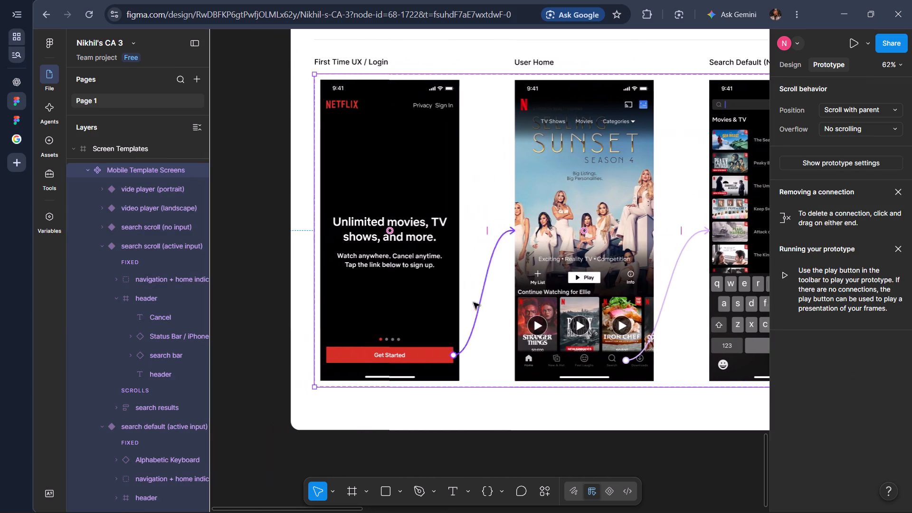
{"action": "scroll", "coordinate": [474, 303], "scroll_direction": "right", "scroll_amount": 1}
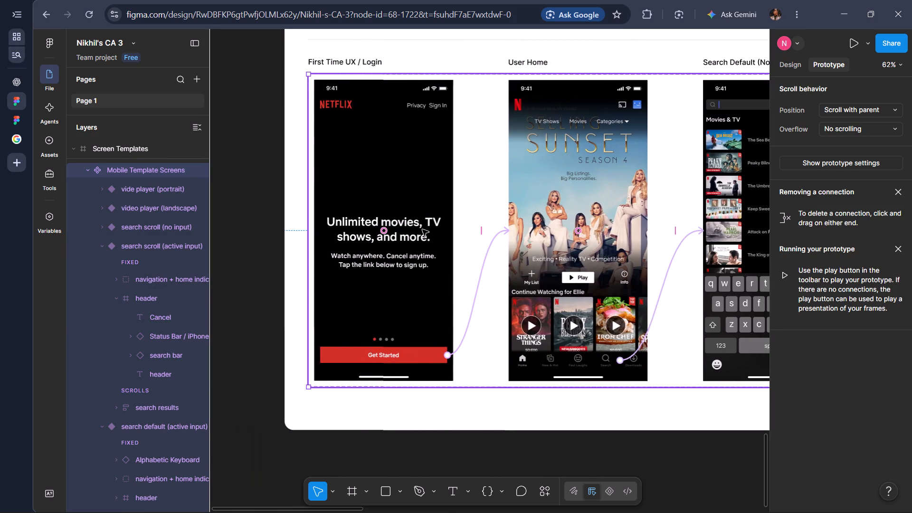
{"action": "left_click", "coordinate": [415, 189]}
{"action": "left_click", "coordinate": [853, 45]}
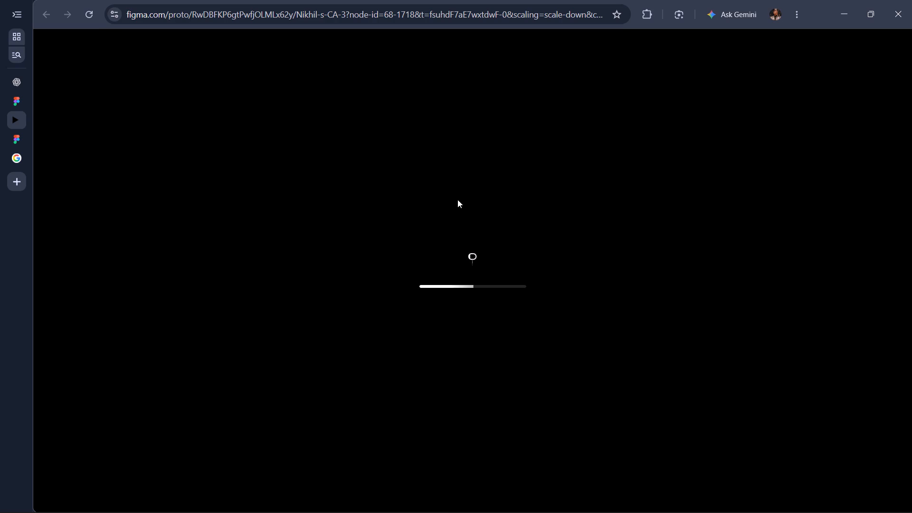
Close the unneeded browser tab that sits before the Figma file tabs.
{"action": "right_click", "coordinate": [14, 79]}
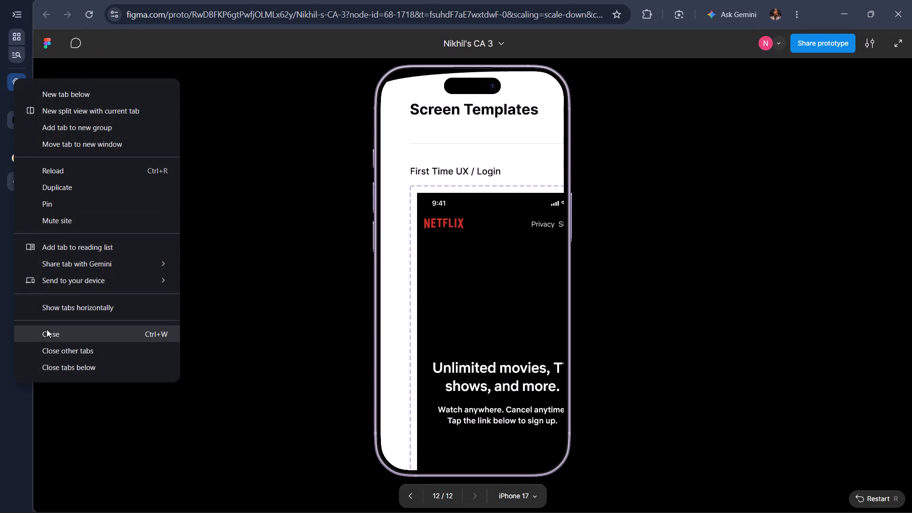
{"action": "left_click", "coordinate": [47, 332]}
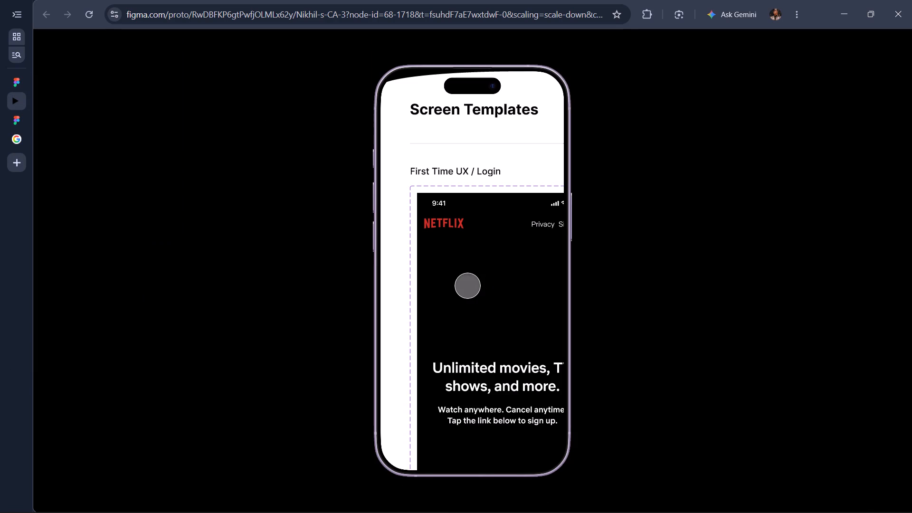
Fit the login screen within the phone preview and test its Get Started button.
{"action": "left_click_drag", "start_coordinate": [467, 285], "coordinate": [436, 362]}
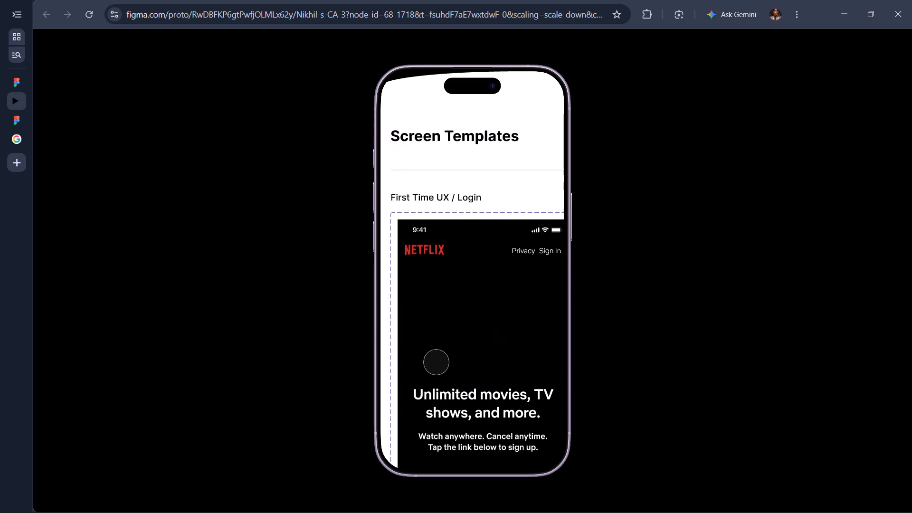
{"action": "left_click_drag", "start_coordinate": [436, 362], "coordinate": [445, 190]}
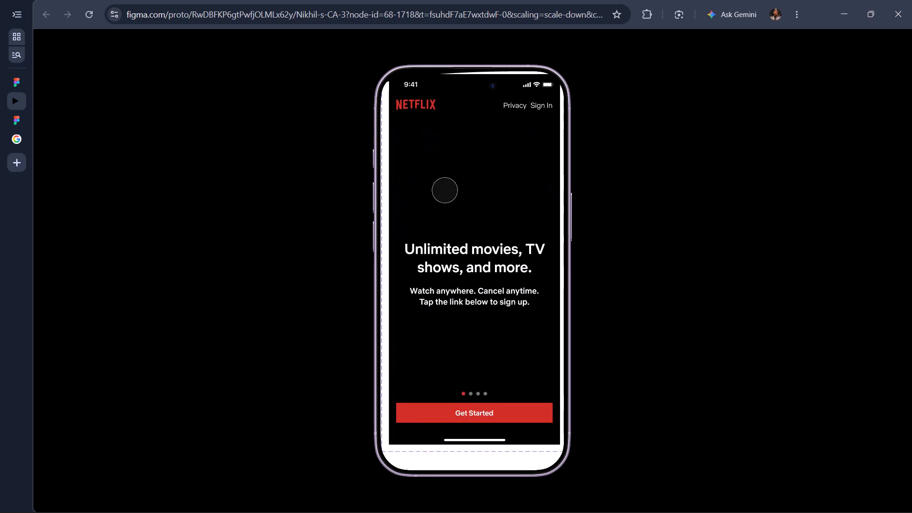
{"action": "left_click_drag", "start_coordinate": [445, 190], "coordinate": [443, 204]}
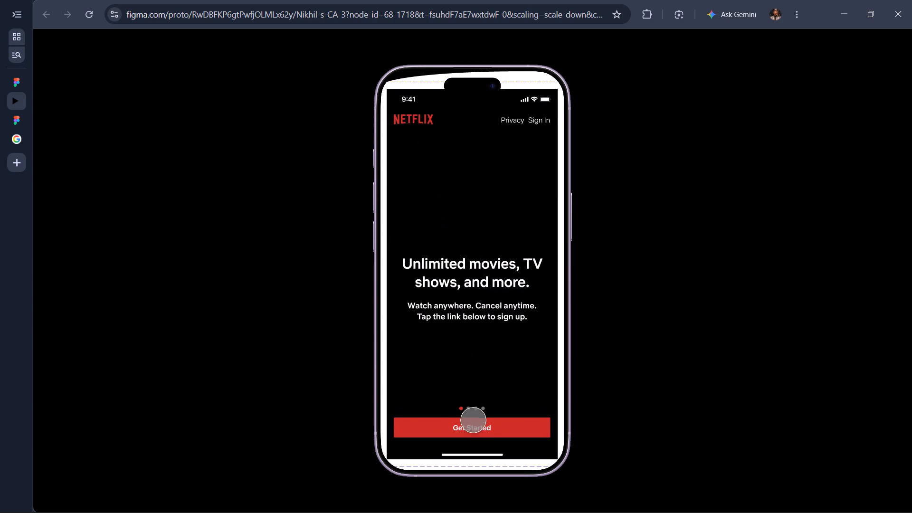
{"action": "left_click", "coordinate": [473, 428]}
{"action": "left_click", "coordinate": [473, 428]}
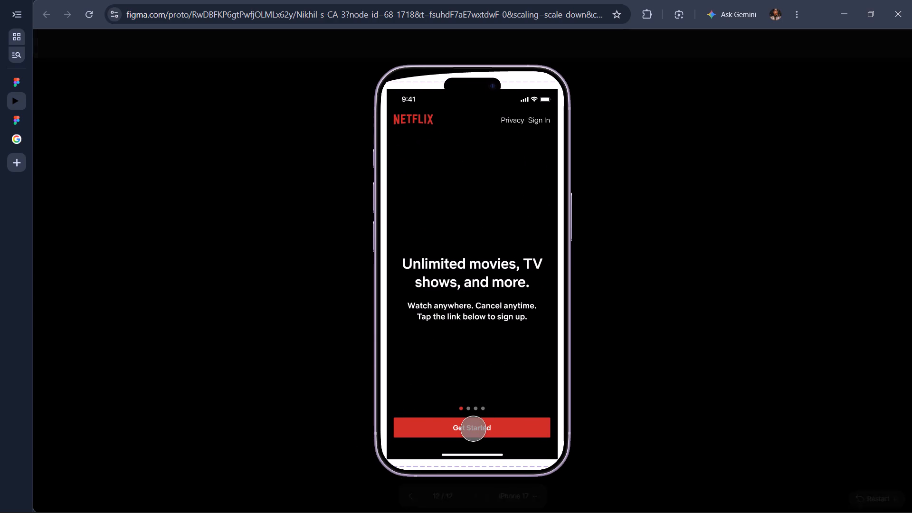
{"action": "left_click", "coordinate": [473, 428]}
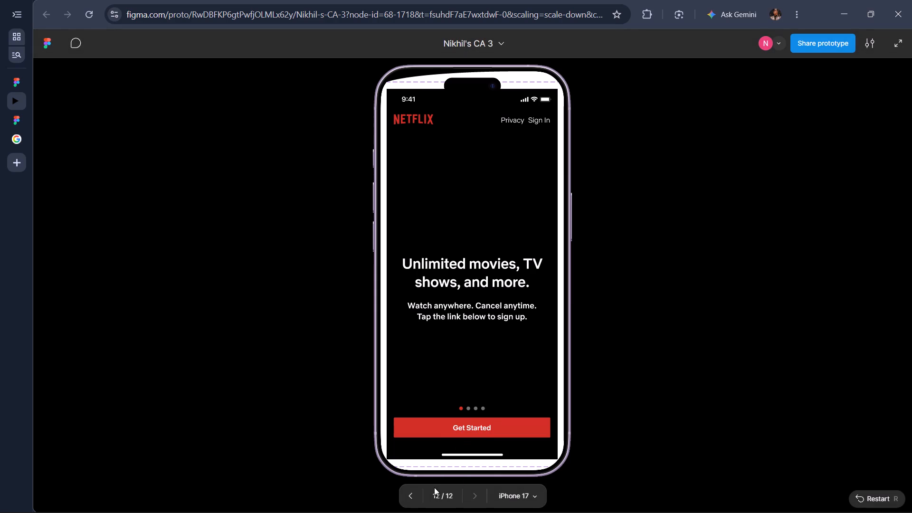
Browse the preceding style guide frames in the prototype preview and return to the Screen Templates frame.
{"action": "left_click", "coordinate": [413, 495]}
{"action": "left_click", "coordinate": [413, 495]}
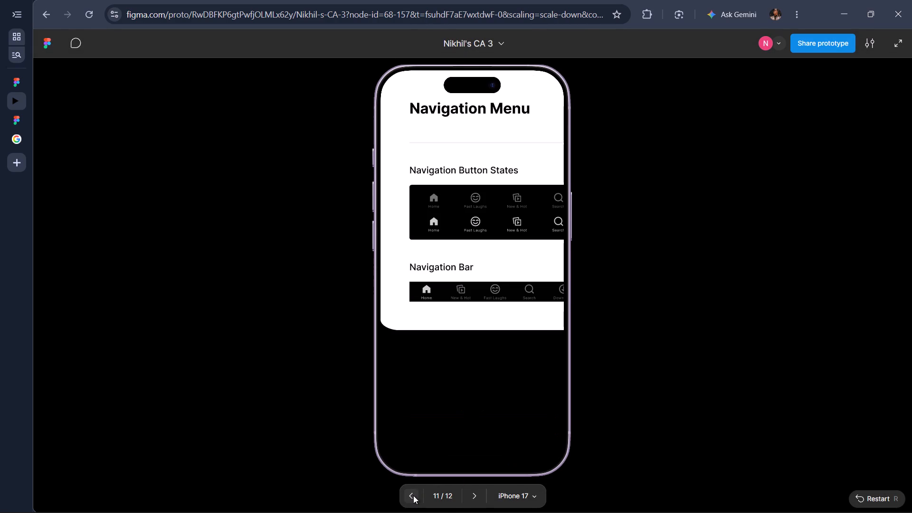
{"action": "left_click", "coordinate": [413, 495]}
{"action": "left_click", "coordinate": [413, 495]}
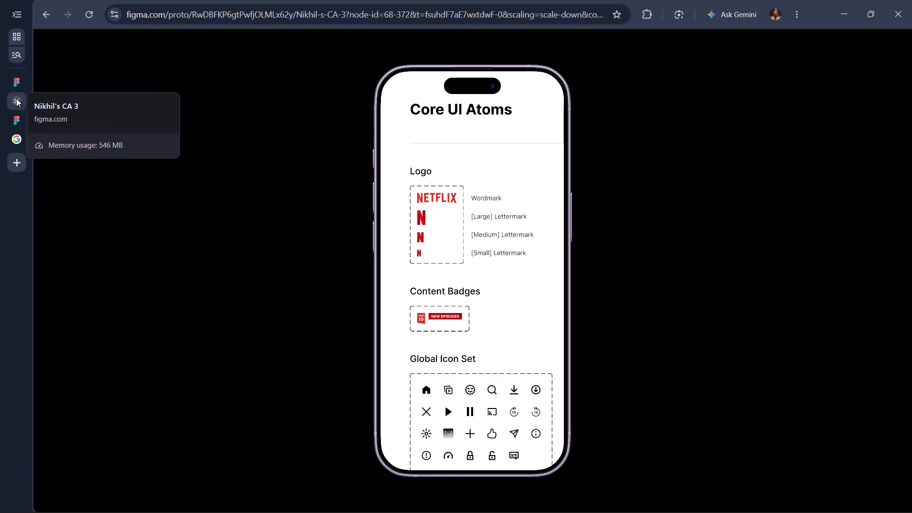
{"action": "left_click", "coordinate": [49, 19]}
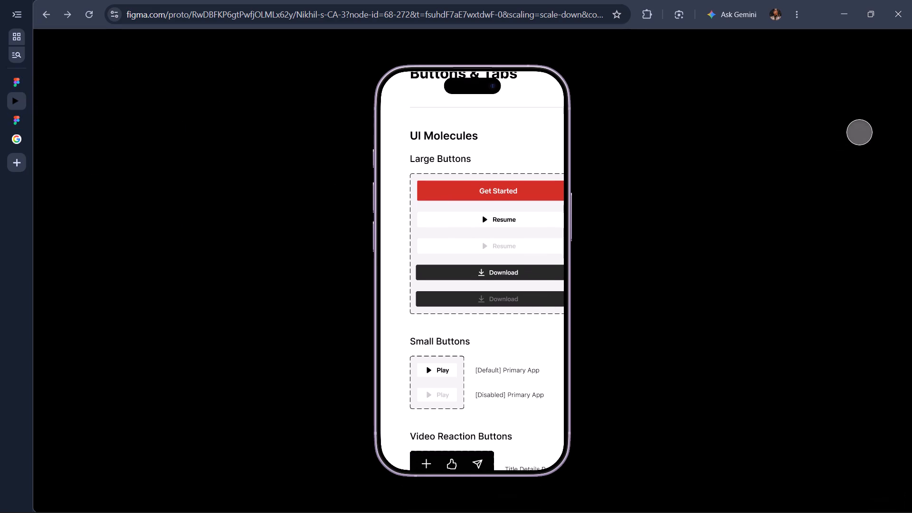
{"action": "left_click", "coordinate": [457, 316]}
{"action": "left_click_drag", "start_coordinate": [457, 356], "coordinate": [424, 412]}
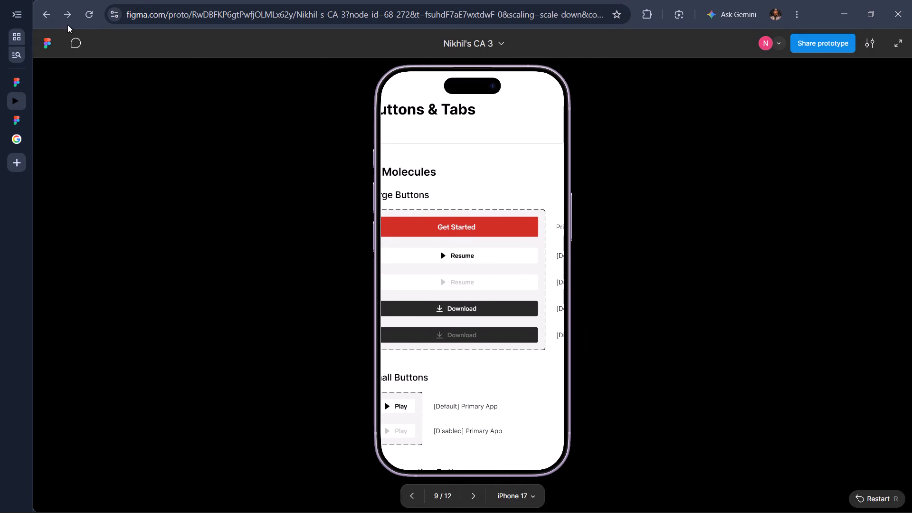
{"action": "left_click", "coordinate": [47, 14]}
{"action": "left_click", "coordinate": [47, 14]}
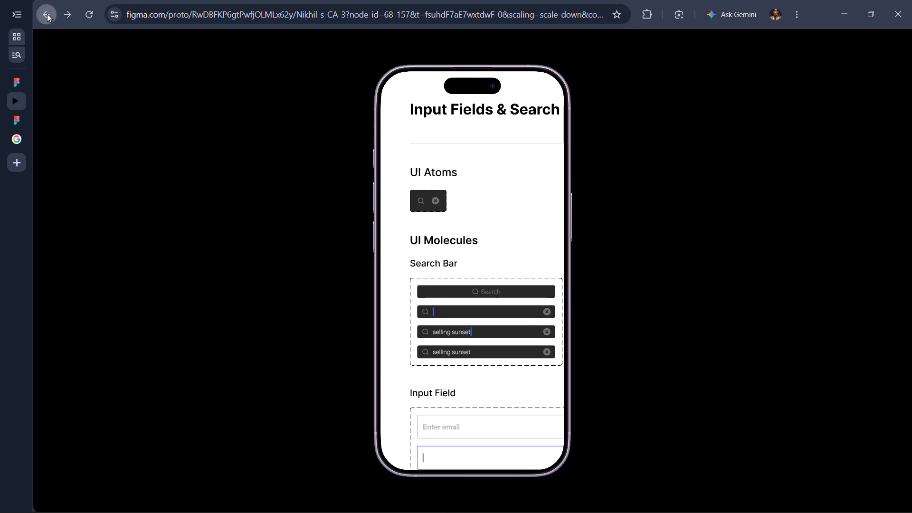
{"action": "left_click", "coordinate": [47, 14]}
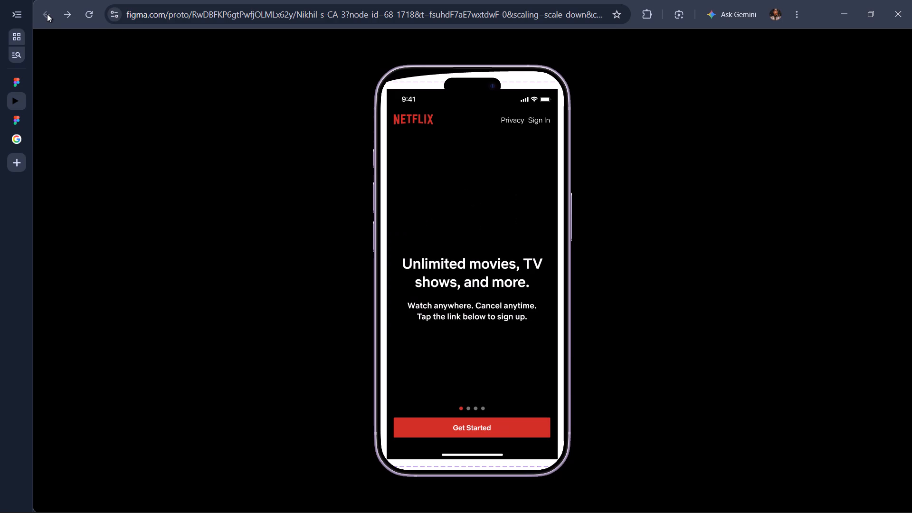
{"action": "left_click", "coordinate": [47, 13]}
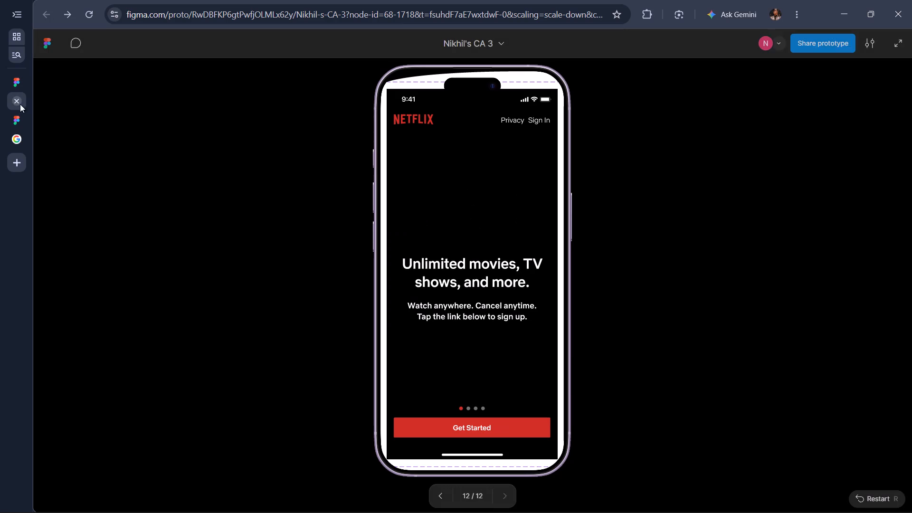
Close the prototype preview tab to return to the CA 3 design file.
{"action": "left_click", "coordinate": [18, 99]}
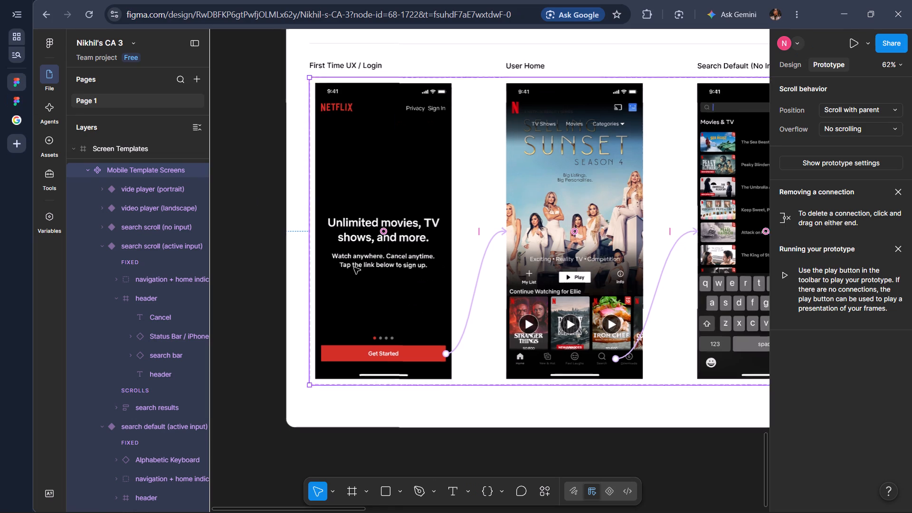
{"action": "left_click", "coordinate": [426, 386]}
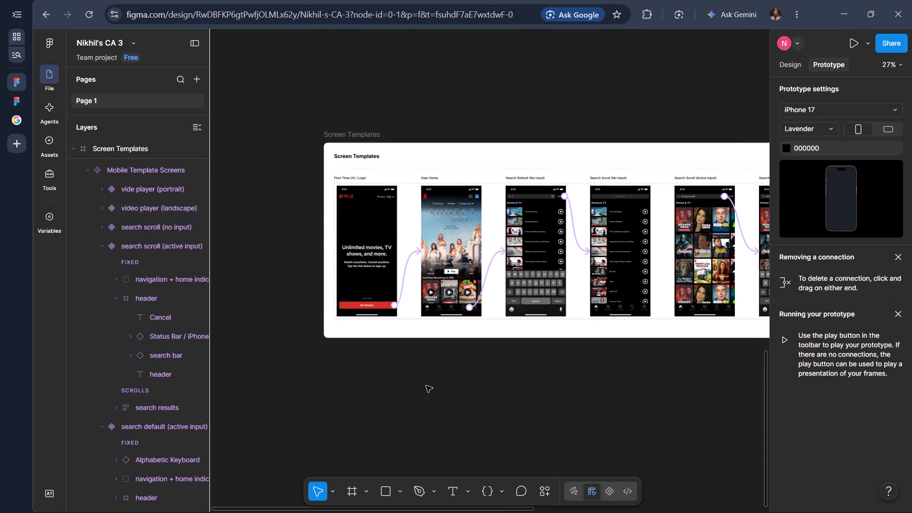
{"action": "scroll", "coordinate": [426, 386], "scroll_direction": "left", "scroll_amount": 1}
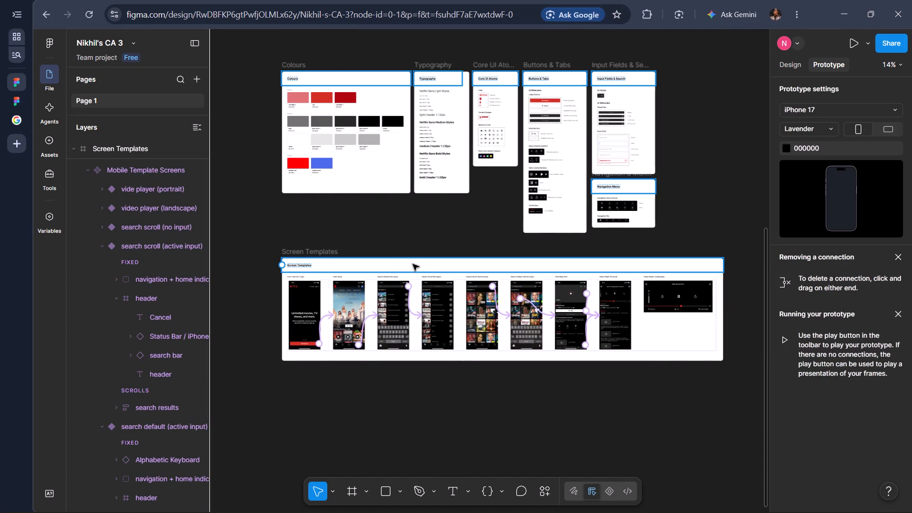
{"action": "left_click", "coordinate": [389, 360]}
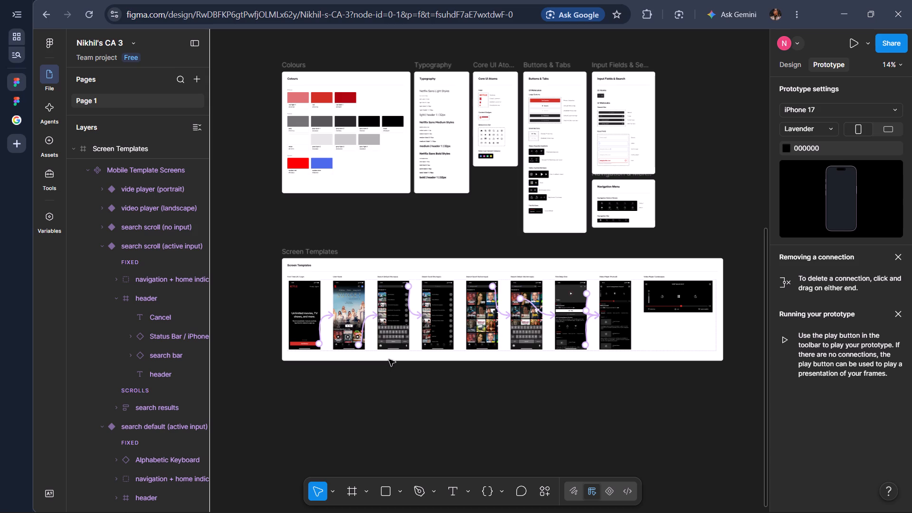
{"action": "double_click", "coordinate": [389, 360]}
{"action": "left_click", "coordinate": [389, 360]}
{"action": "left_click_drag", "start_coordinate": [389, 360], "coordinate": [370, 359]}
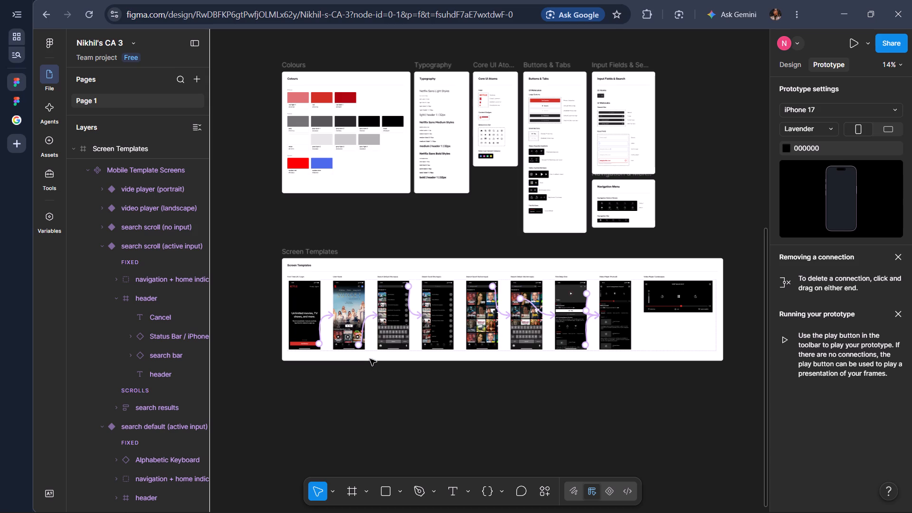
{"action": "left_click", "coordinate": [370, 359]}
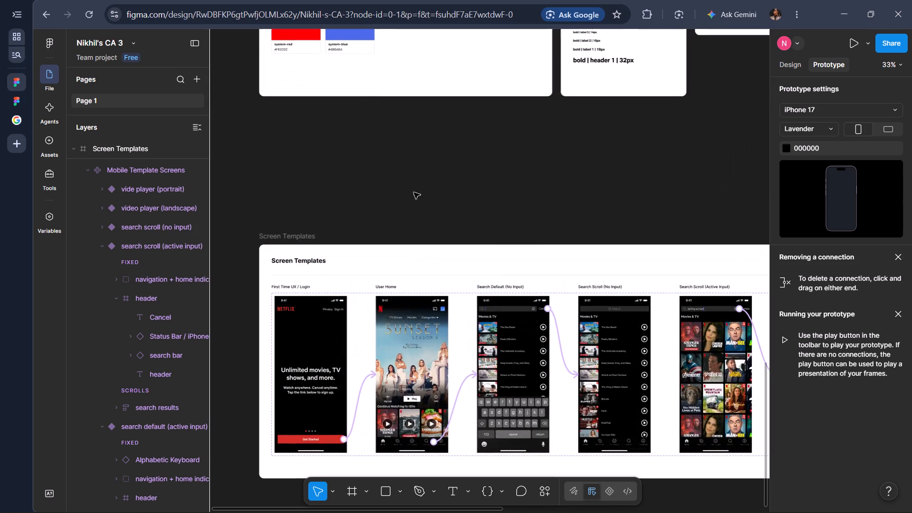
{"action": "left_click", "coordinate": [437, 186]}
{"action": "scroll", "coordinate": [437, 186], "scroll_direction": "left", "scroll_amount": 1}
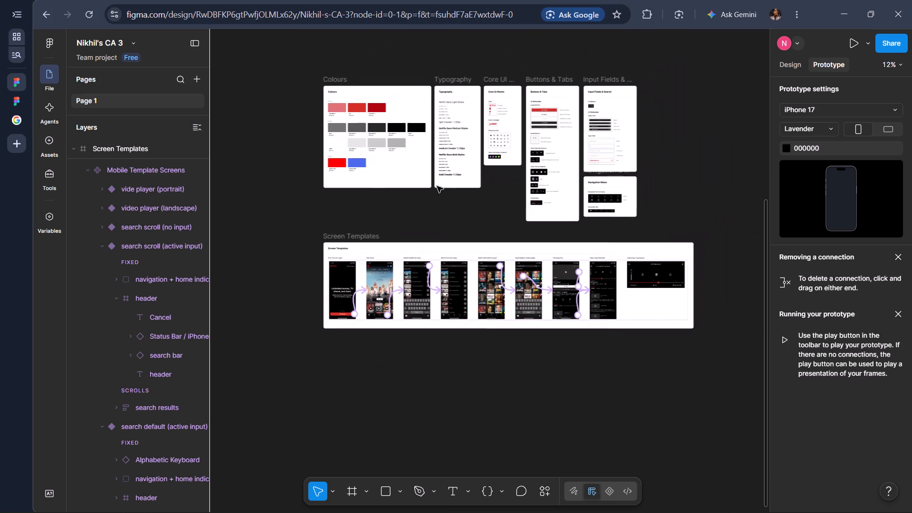
Select the whole old Mid Fidelity and Style Guide board above the Netflix frames and delete it.
{"action": "scroll", "coordinate": [437, 186], "scroll_direction": "up", "scroll_amount": 3}
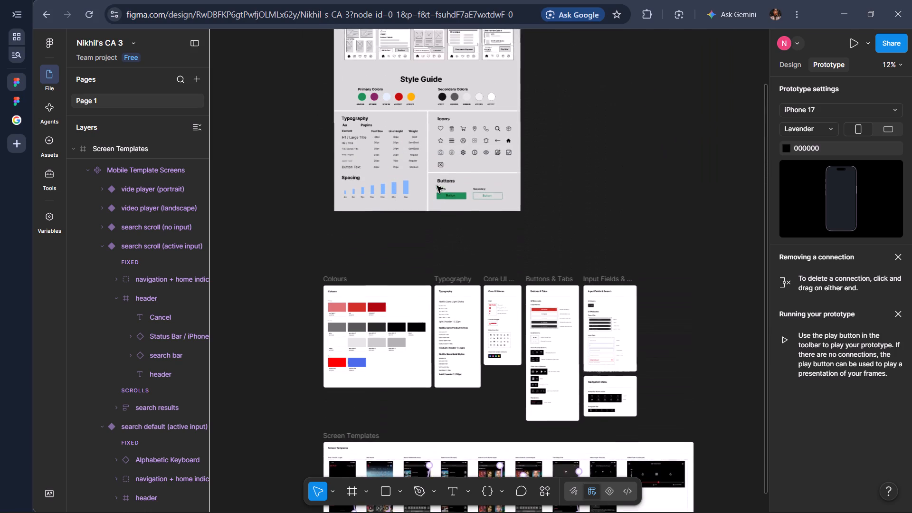
{"action": "left_click_drag", "start_coordinate": [296, 236], "coordinate": [532, 100]}
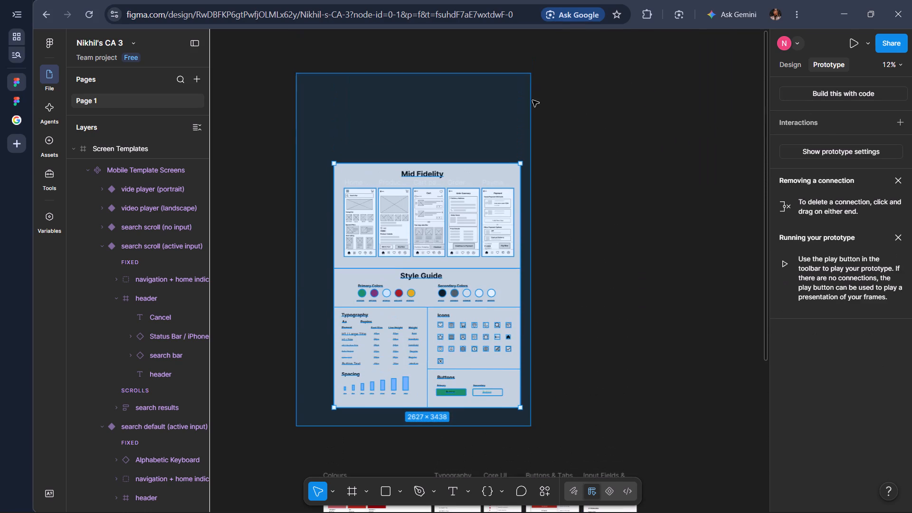
{"action": "left_click_drag", "start_coordinate": [532, 100], "coordinate": [559, 142]}
{"action": "key", "text": "Delete"}
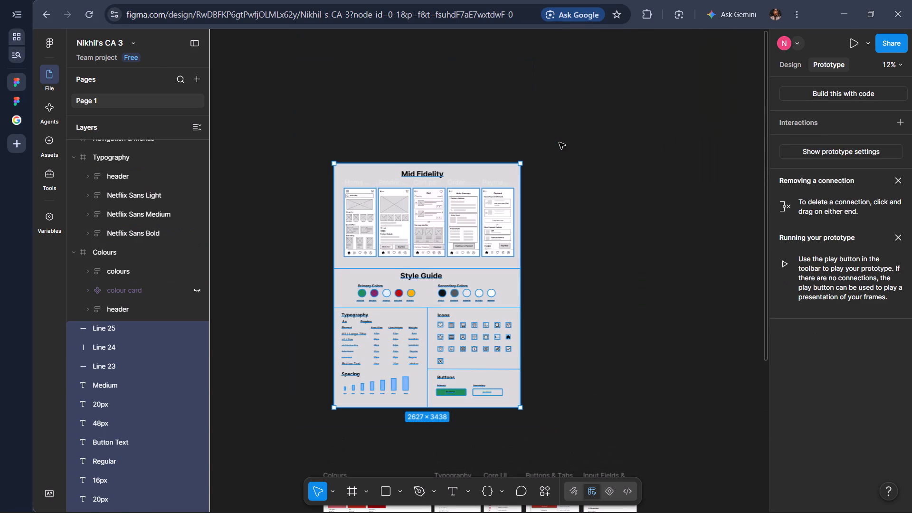
Link the close button of the Video Player (Landscape) screen to Video Player (Portrait) with an On tap, Change to, Instant interaction.
{"action": "scroll", "coordinate": [455, 193], "scroll_direction": "down", "scroll_amount": 4}
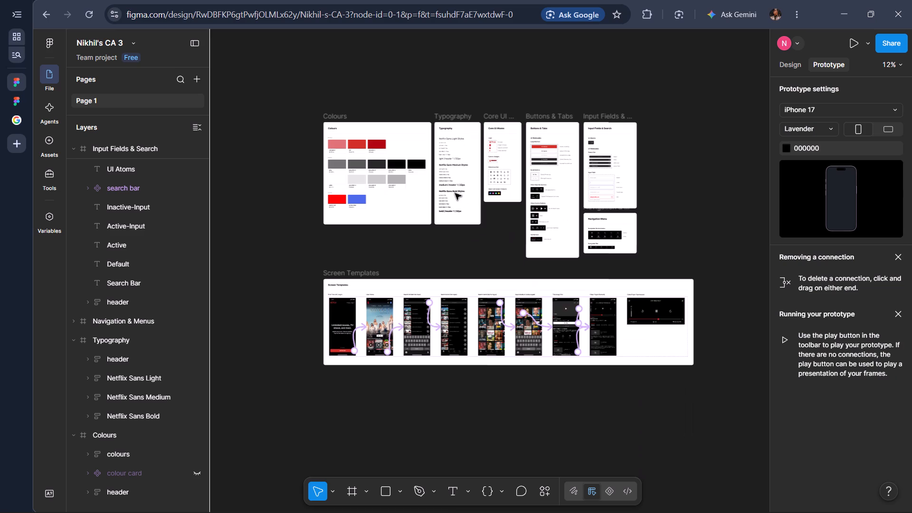
{"action": "scroll", "coordinate": [455, 193], "scroll_direction": "down", "scroll_amount": 1}
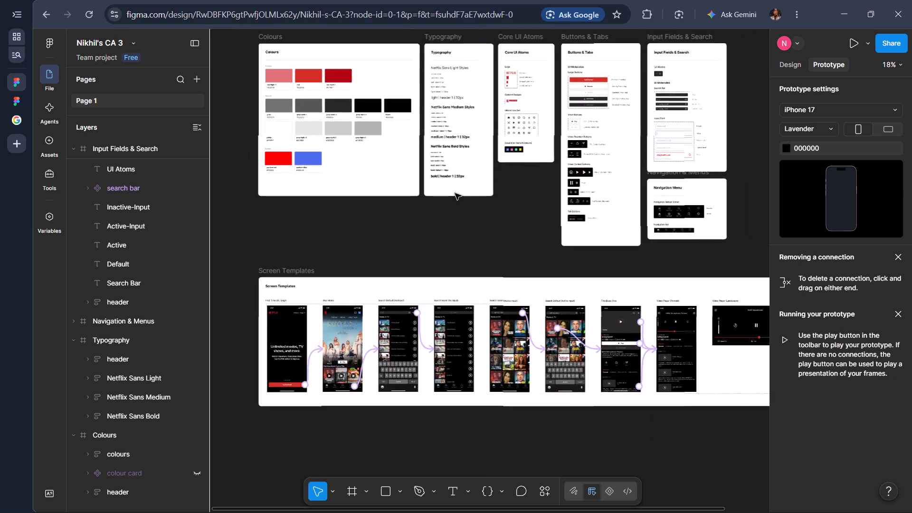
{"action": "scroll", "coordinate": [455, 193], "scroll_direction": "left", "scroll_amount": 2}
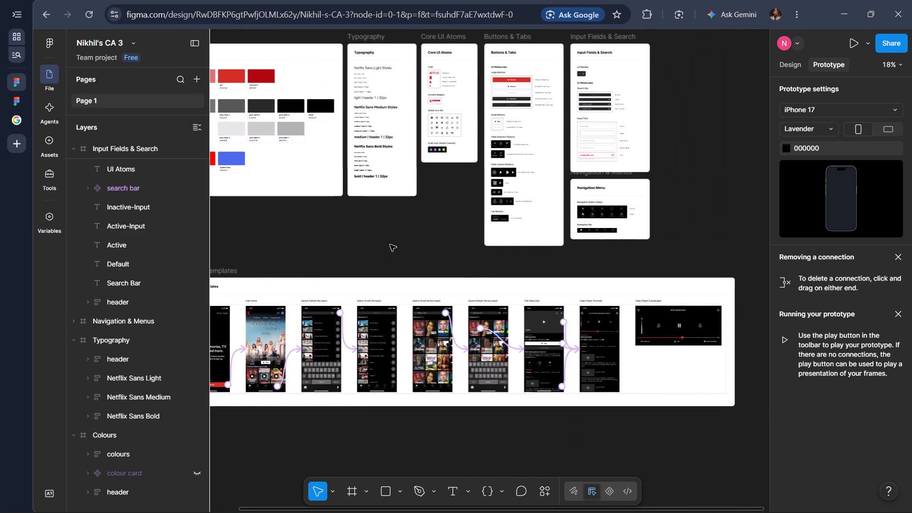
{"action": "left_click", "coordinate": [390, 245]}
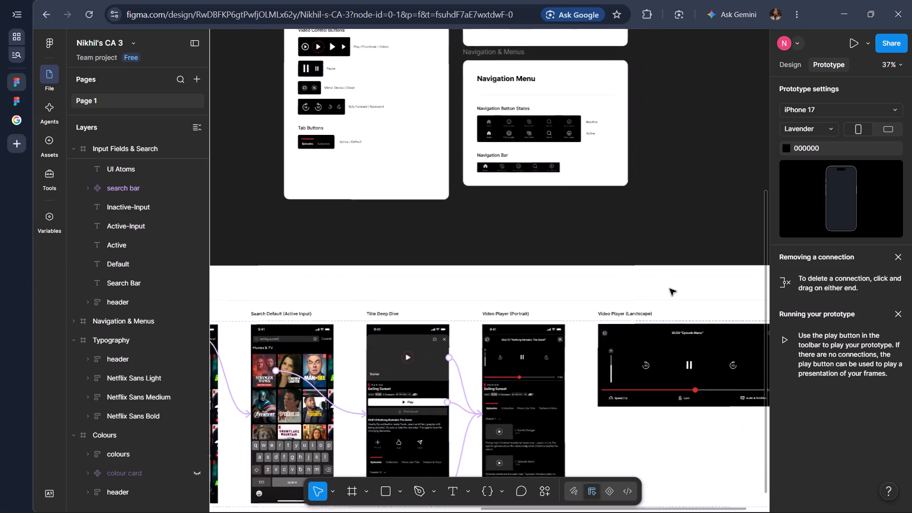
{"action": "scroll", "coordinate": [670, 289], "scroll_direction": "down", "scroll_amount": 2}
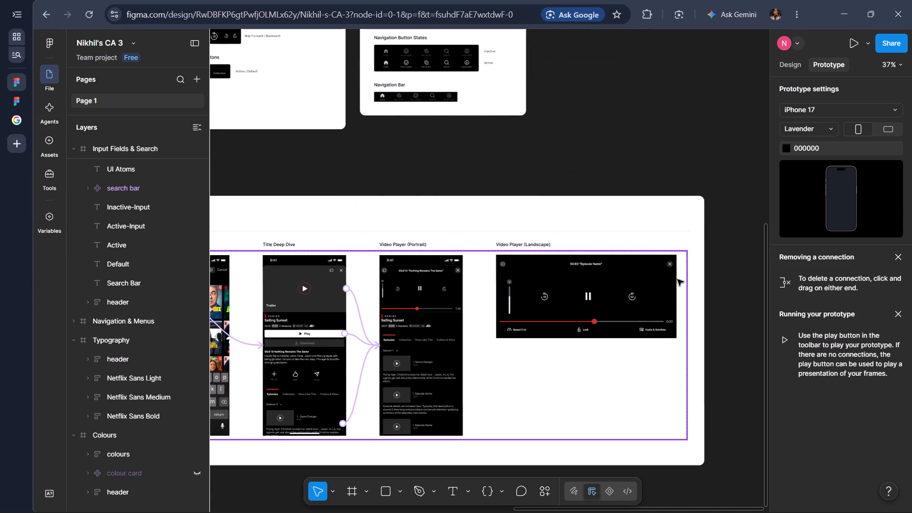
{"action": "triple_click", "coordinate": [672, 266]}
{"action": "left_click", "coordinate": [672, 266]}
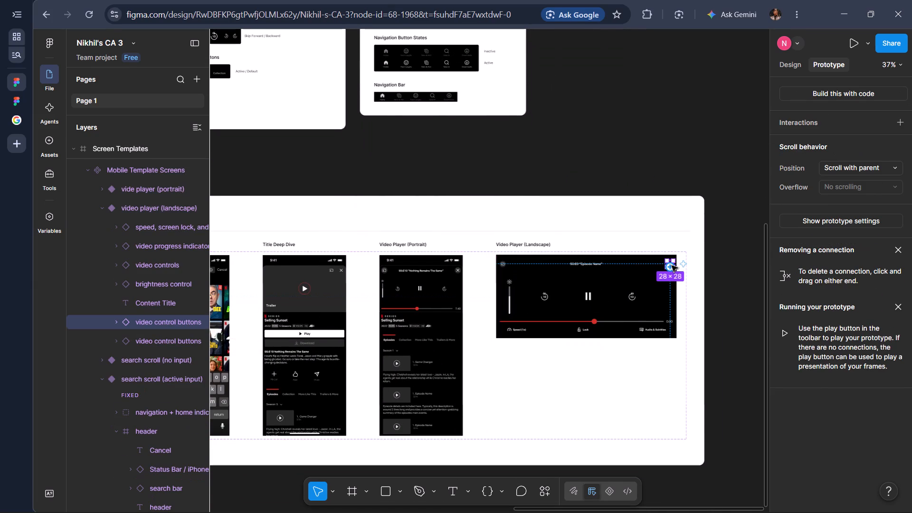
{"action": "left_click_drag", "start_coordinate": [672, 267], "coordinate": [530, 344]}
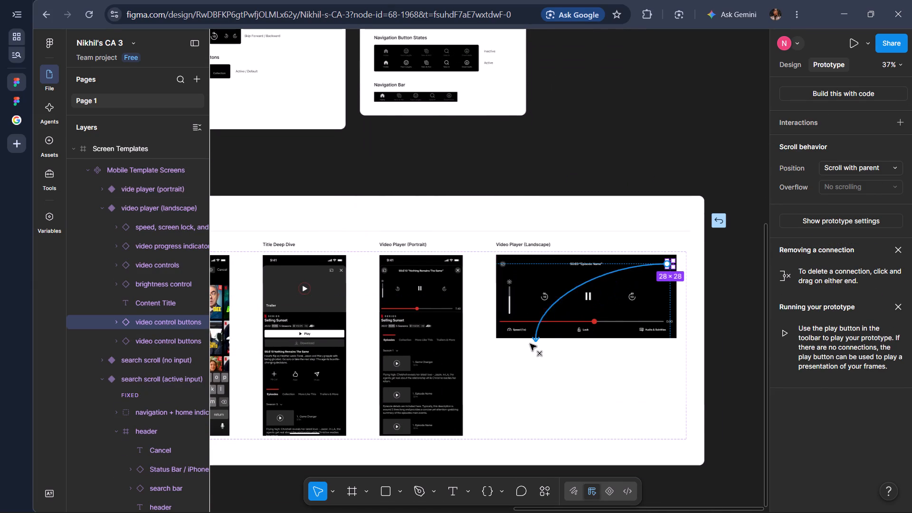
{"action": "left_click_drag", "start_coordinate": [530, 344], "coordinate": [455, 356]}
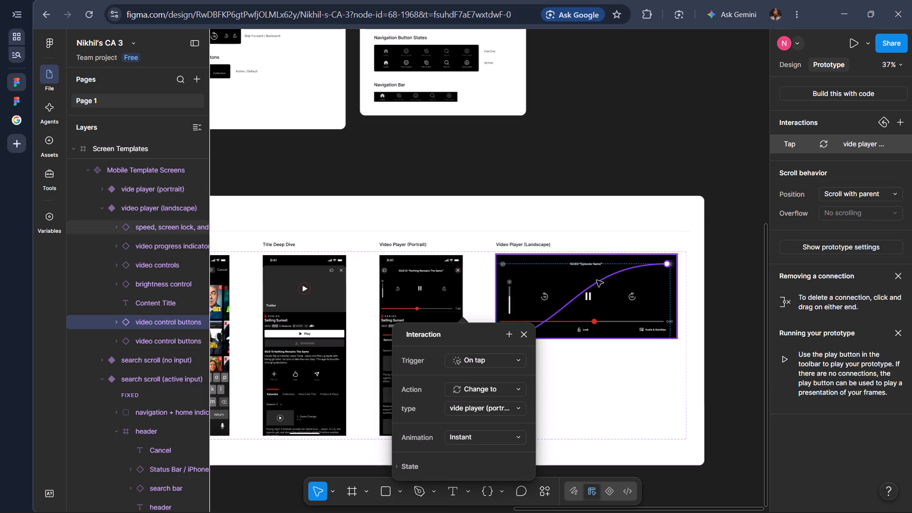
{"action": "left_click", "coordinate": [611, 162]}
Link the close button of the Video Player (Portrait) screen back to the Title Deep Dive screen.
{"action": "scroll", "coordinate": [611, 162], "scroll_direction": "right", "scroll_amount": 1}
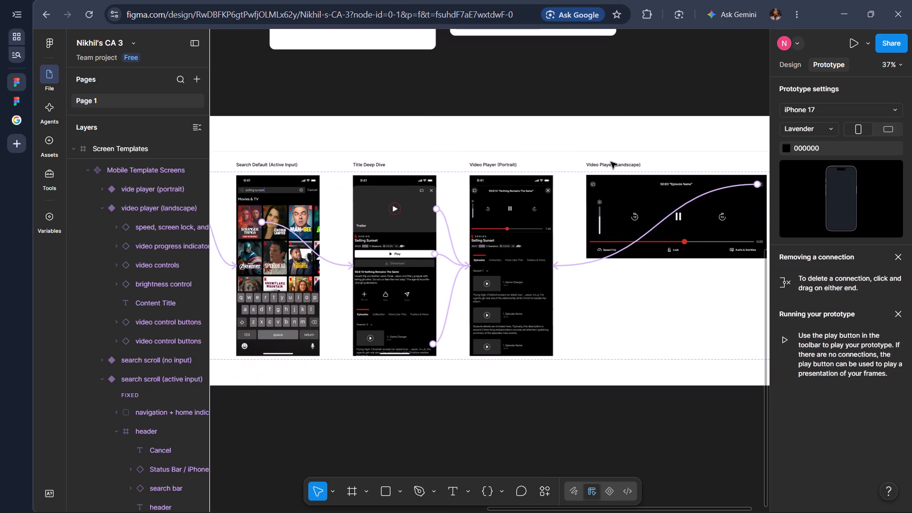
{"action": "triple_click", "coordinate": [549, 191]}
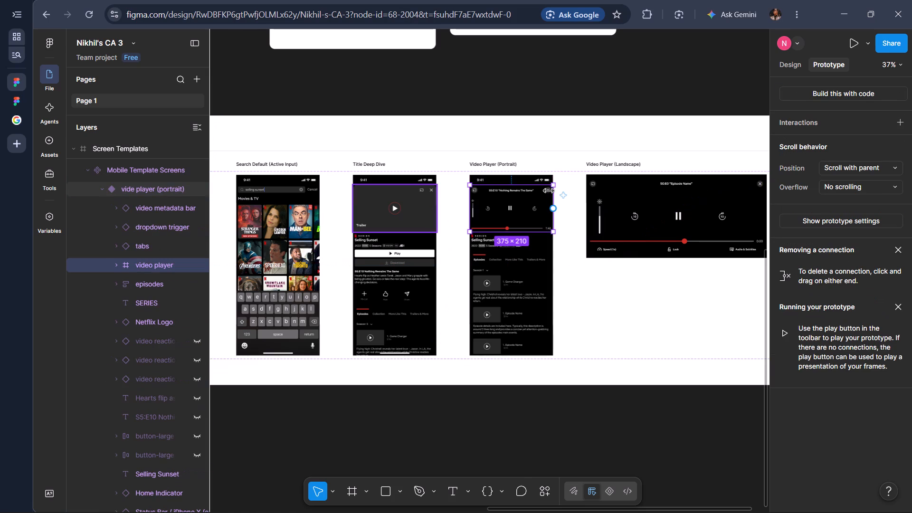
{"action": "double_click", "coordinate": [549, 191]}
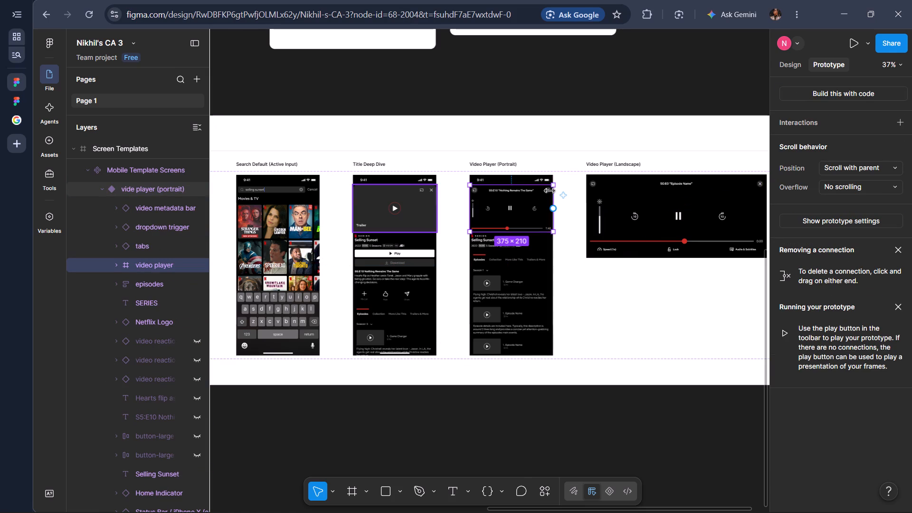
{"action": "double_click", "coordinate": [550, 191]}
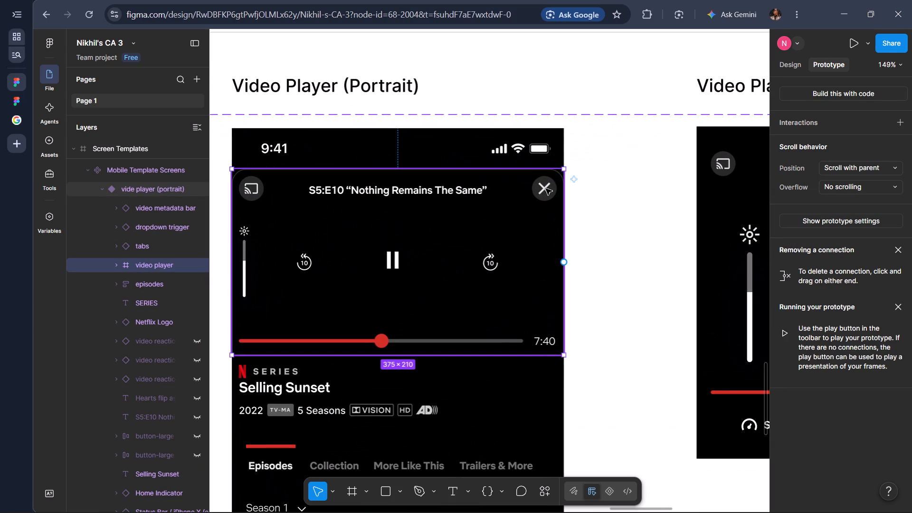
{"action": "triple_click", "coordinate": [546, 189]}
{"action": "scroll", "coordinate": [546, 189], "scroll_direction": "down", "scroll_amount": 1}
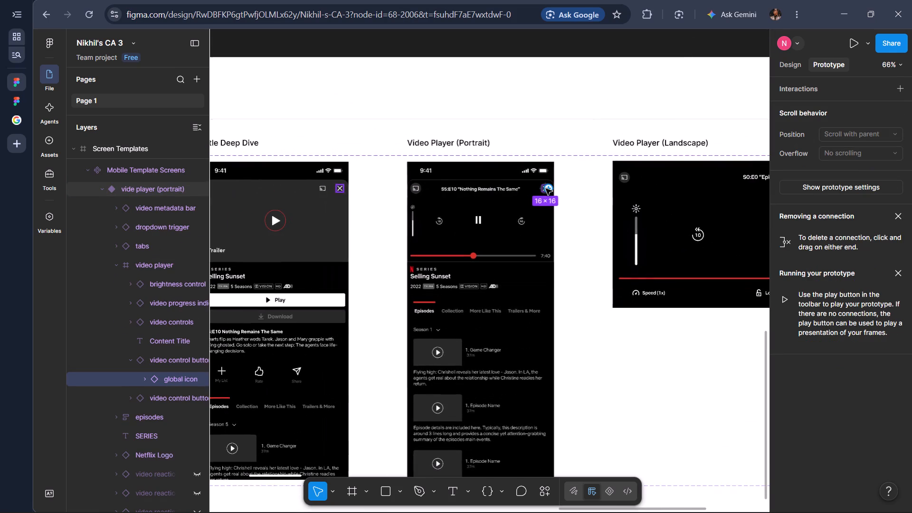
{"action": "left_click", "coordinate": [564, 183]}
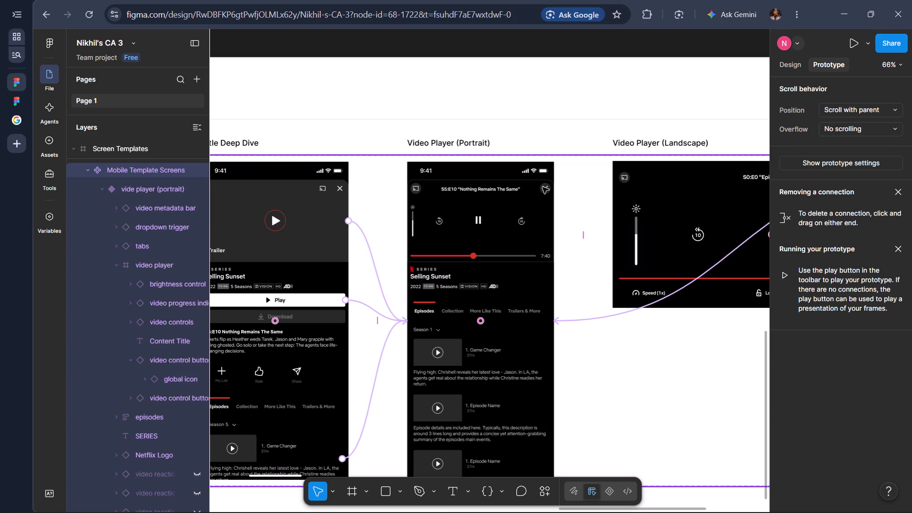
{"action": "double_click", "coordinate": [542, 187]}
{"action": "double_click", "coordinate": [542, 188]}
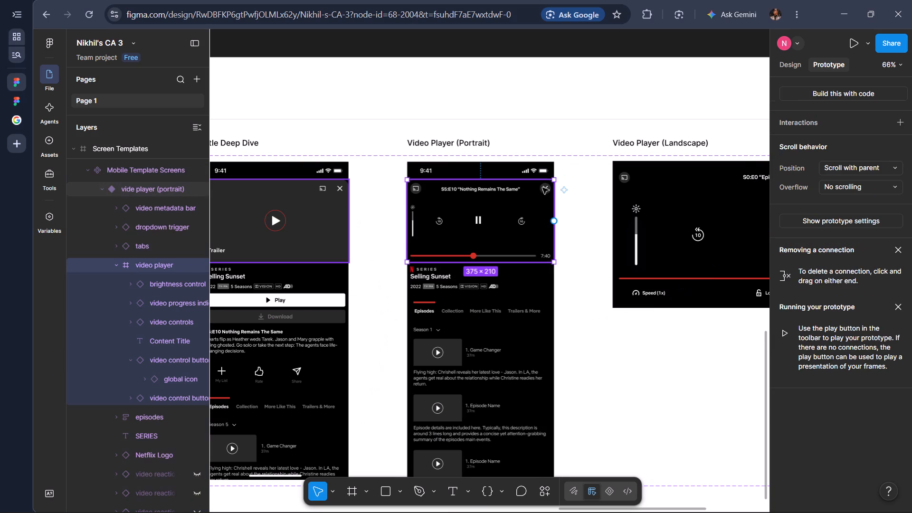
{"action": "triple_click", "coordinate": [542, 188]}
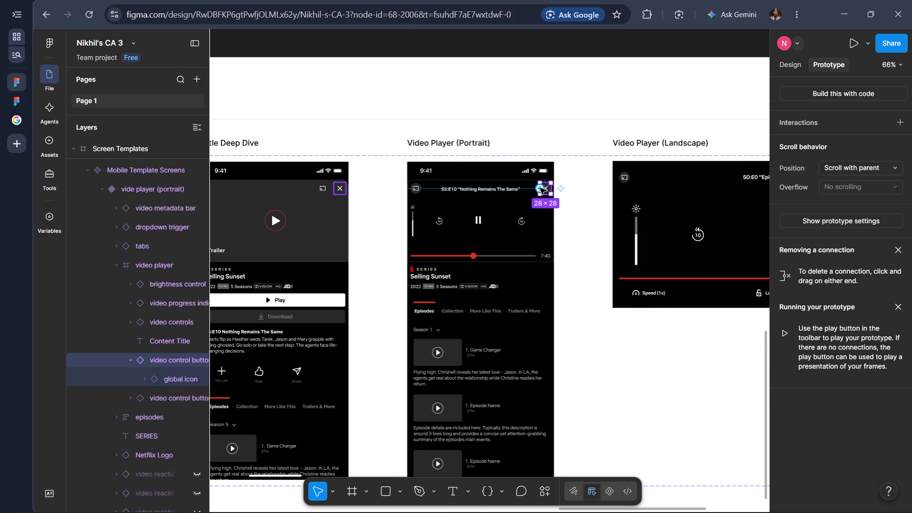
{"action": "left_click_drag", "start_coordinate": [538, 189], "coordinate": [368, 315]}
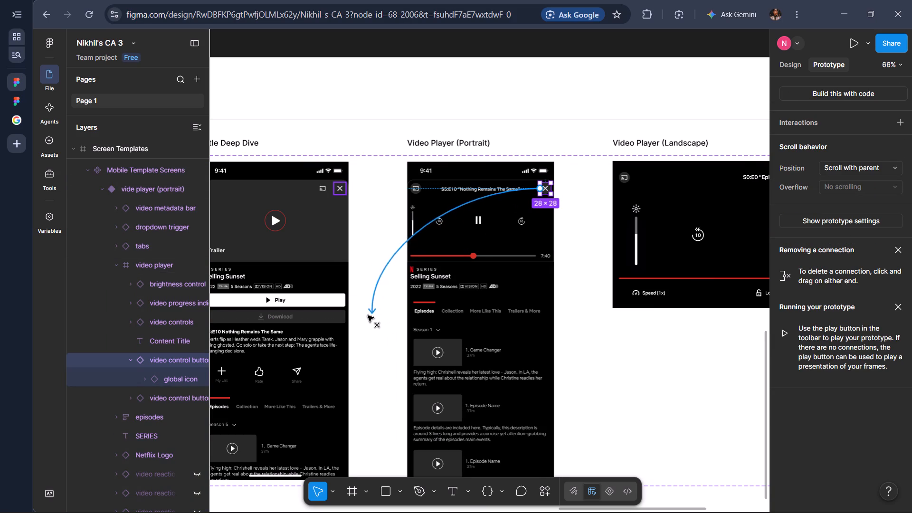
{"action": "left_click_drag", "start_coordinate": [368, 315], "coordinate": [328, 334]}
{"action": "left_click", "coordinate": [387, 250]}
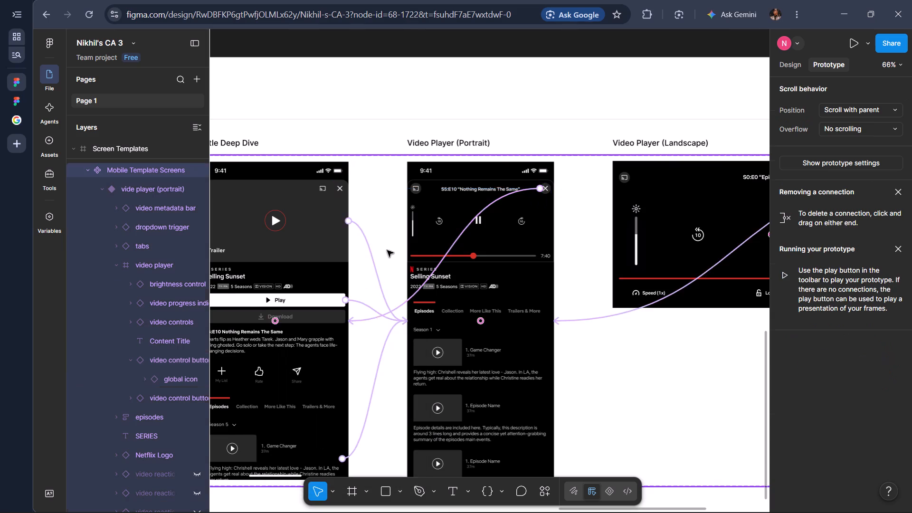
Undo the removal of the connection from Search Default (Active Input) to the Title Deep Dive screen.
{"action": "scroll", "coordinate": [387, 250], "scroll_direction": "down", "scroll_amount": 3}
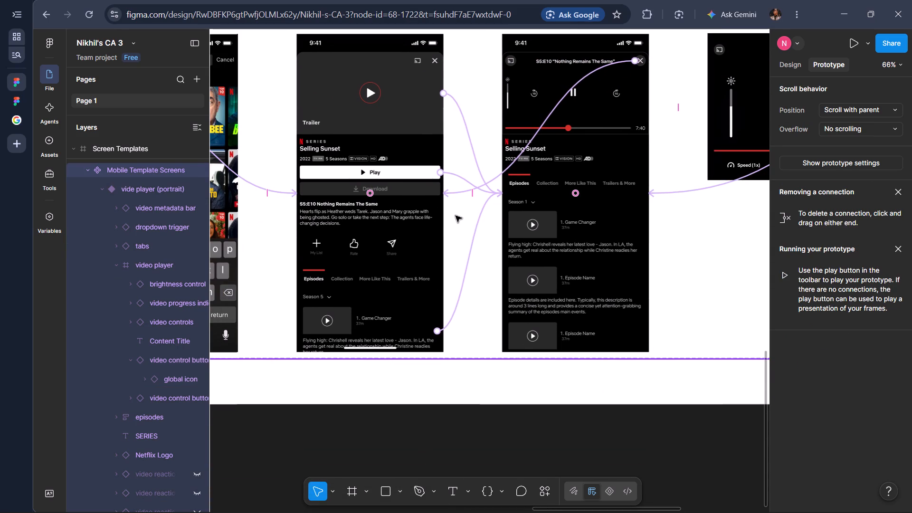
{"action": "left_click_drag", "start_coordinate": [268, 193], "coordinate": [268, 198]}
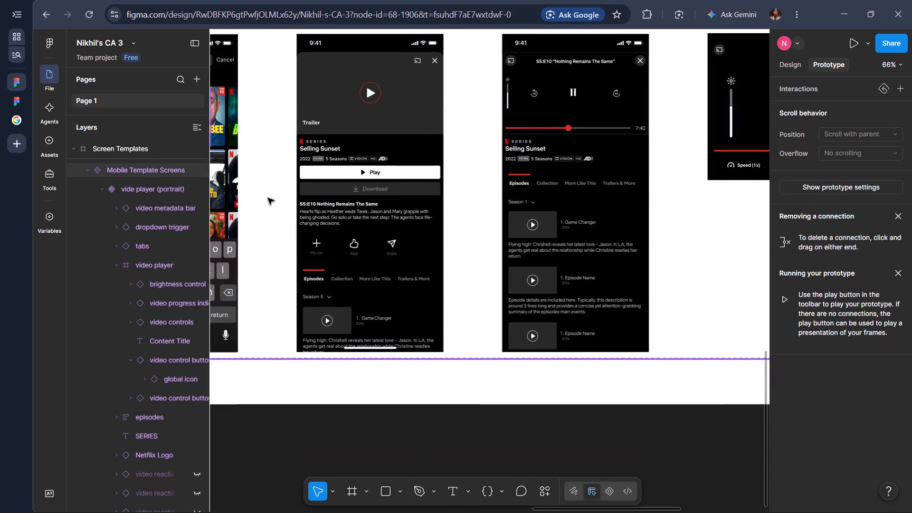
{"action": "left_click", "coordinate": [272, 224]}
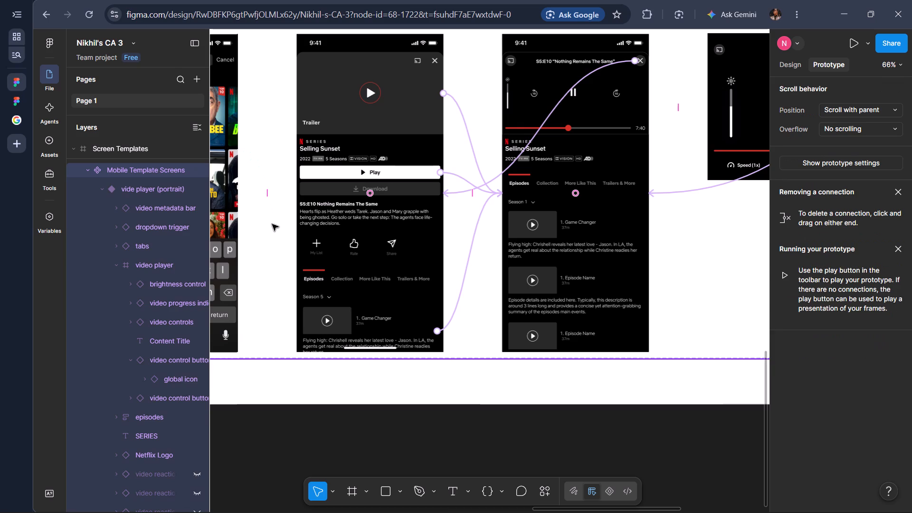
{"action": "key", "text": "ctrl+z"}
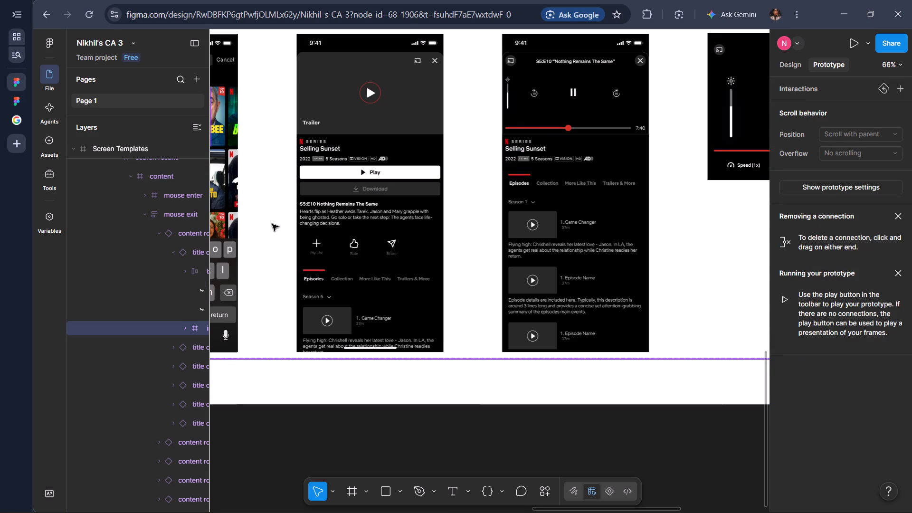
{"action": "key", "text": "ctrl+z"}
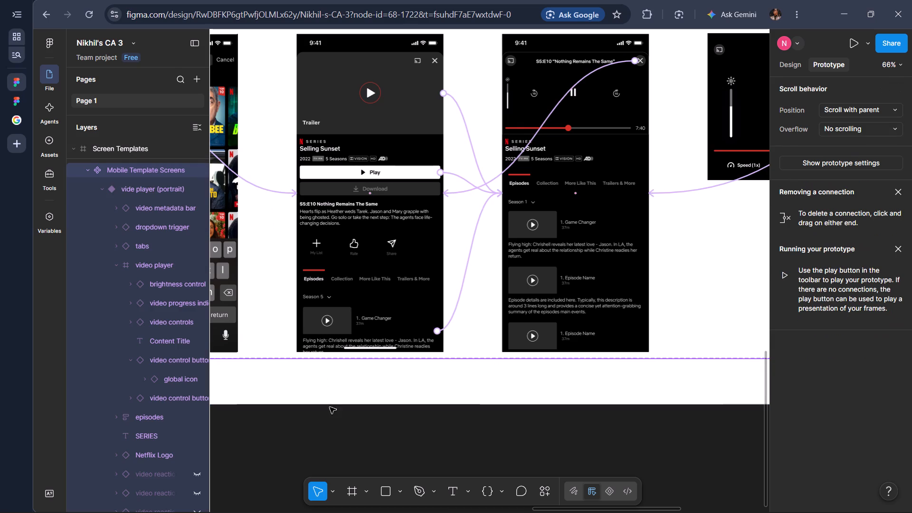
Link the close button of the Title Deep Dive screen to Search Default (Active Input) with an On tap, Change to, Instant interaction.
{"action": "left_click", "coordinate": [330, 410]}
{"action": "scroll", "coordinate": [430, 318], "scroll_direction": "right", "scroll_amount": 3}
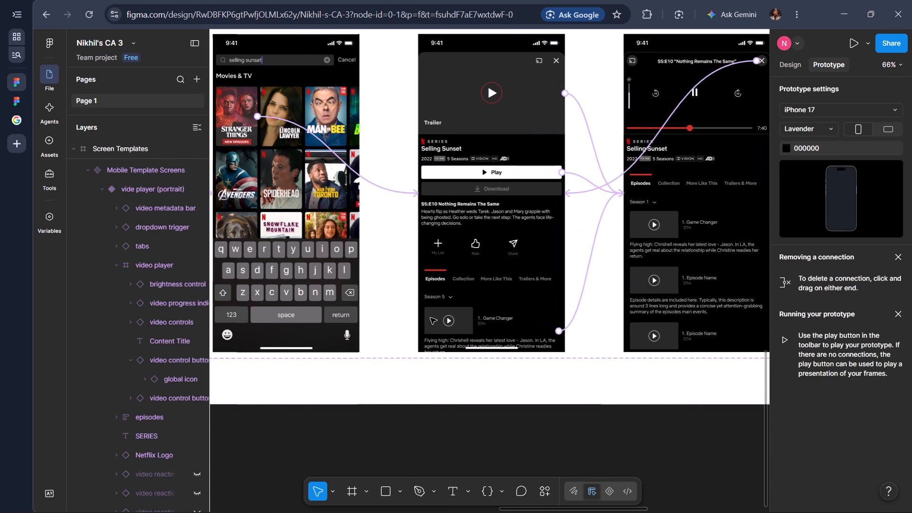
{"action": "scroll", "coordinate": [430, 318], "scroll_direction": "right", "scroll_amount": 1}
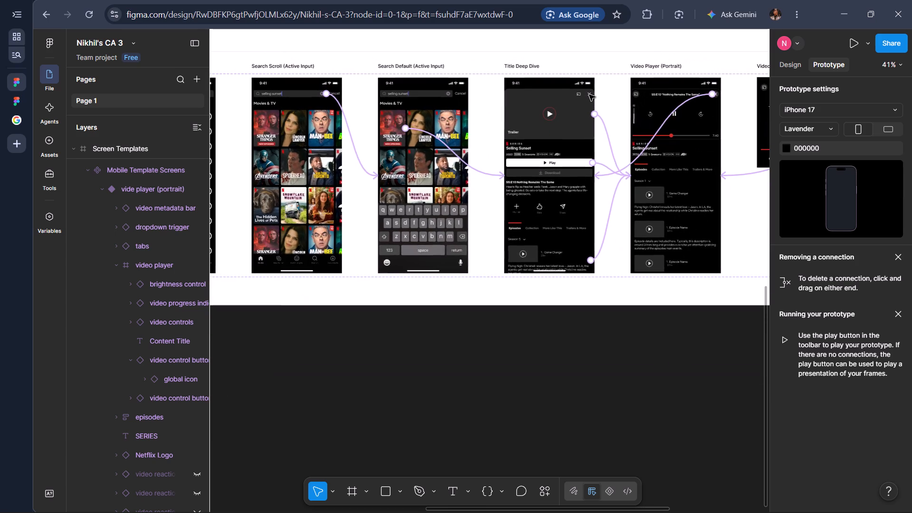
{"action": "triple_click", "coordinate": [591, 94]}
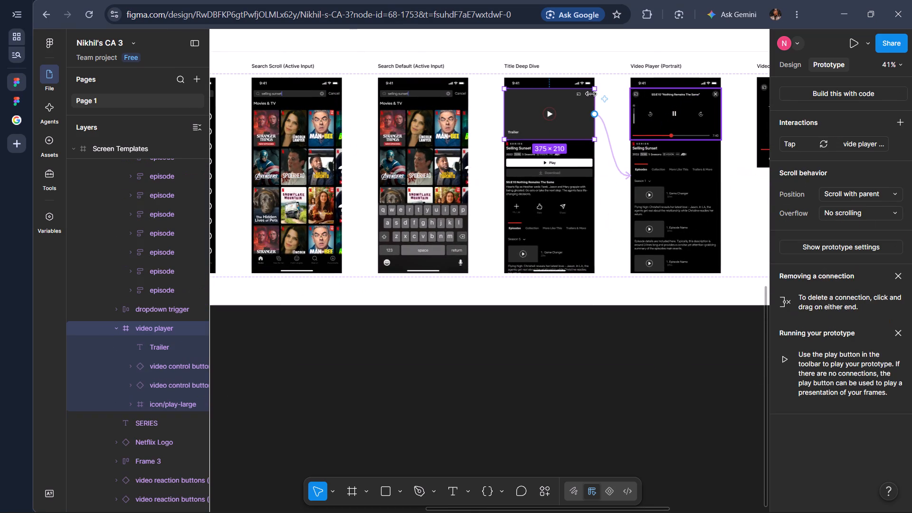
{"action": "left_click", "coordinate": [591, 94]}
{"action": "double_click", "coordinate": [586, 97]}
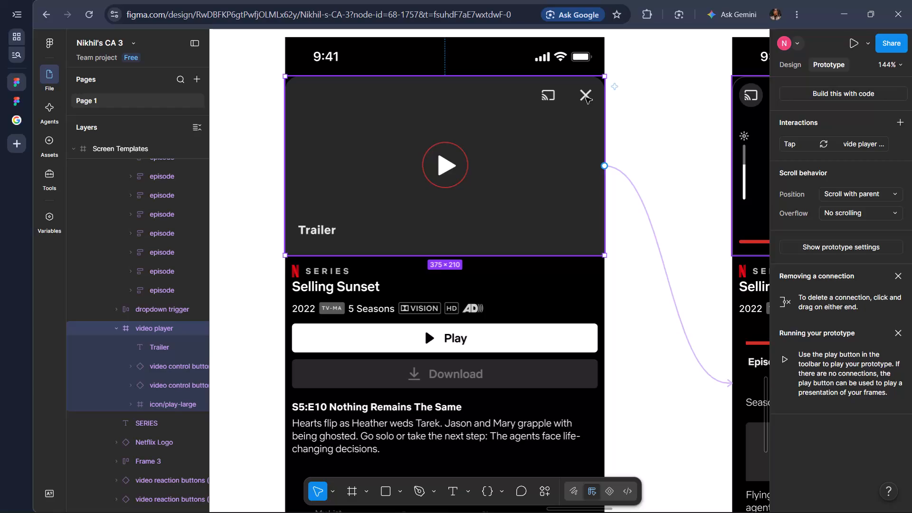
{"action": "scroll", "coordinate": [586, 97], "scroll_direction": "down", "scroll_amount": 1}
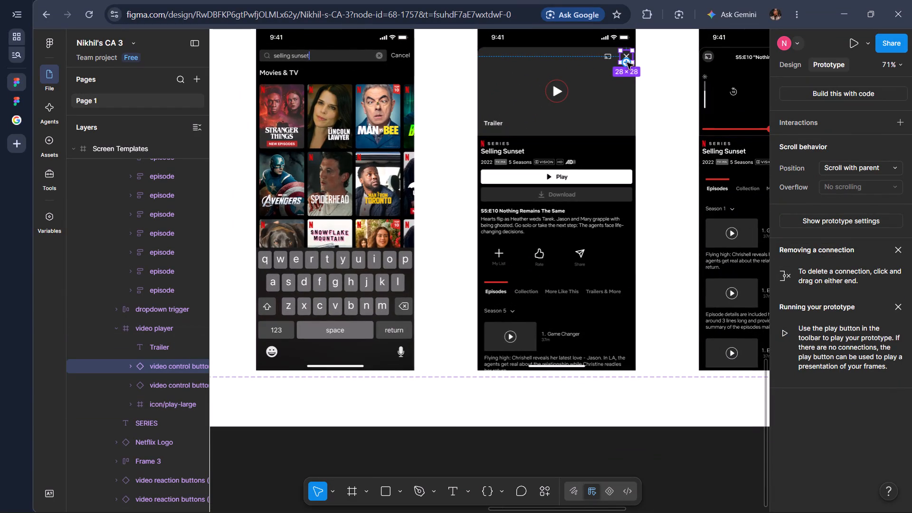
{"action": "left_click_drag", "start_coordinate": [620, 58], "coordinate": [421, 209]}
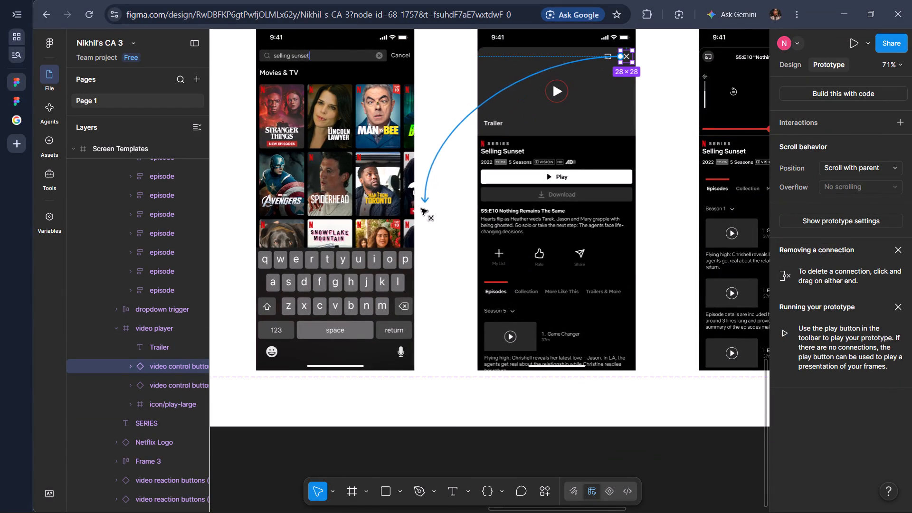
{"action": "left_click_drag", "start_coordinate": [421, 209], "coordinate": [414, 222]}
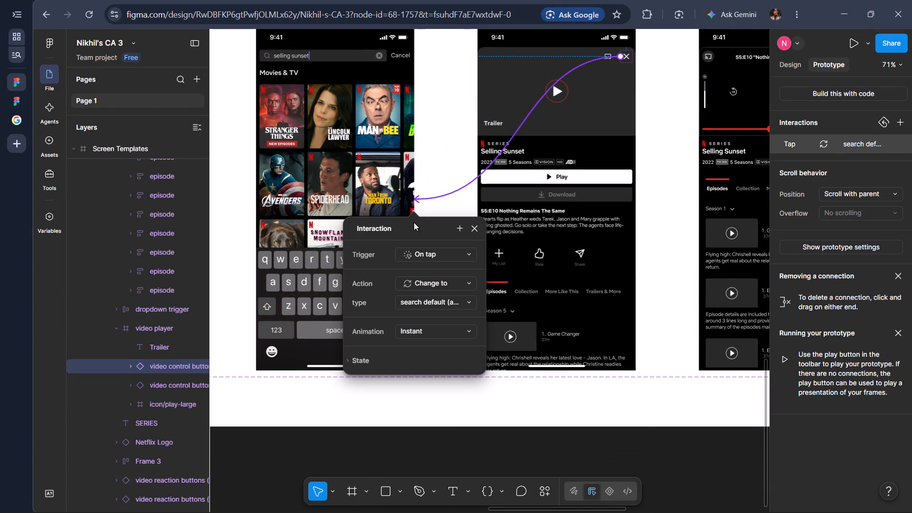
{"action": "left_click", "coordinate": [572, 436]}
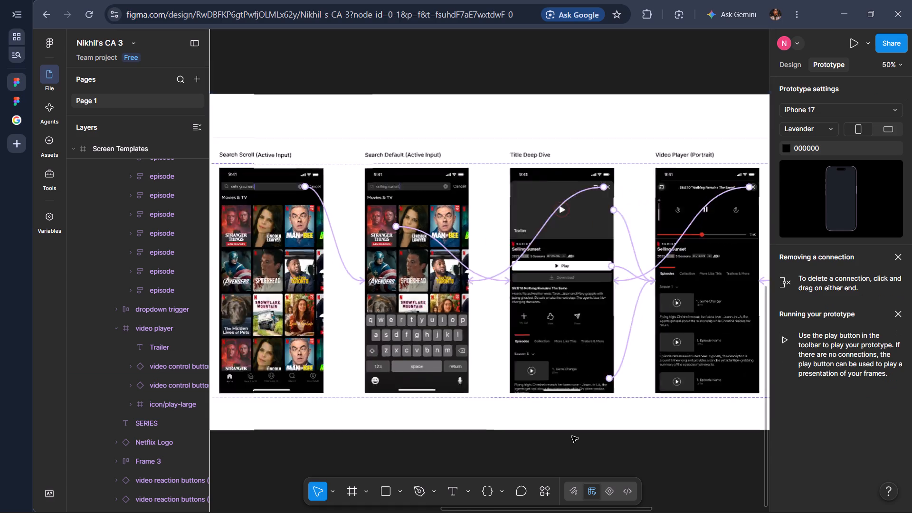
Look over the style guide boards above the linked screens, from Navigation & Menus and Buttons & Tabs to Colours and Typography.
{"action": "left_click", "coordinate": [432, 204]}
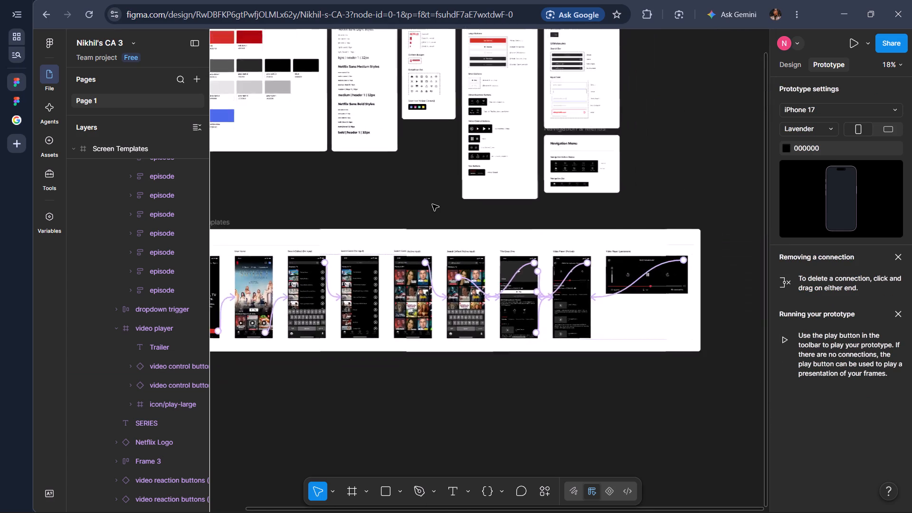
{"action": "scroll", "coordinate": [432, 204], "scroll_direction": "right", "scroll_amount": 2}
{"action": "scroll", "coordinate": [432, 204], "scroll_direction": "up", "scroll_amount": 1}
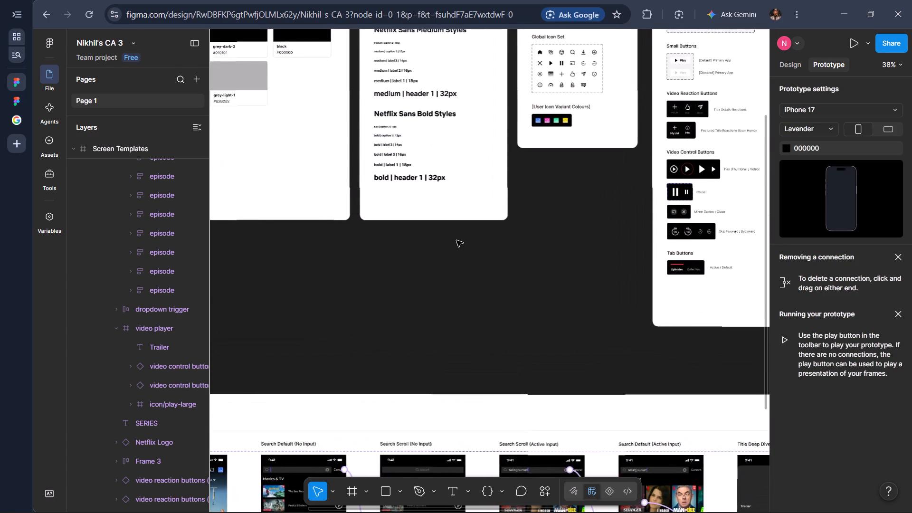
{"action": "scroll", "coordinate": [456, 240], "scroll_direction": "left", "scroll_amount": 3}
{"action": "scroll", "coordinate": [456, 240], "scroll_direction": "up", "scroll_amount": 3}
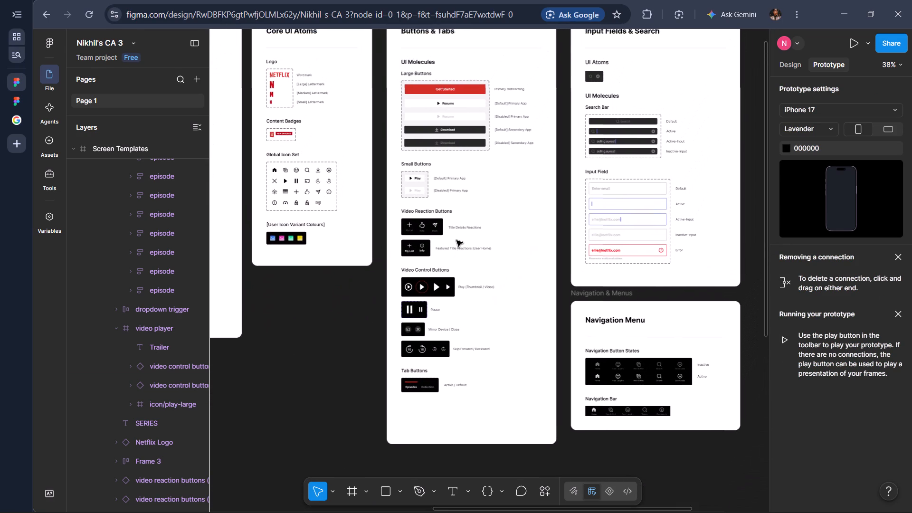
{"action": "scroll", "coordinate": [456, 240], "scroll_direction": "up", "scroll_amount": 1}
{"action": "scroll", "coordinate": [456, 240], "scroll_direction": "right", "scroll_amount": 2}
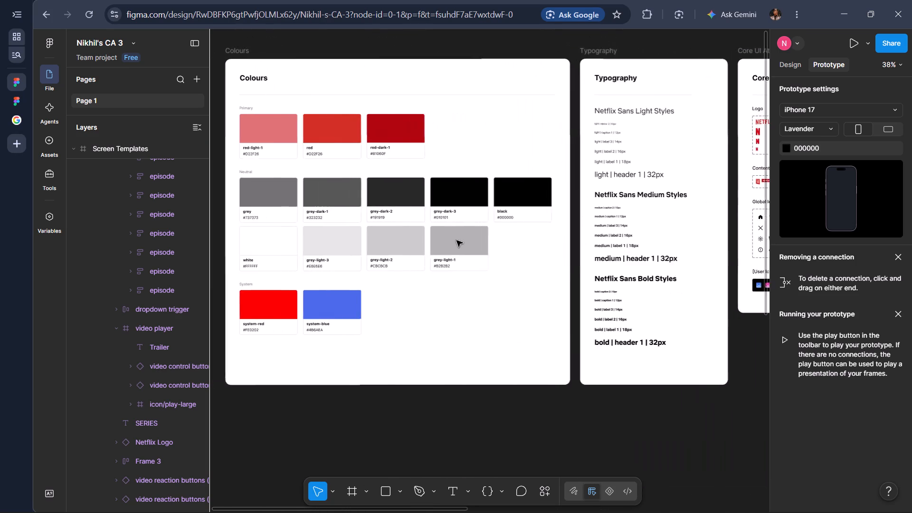
{"action": "scroll", "coordinate": [456, 240], "scroll_direction": "right", "scroll_amount": 1}
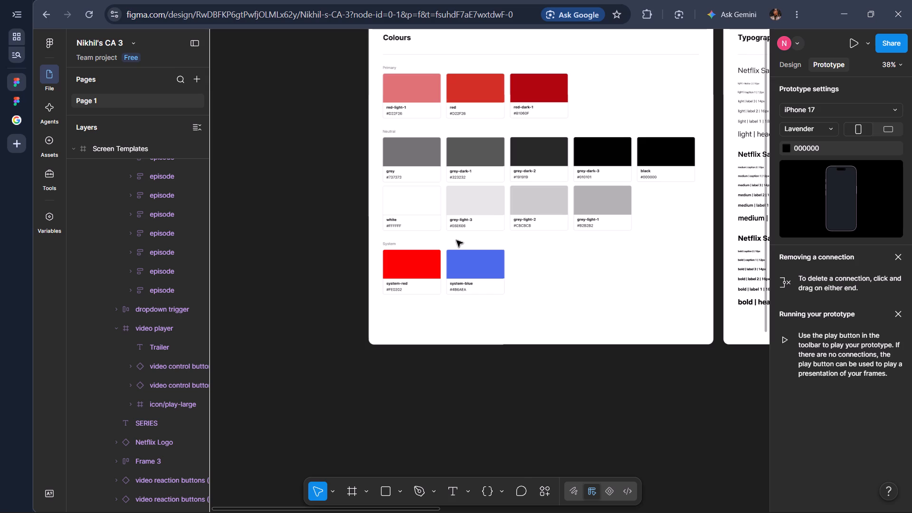
{"action": "left_click", "coordinate": [262, 241]}
{"action": "scroll", "coordinate": [262, 241], "scroll_direction": "up", "scroll_amount": 1}
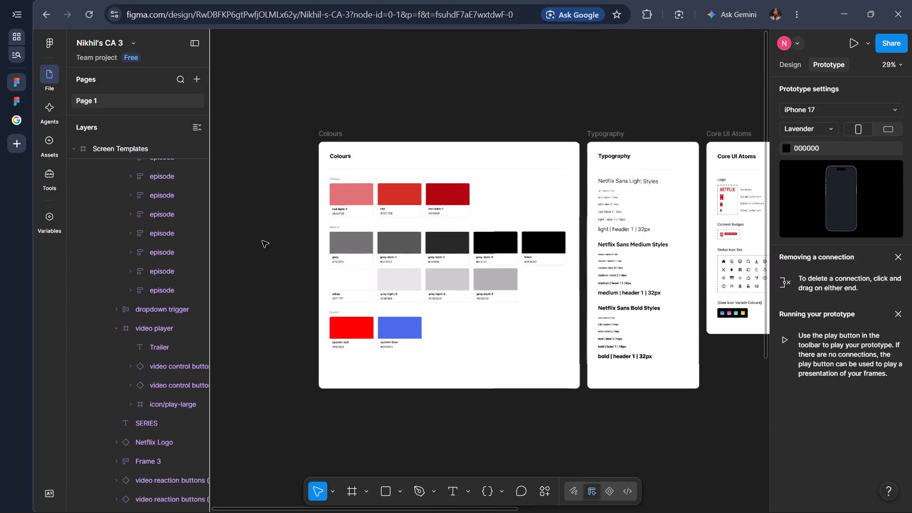
Collapse the Screen Templates, Buttons & Tabs, Input Fields & Search, Typography and Colours frames in the layer list.
{"action": "scroll", "coordinate": [150, 276], "scroll_direction": "up", "scroll_amount": 4}
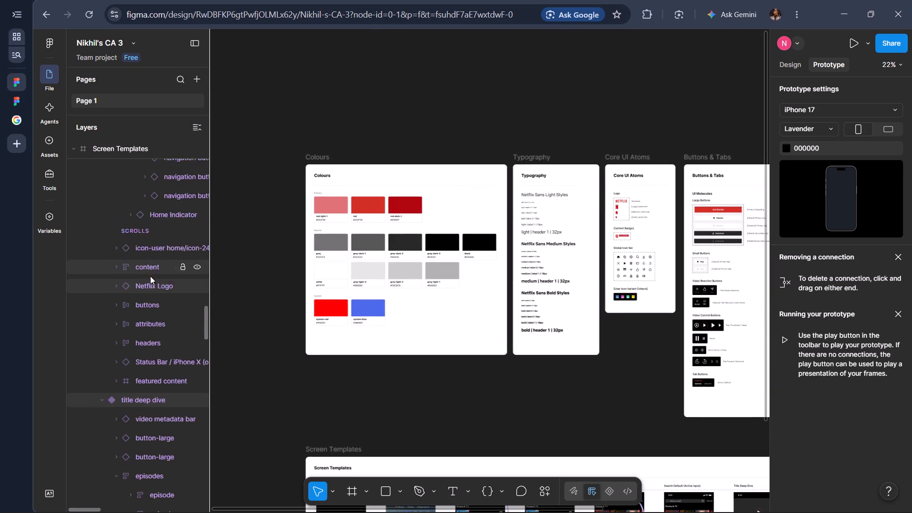
{"action": "scroll", "coordinate": [150, 276], "scroll_direction": "up", "scroll_amount": 6}
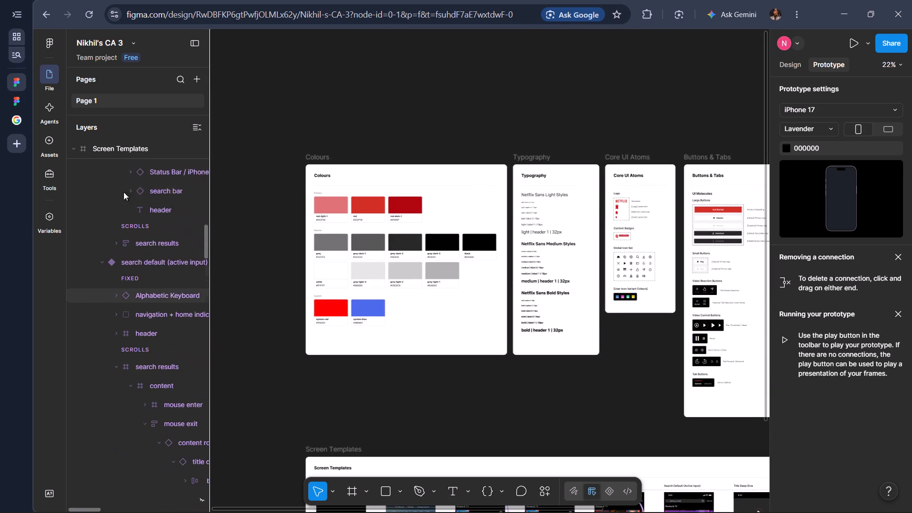
{"action": "left_click", "coordinate": [74, 149]}
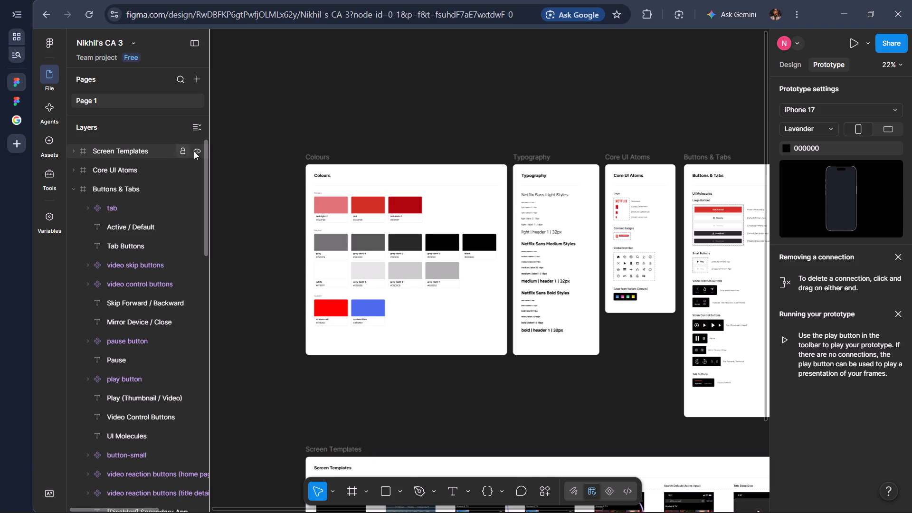
{"action": "left_click", "coordinate": [71, 188]}
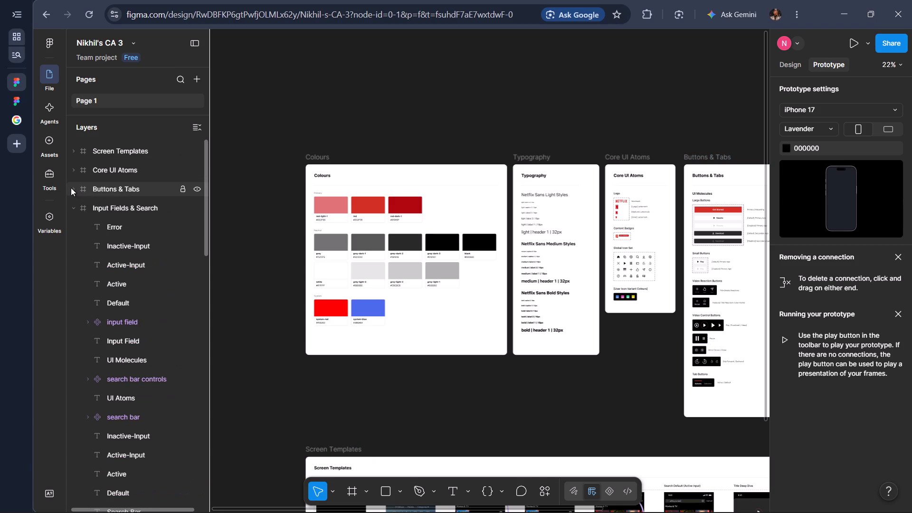
{"action": "left_click", "coordinate": [73, 207]}
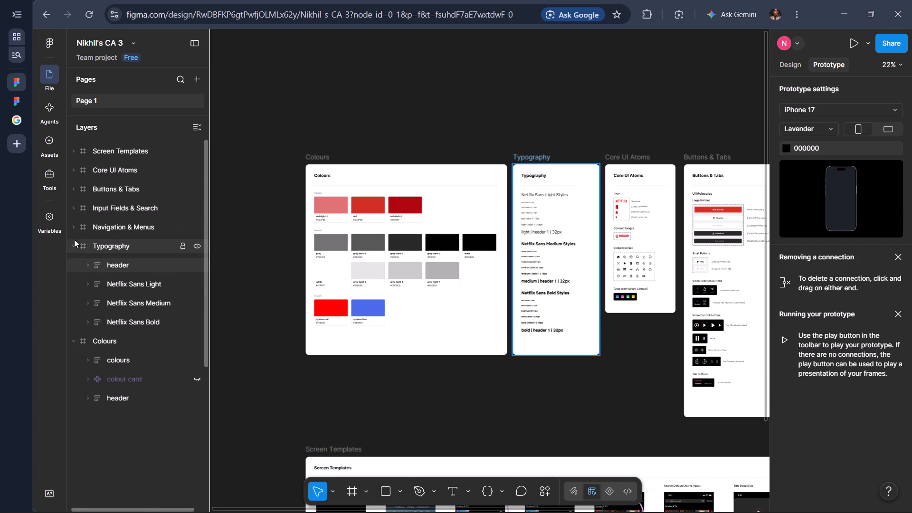
{"action": "left_click", "coordinate": [73, 242]}
{"action": "left_click", "coordinate": [75, 265]}
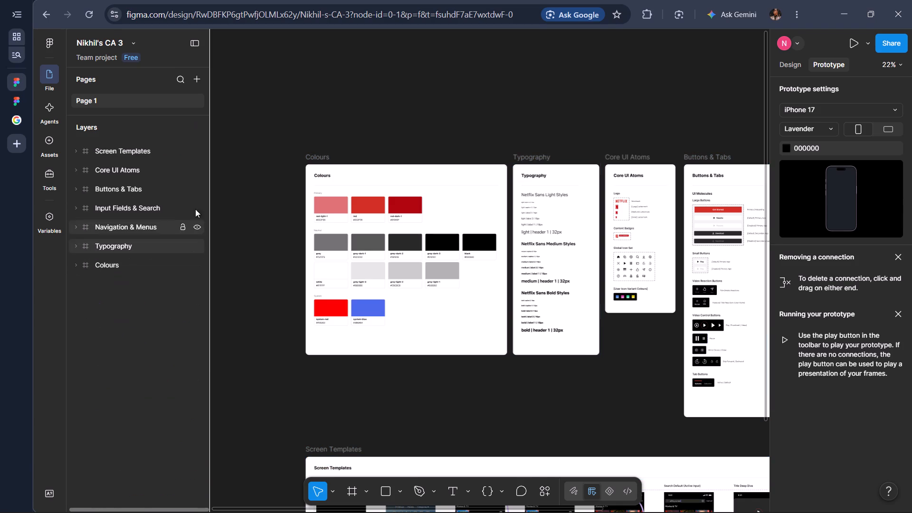
{"action": "left_click", "coordinate": [260, 158]}
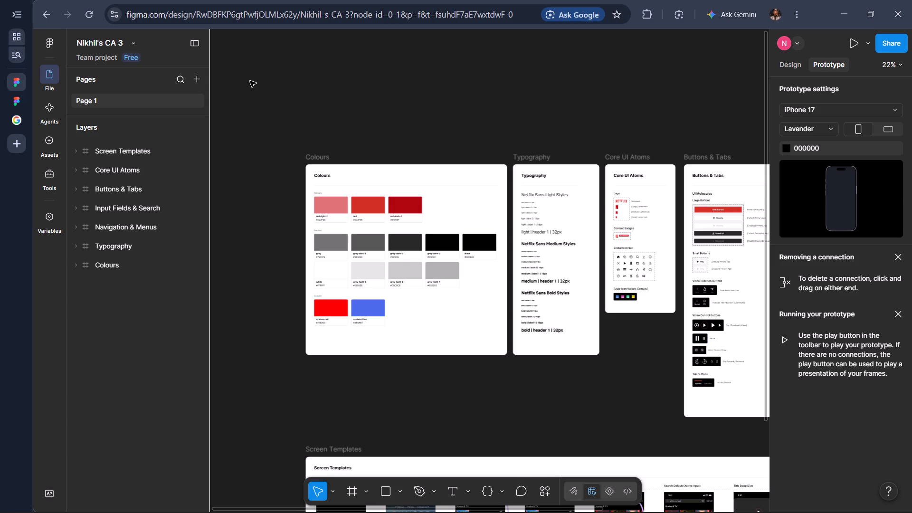
Switch from prototype to design mode and review the layout of the style guide boards and Screen Templates.
{"action": "scroll", "coordinate": [250, 81], "scroll_direction": "left", "scroll_amount": 1}
{"action": "scroll", "coordinate": [250, 81], "scroll_direction": "down", "scroll_amount": 1}
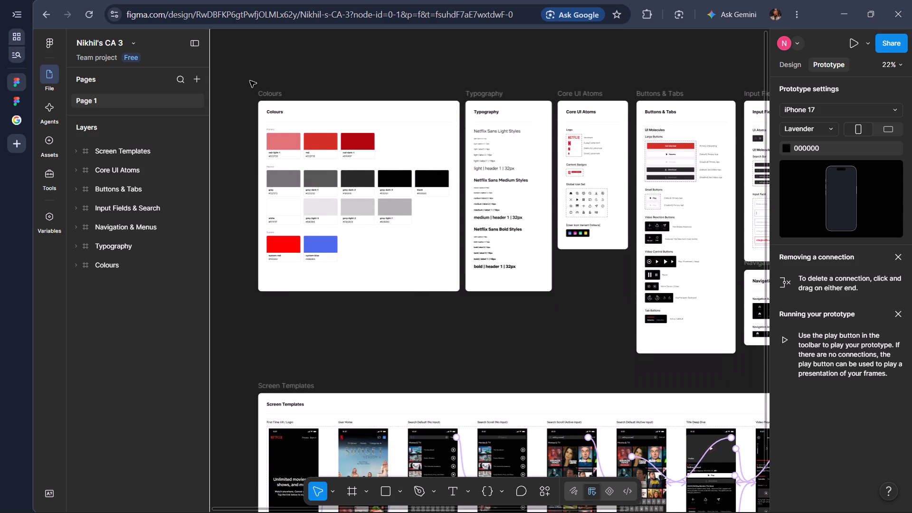
{"action": "scroll", "coordinate": [250, 81], "scroll_direction": "left", "scroll_amount": 2}
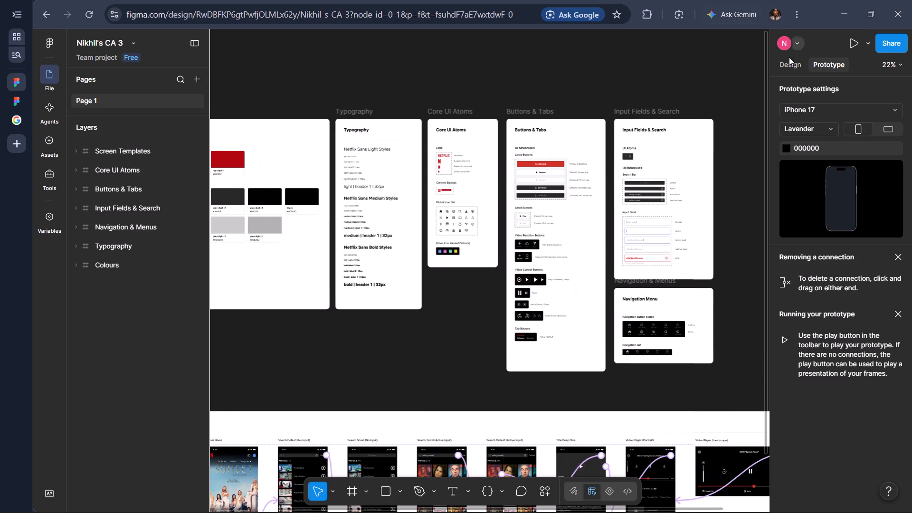
{"action": "left_click", "coordinate": [787, 64]}
{"action": "scroll", "coordinate": [626, 86], "scroll_direction": "down", "scroll_amount": 1}
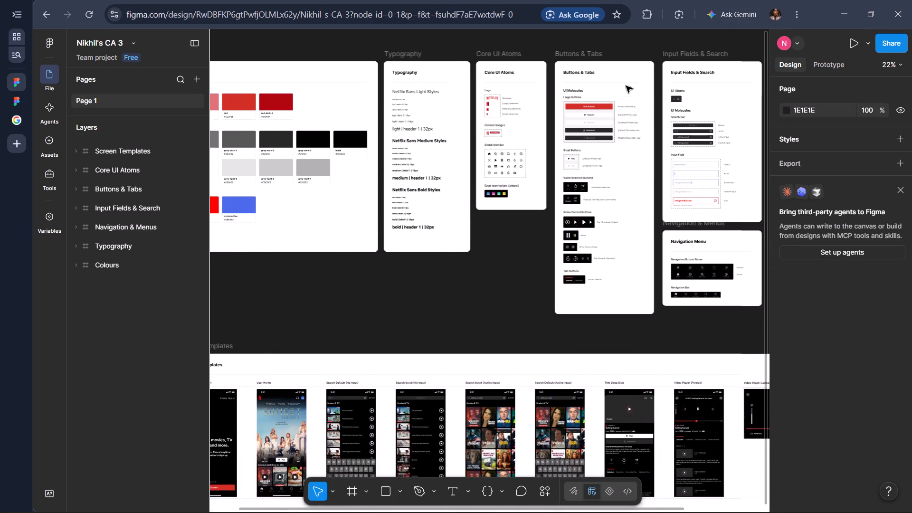
{"action": "scroll", "coordinate": [626, 86], "scroll_direction": "down", "scroll_amount": 1}
{"action": "left_click", "coordinate": [494, 267]}
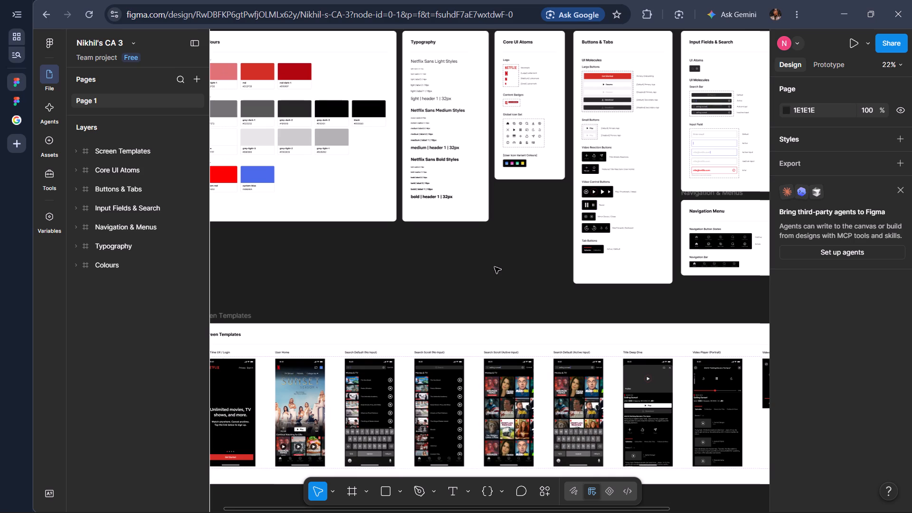
{"action": "left_click", "coordinate": [284, 271]}
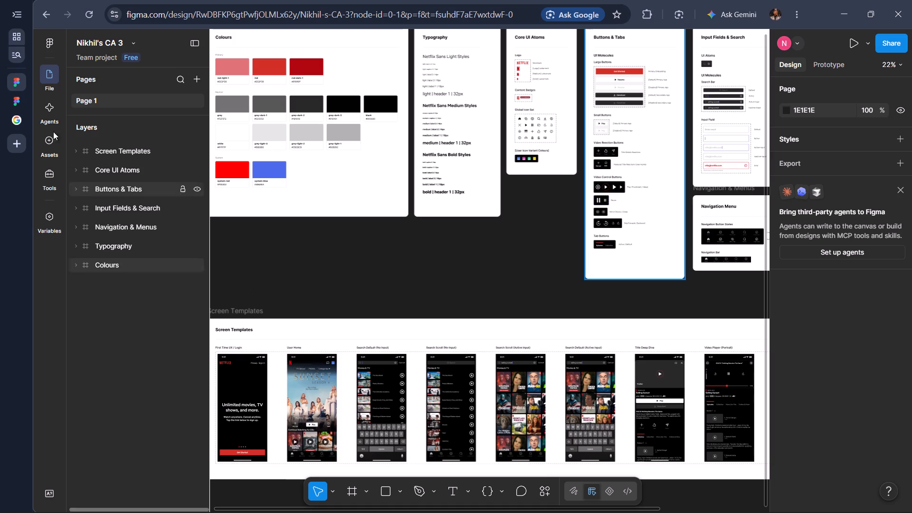
Switch to the Netflix UI Kit (Mobile iOS) file and look over its row of frames.
{"action": "left_click", "coordinate": [22, 101]}
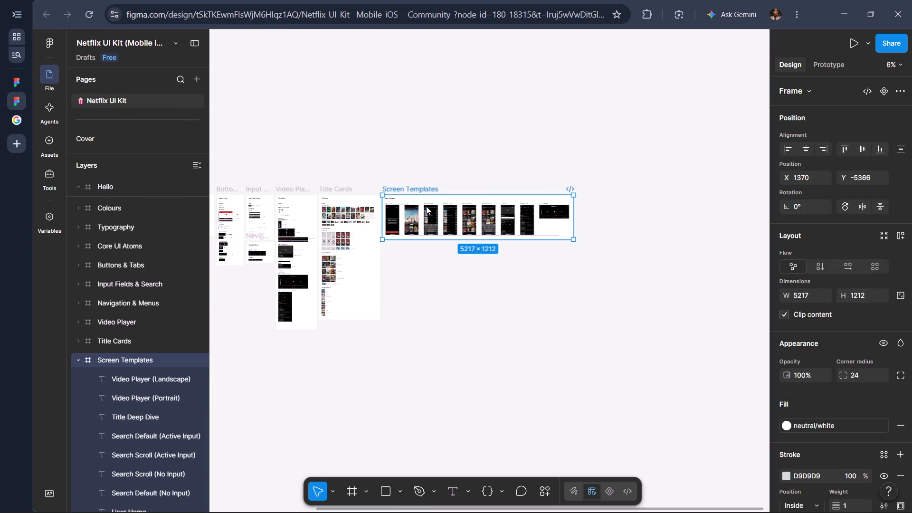
{"action": "scroll", "coordinate": [371, 292], "scroll_direction": "right", "scroll_amount": 4}
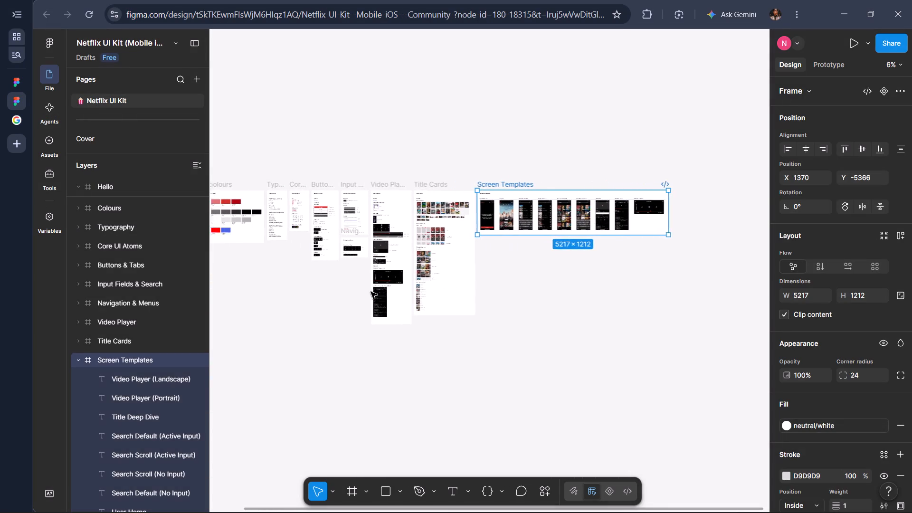
{"action": "scroll", "coordinate": [371, 292], "scroll_direction": "right", "scroll_amount": 2}
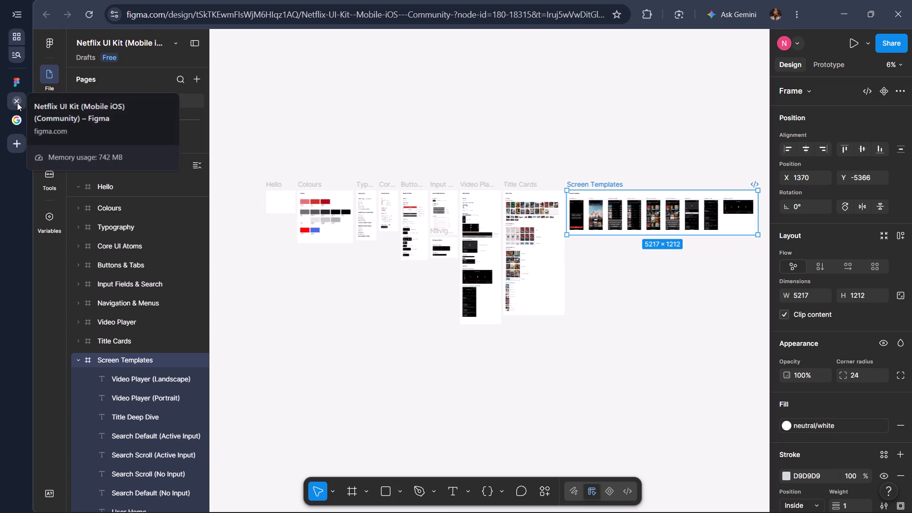
Search the Figma Community for "netflix user flow" and open the Netflix Mobile App Redesign – UI/UX Case Study page.
{"action": "left_click", "coordinate": [50, 48]}
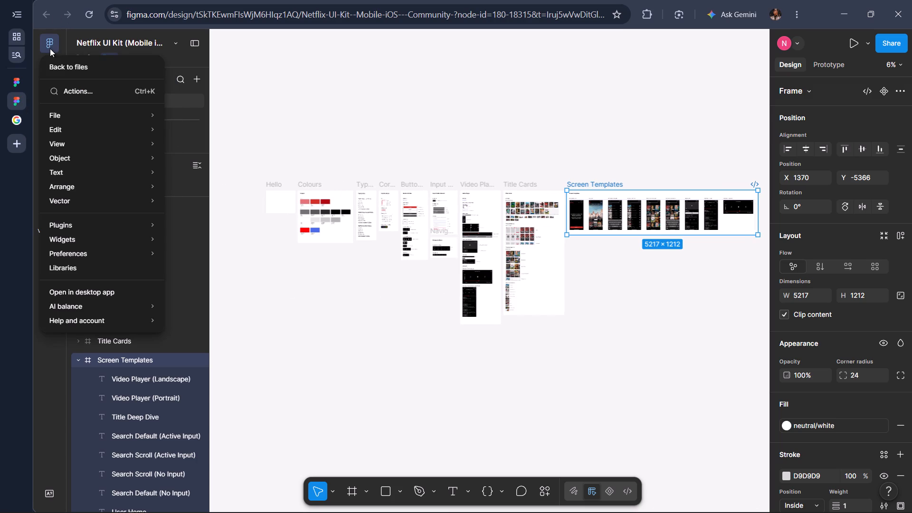
{"action": "left_click", "coordinate": [56, 69]}
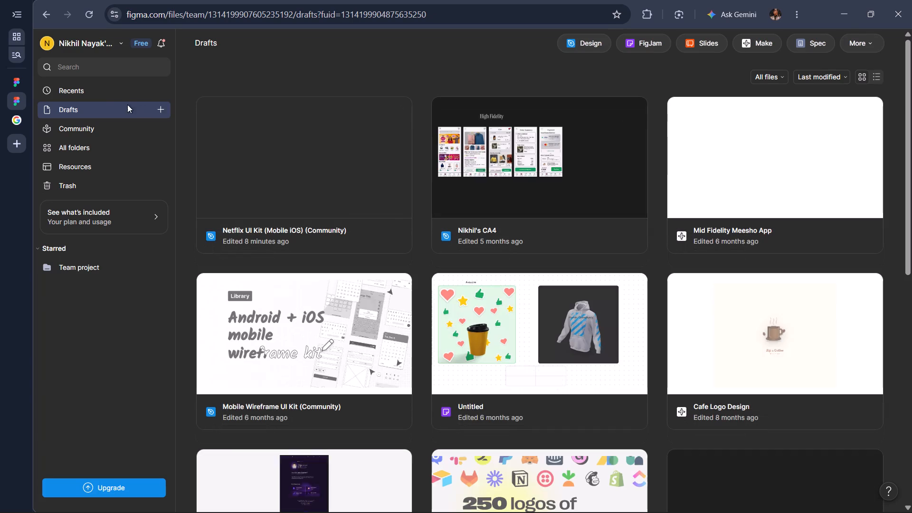
{"action": "left_click", "coordinate": [99, 124]}
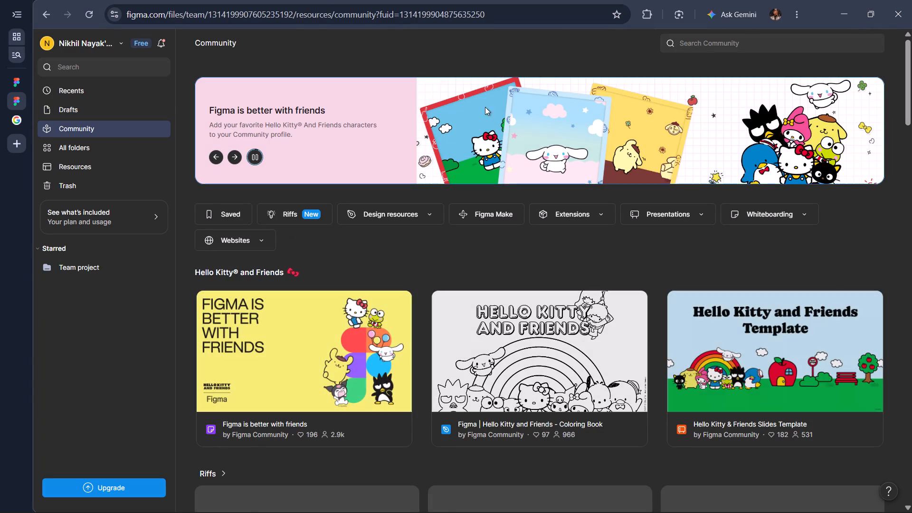
{"action": "left_click", "coordinate": [722, 40]}
{"action": "type", "text": "netflic"}
{"action": "key", "text": "x"}
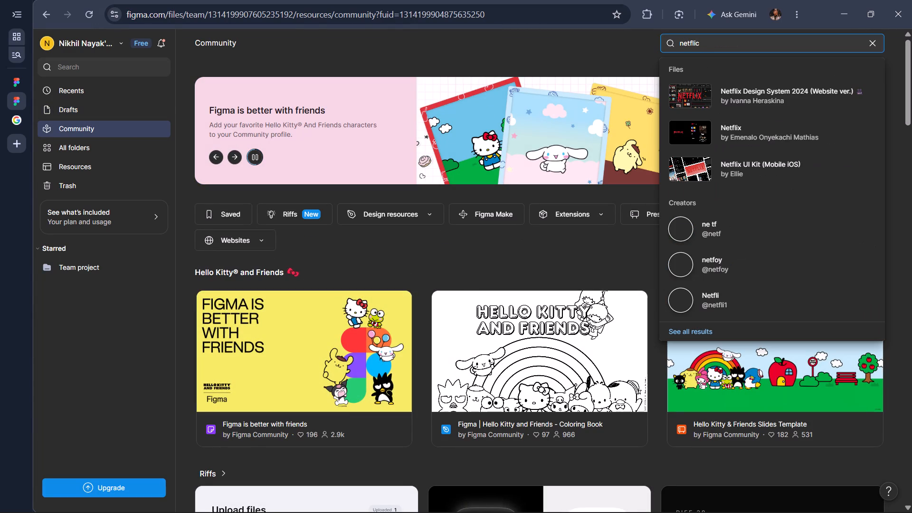
{"action": "key", "text": "BackSpace"}
{"action": "key", "text": "BackSpace"}
{"action": "type", "text": "x"}
{"action": "key", "text": "space"}
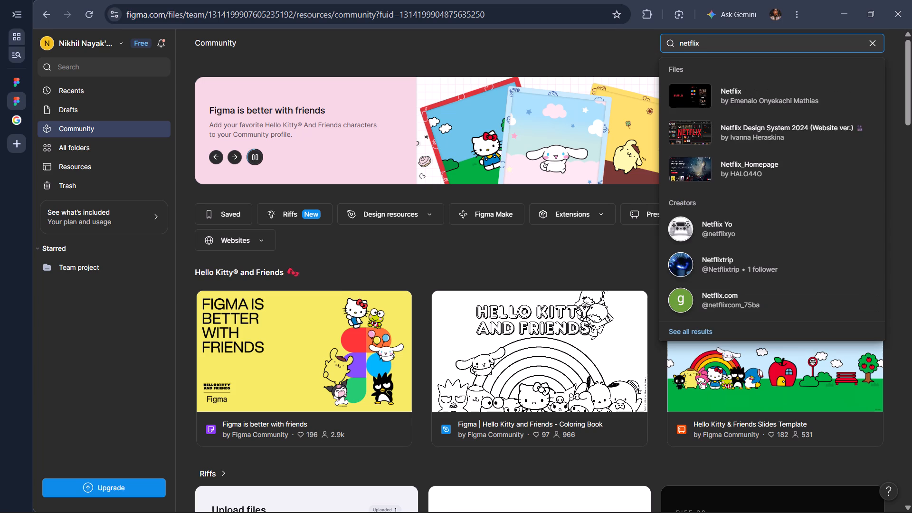
{"action": "type", "text": "user flow"}
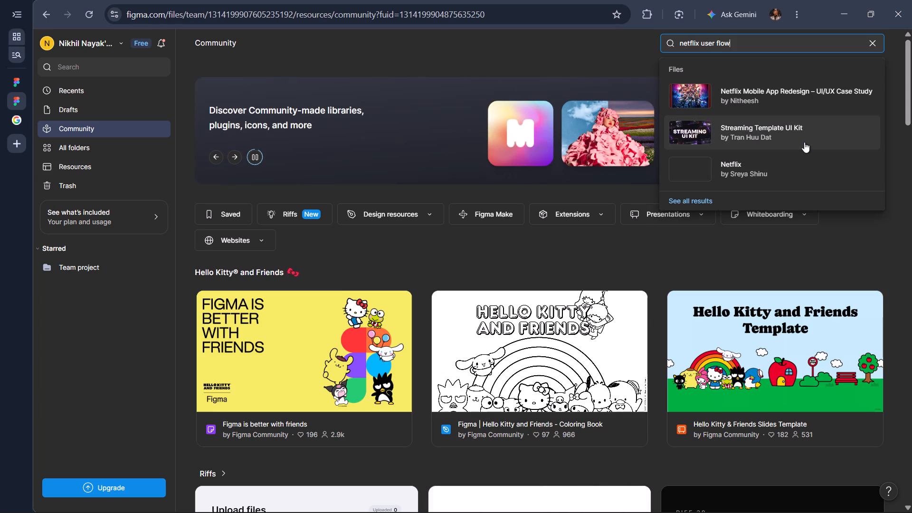
{"action": "left_click", "coordinate": [793, 109]}
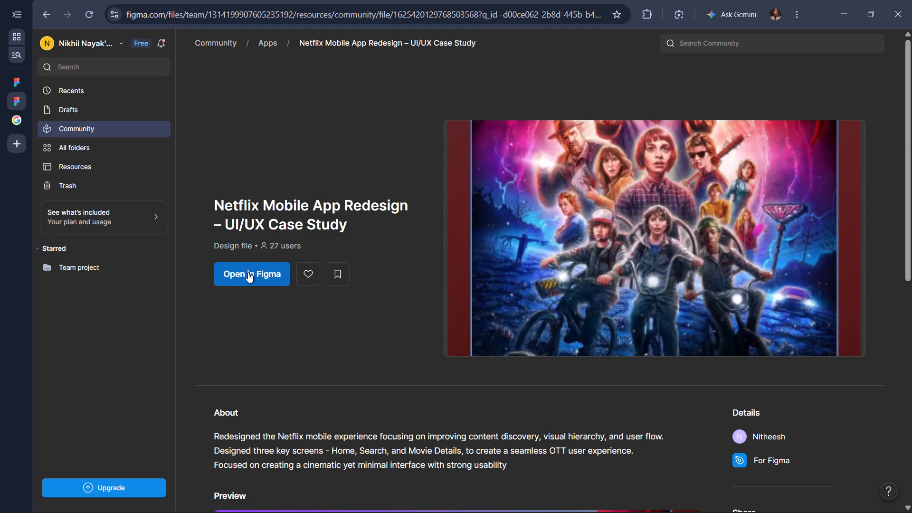
Examine the case study's preview screens for a Netflix user flow, then return to the Community page.
{"action": "scroll", "coordinate": [322, 398], "scroll_direction": "down", "scroll_amount": 8}
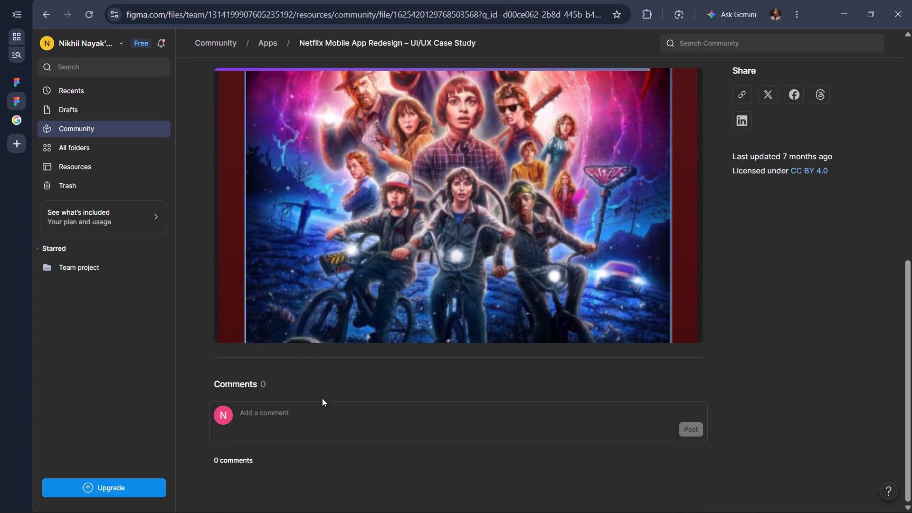
{"action": "scroll", "coordinate": [322, 398], "scroll_direction": "down", "scroll_amount": 1}
{"action": "left_click_drag", "start_coordinate": [509, 230], "coordinate": [476, 361]}
{"action": "left_click_drag", "start_coordinate": [476, 361], "coordinate": [474, 377]}
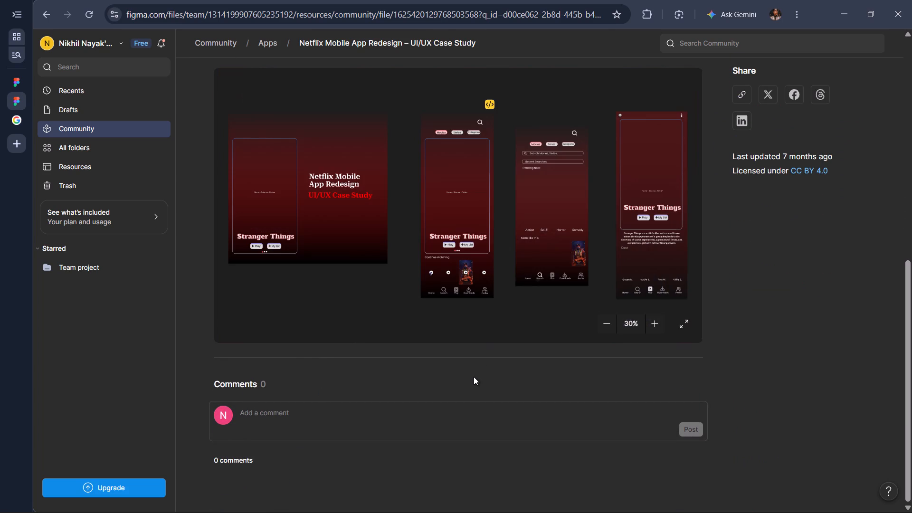
{"action": "scroll", "coordinate": [545, 322], "scroll_direction": "left", "scroll_amount": 1}
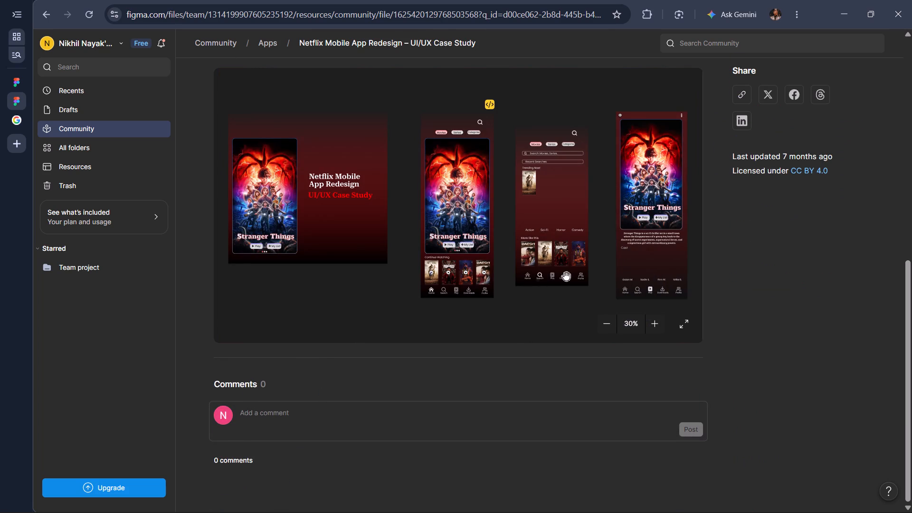
{"action": "left_click_drag", "start_coordinate": [569, 296], "coordinate": [557, 310]}
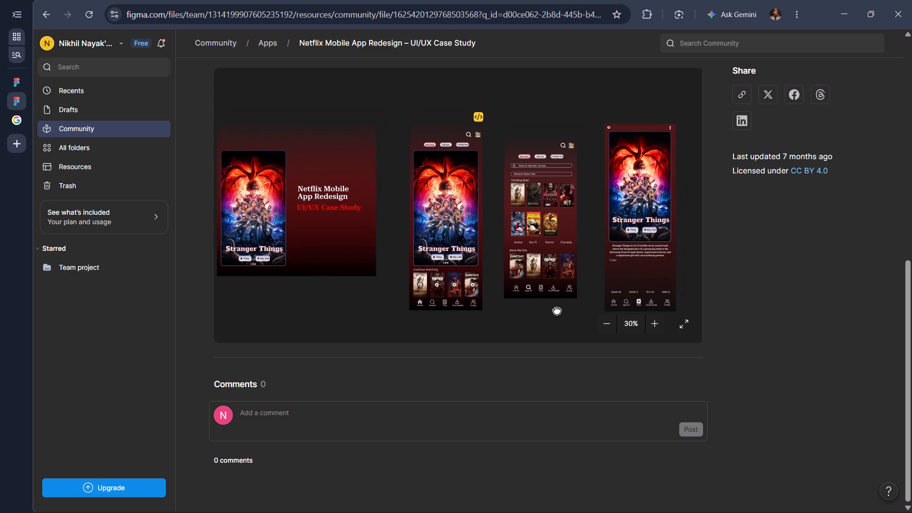
{"action": "left_click_drag", "start_coordinate": [557, 310], "coordinate": [596, 297]}
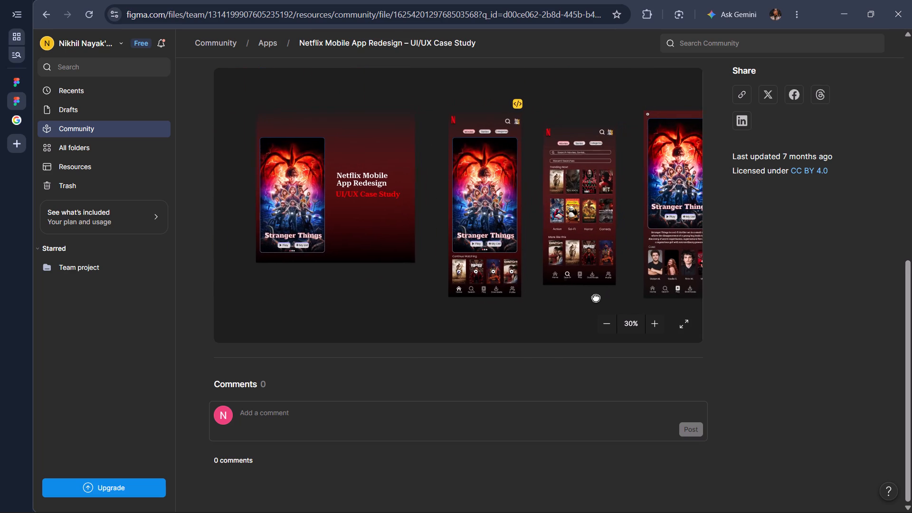
{"action": "left_click_drag", "start_coordinate": [596, 297], "coordinate": [596, 298]}
{"action": "double_click", "coordinate": [606, 323]}
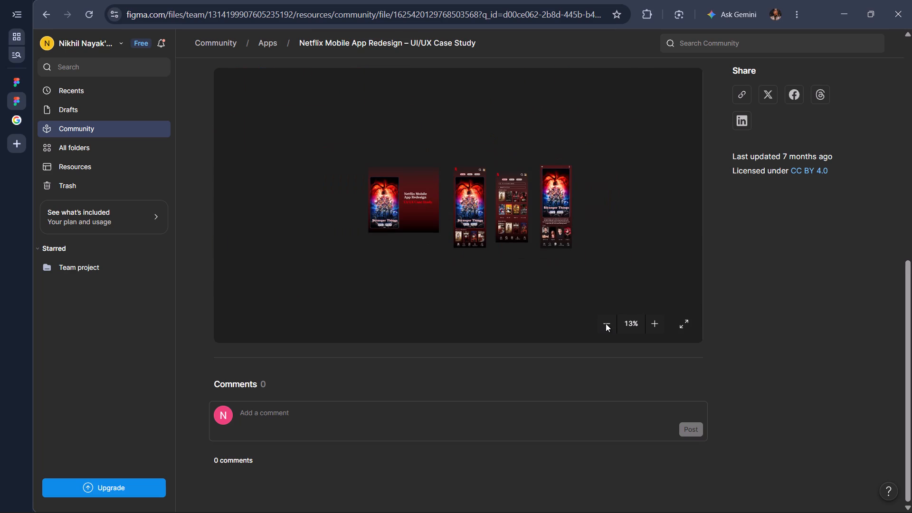
{"action": "left_click_drag", "start_coordinate": [523, 282], "coordinate": [563, 300]}
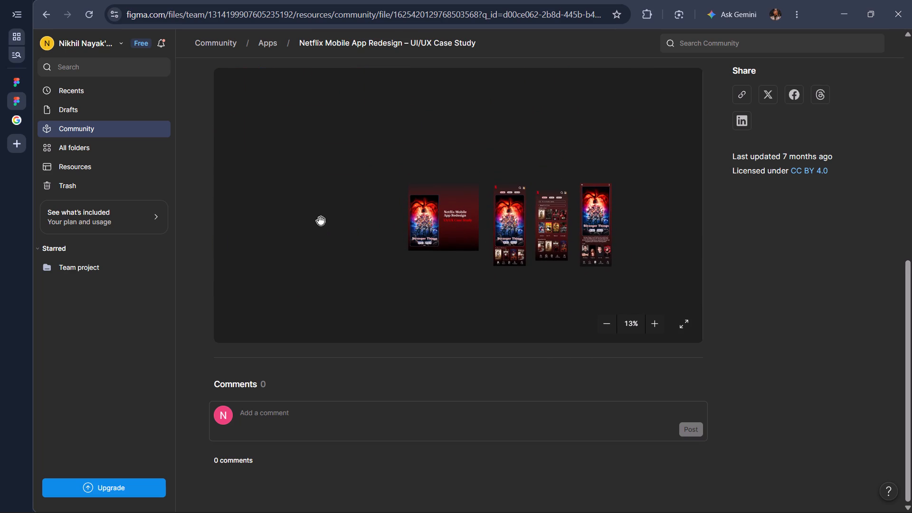
{"action": "left_click", "coordinate": [46, 15]}
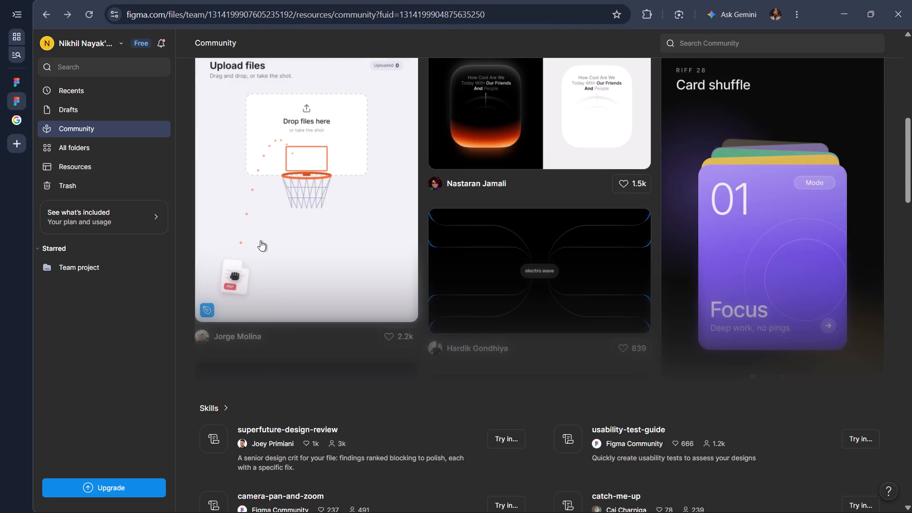
Search the Community for "netflix user flow", shorten the query to "netflix user", and open the Netflix App Clone Design page.
{"action": "scroll", "coordinate": [260, 240], "scroll_direction": "up", "scroll_amount": 5}
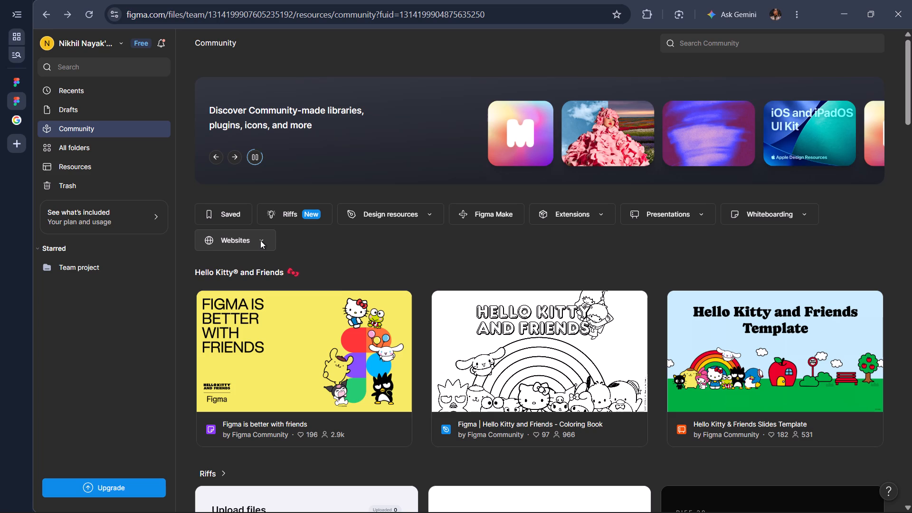
{"action": "left_click", "coordinate": [699, 46]}
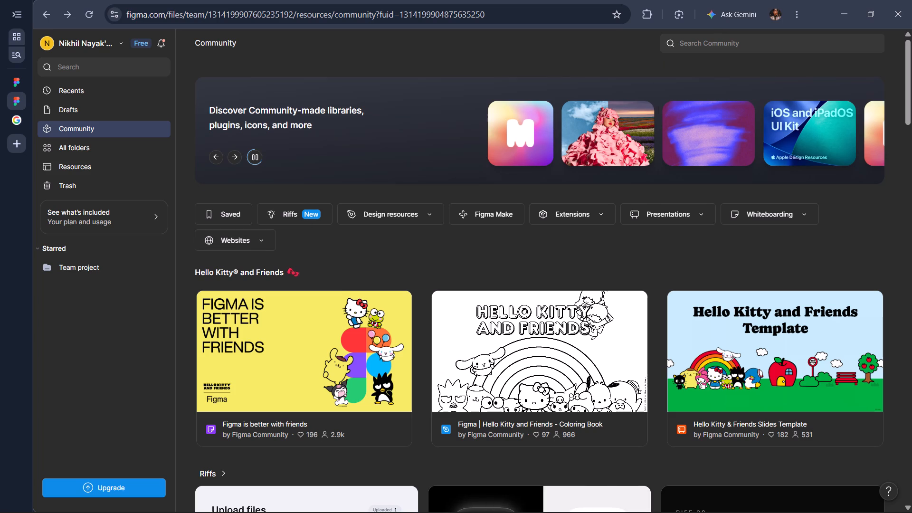
{"action": "type", "text": "netflix"}
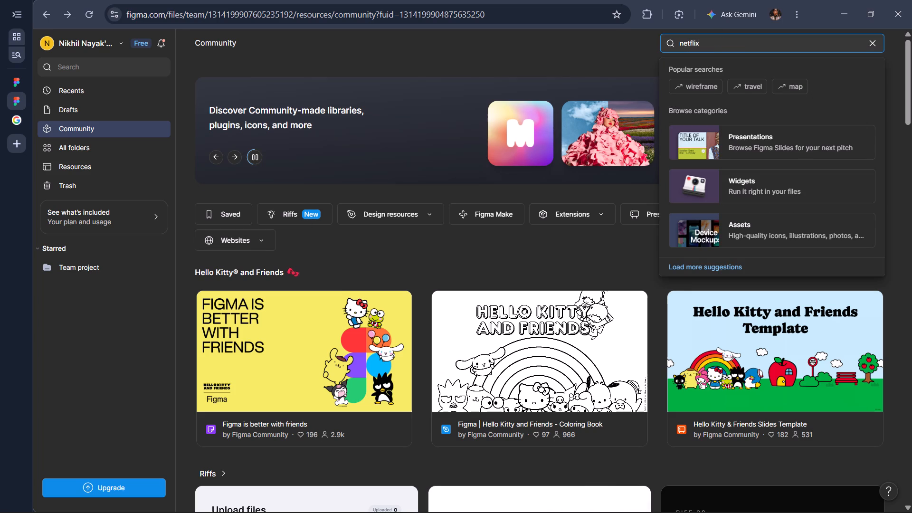
{"action": "key", "text": "space"}
{"action": "type", "text": "user flow"}
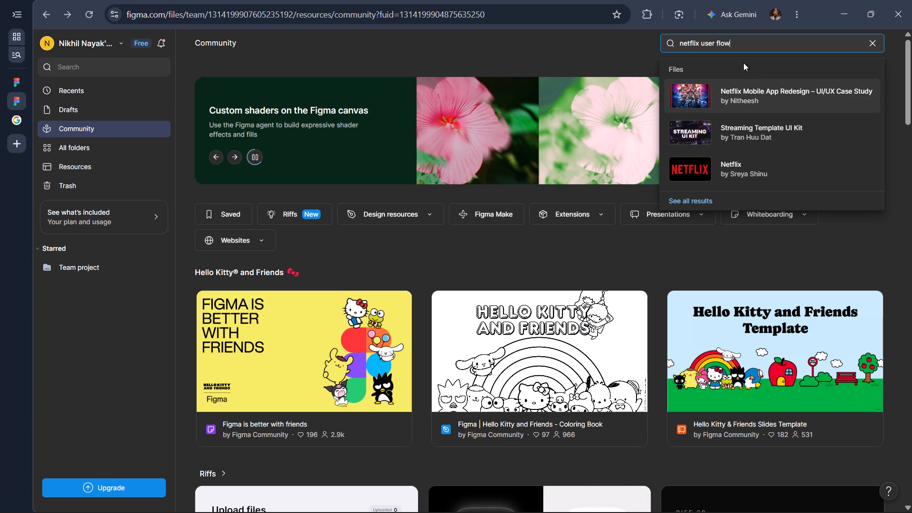
{"action": "key", "text": "ctrl+BackSpace"}
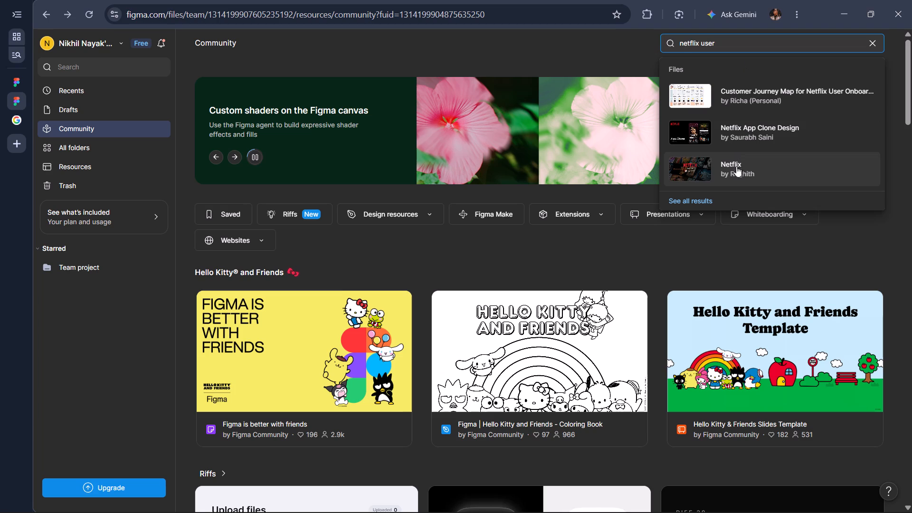
{"action": "left_click", "coordinate": [743, 142]}
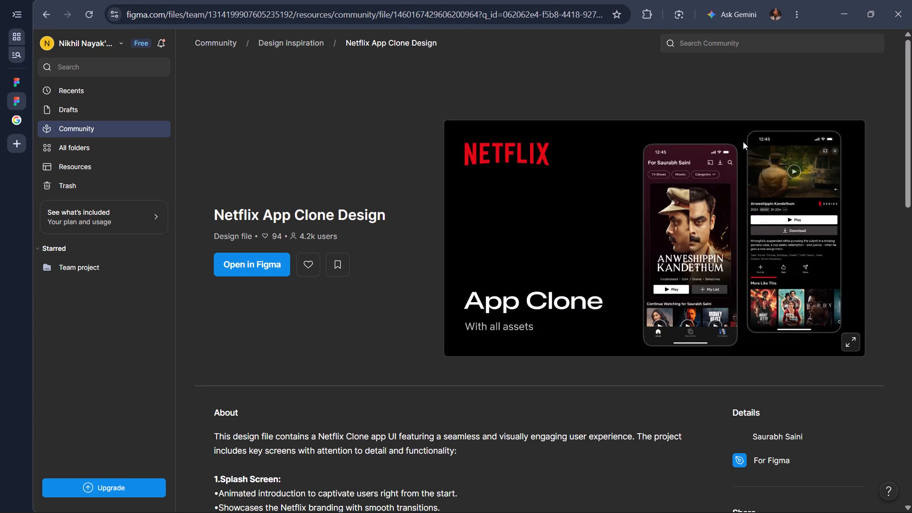
Read the Netflix App Clone Design description, examine its preview screens, and return to the Community page.
{"action": "scroll", "coordinate": [475, 375], "scroll_direction": "down", "scroll_amount": 3}
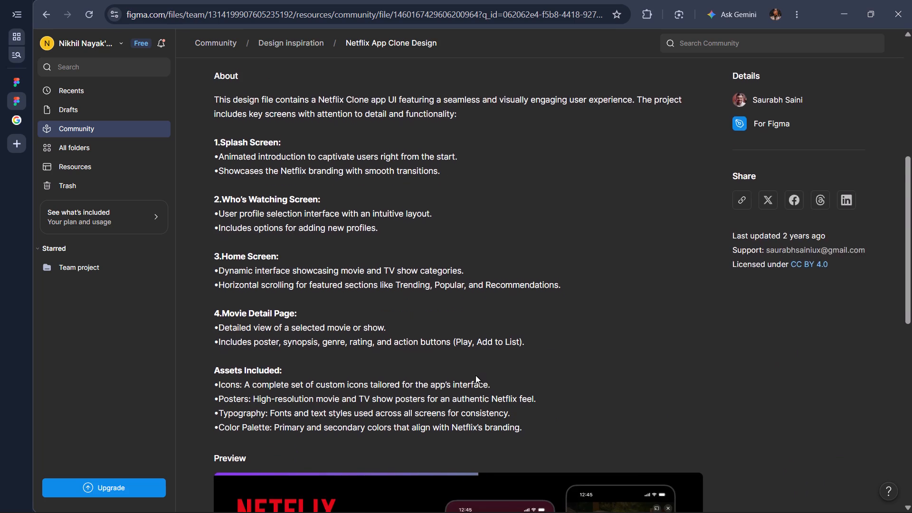
{"action": "scroll", "coordinate": [475, 375], "scroll_direction": "down", "scroll_amount": 7}
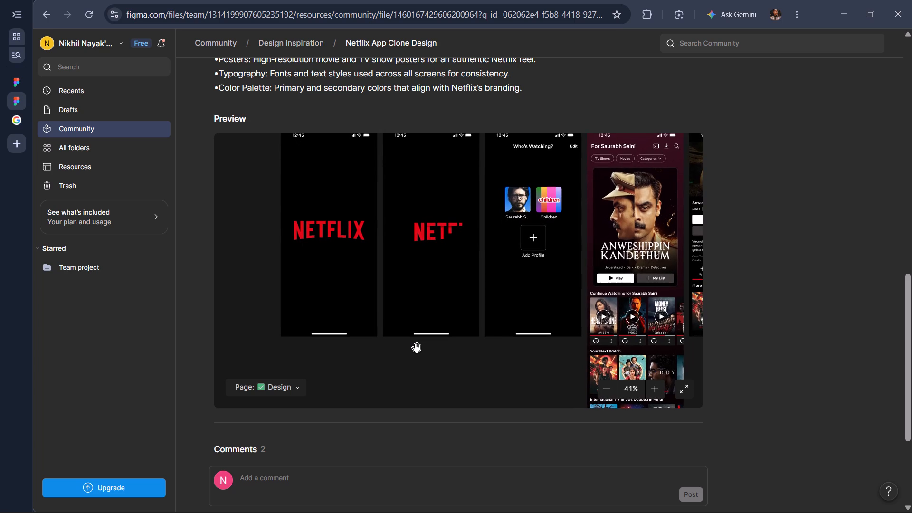
{"action": "scroll", "coordinate": [417, 348], "scroll_direction": "up", "scroll_amount": 1}
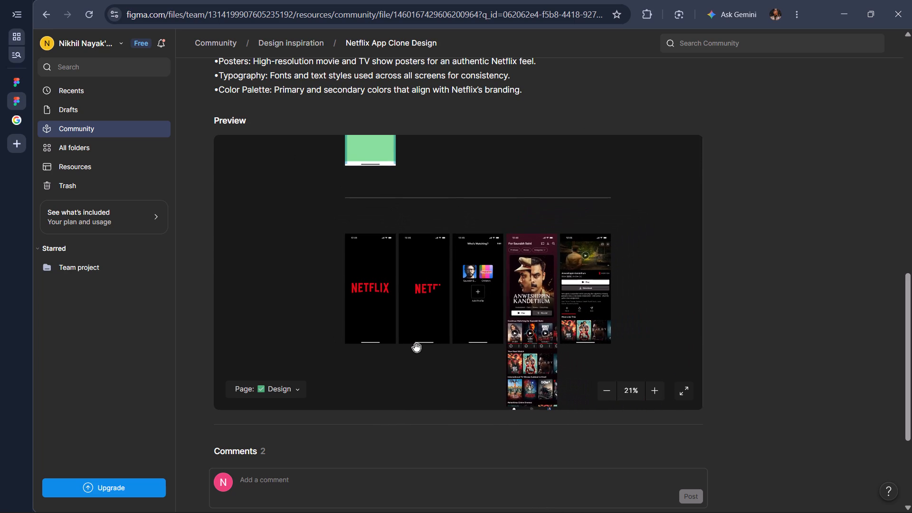
{"action": "scroll", "coordinate": [417, 348], "scroll_direction": "up", "scroll_amount": 1}
{"action": "scroll", "coordinate": [477, 201], "scroll_direction": "up", "scroll_amount": 5}
{"action": "scroll", "coordinate": [388, 160], "scroll_direction": "up", "scroll_amount": 2}
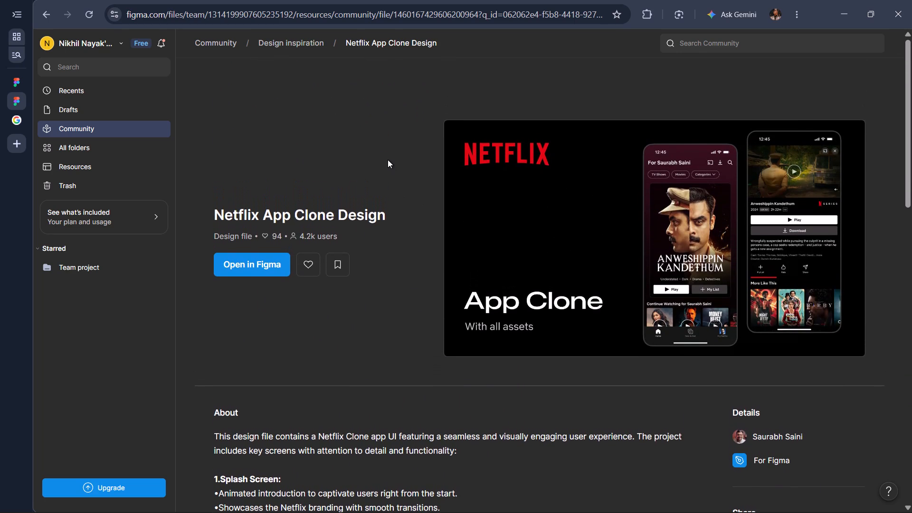
{"action": "left_click", "coordinate": [47, 10]}
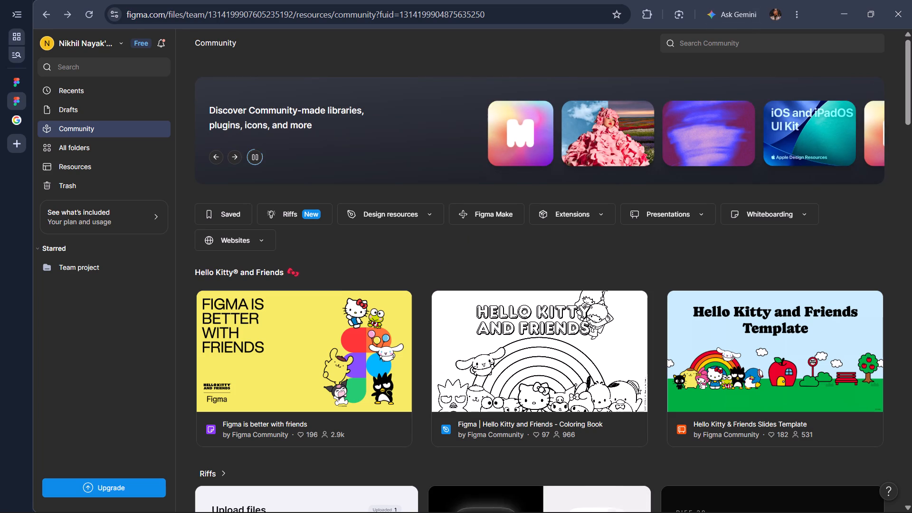
Search the Figma Community for "netflix information architecture".
{"action": "left_click", "coordinate": [718, 48]}
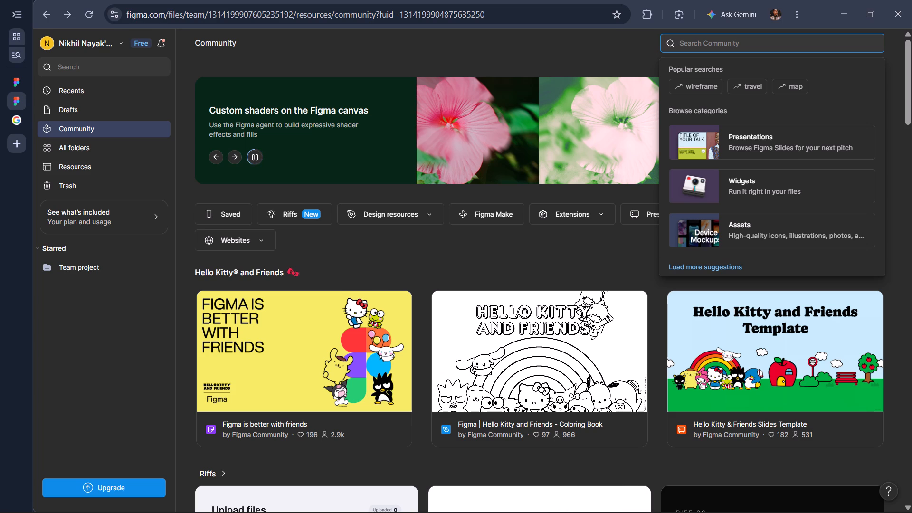
{"action": "type", "text": "netf"}
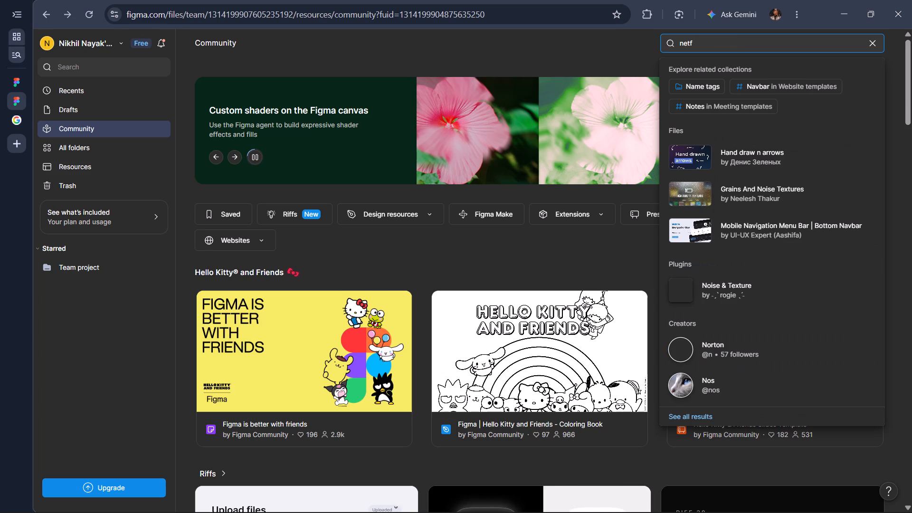
{"action": "type", "text": "lix"}
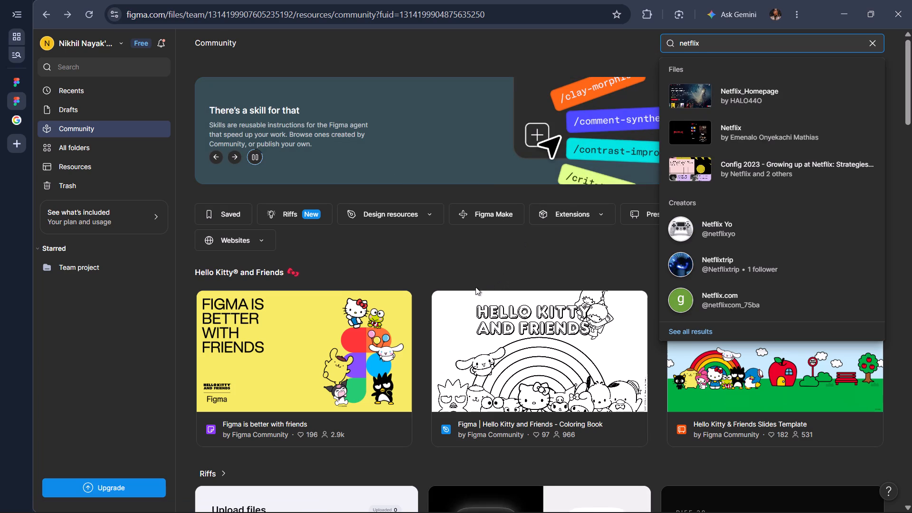
{"action": "key", "text": "space"}
{"action": "type", "text": "infor"}
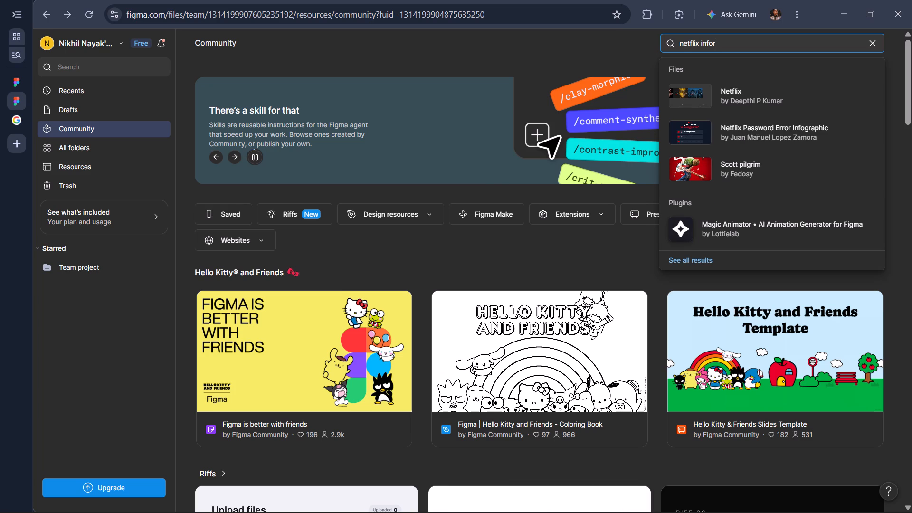
{"action": "type", "text": "mation architecture"}
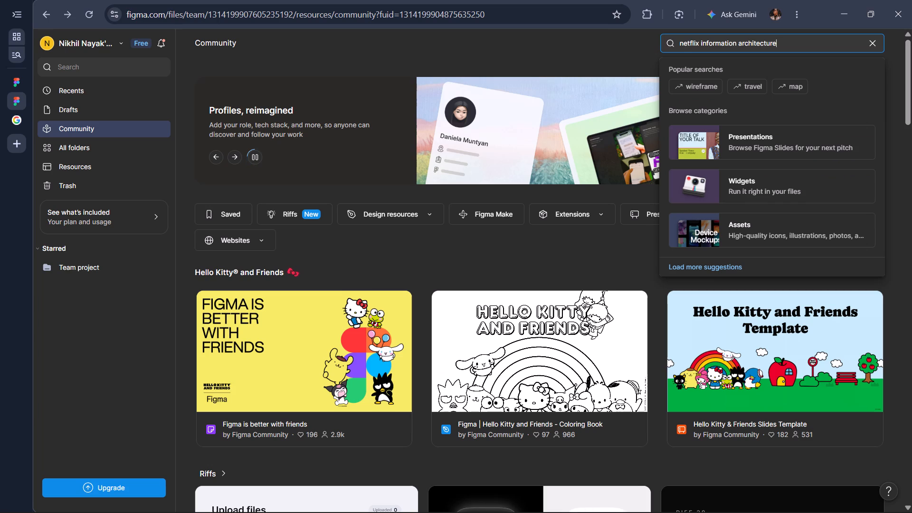
Search Google in a new browser tab for "netflix user flow diagram".
{"action": "left_click", "coordinate": [18, 142]}
{"action": "type", "text": "netflix"}
{"action": "key", "text": "space"}
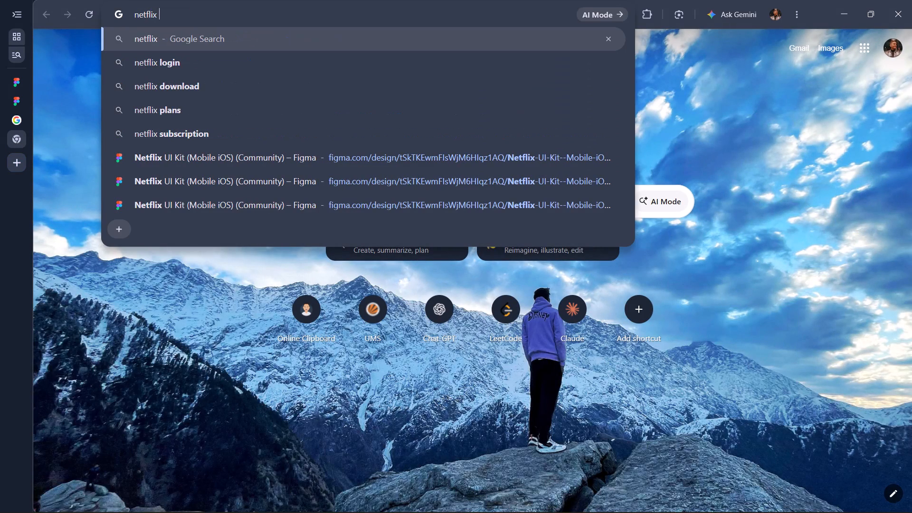
{"action": "type", "text": "uer"}
{"action": "key", "text": "BackSpace"}
{"action": "key", "text": "BackSpace"}
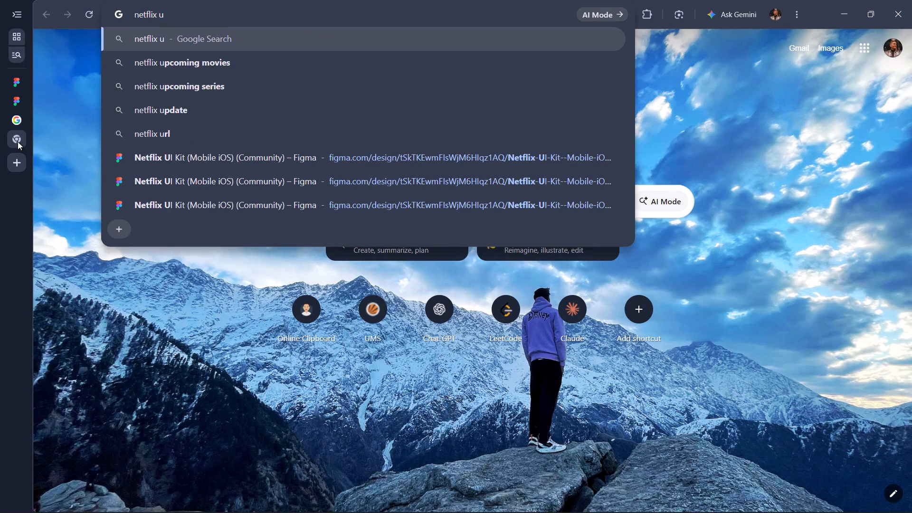
{"action": "key", "text": "e"}
{"action": "key", "text": "BackSpace"}
{"action": "type", "text": "ser flow"}
{"action": "key", "text": "space"}
{"action": "key", "text": "Down"}
{"action": "key", "text": "Return"}
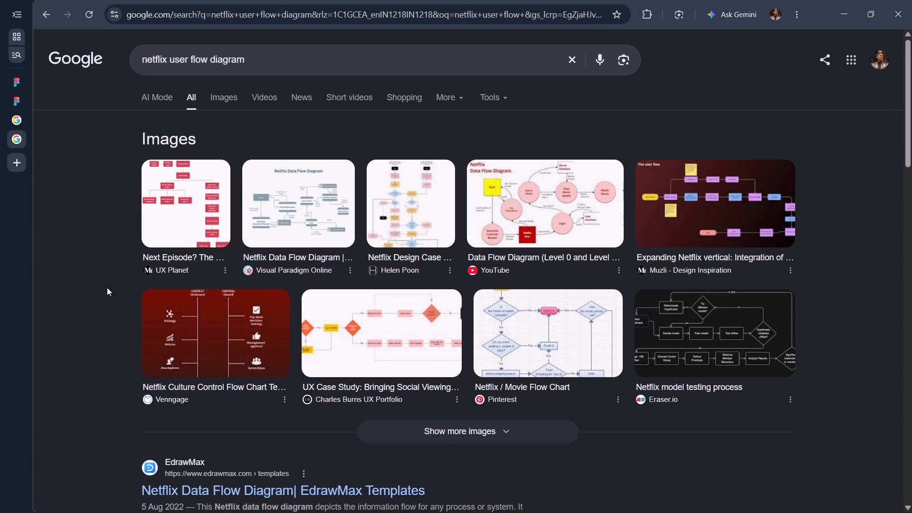
Open the EdrawMax Netflix Data Flow Diagram template, examine its diagram, and return to the search results.
{"action": "scroll", "coordinate": [111, 377], "scroll_direction": "down", "scroll_amount": 3}
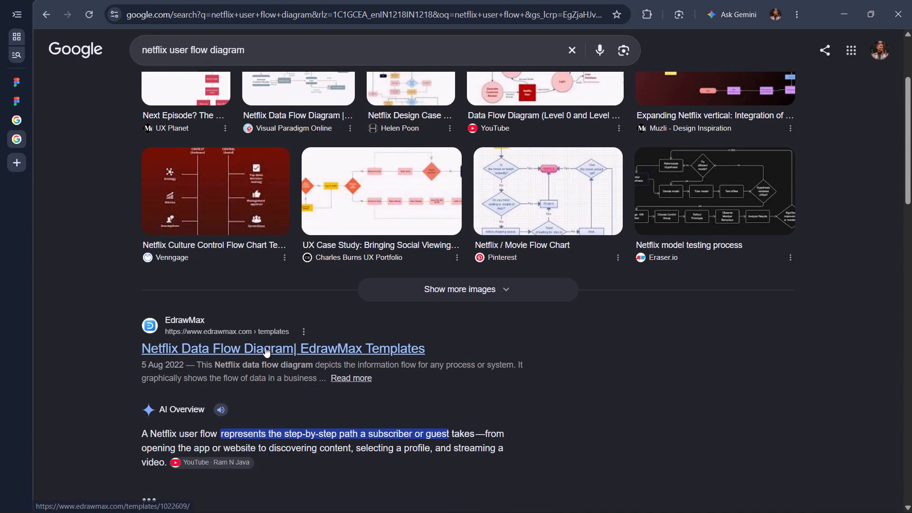
{"action": "left_click", "coordinate": [265, 347]}
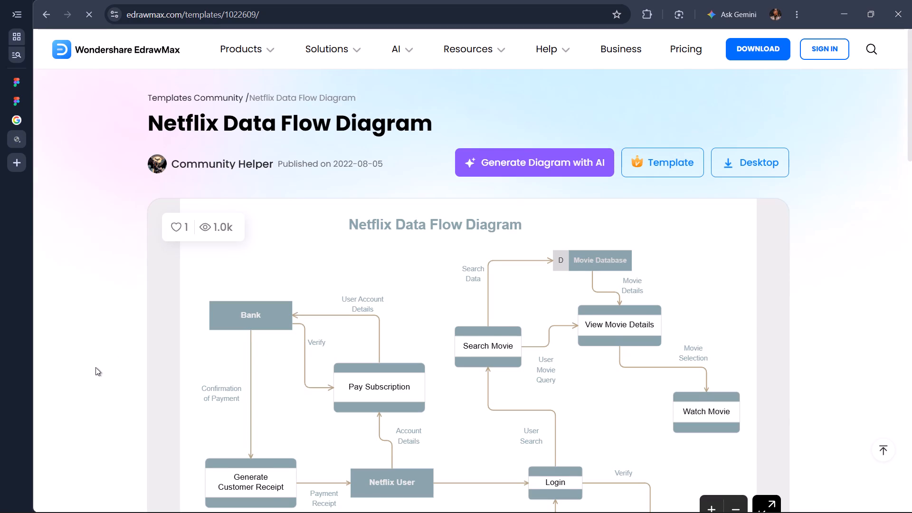
{"action": "scroll", "coordinate": [91, 371], "scroll_direction": "down", "scroll_amount": 2}
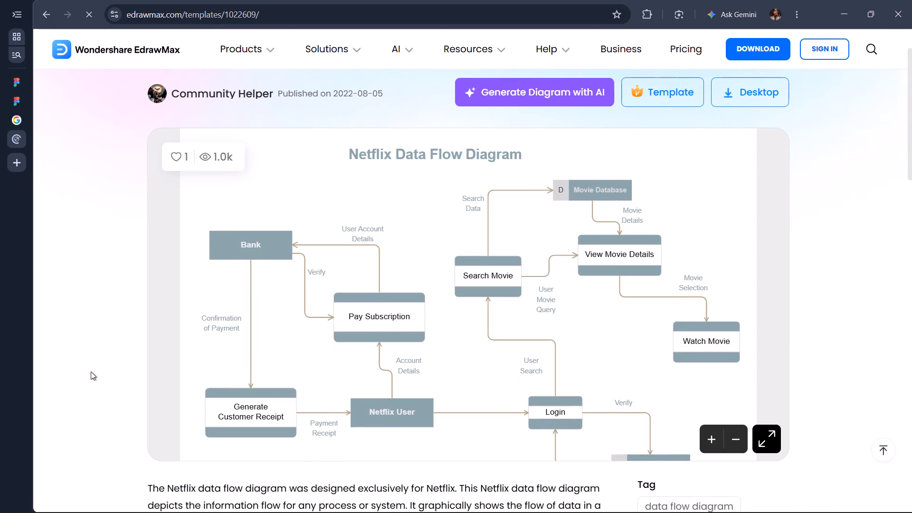
{"action": "scroll", "coordinate": [91, 371], "scroll_direction": "right", "scroll_amount": 5}
Open the Scribd result "Netflix Data Flow Overview | PDF" and return to the search results.
{"action": "scroll", "coordinate": [113, 323], "scroll_direction": "down", "scroll_amount": 1}
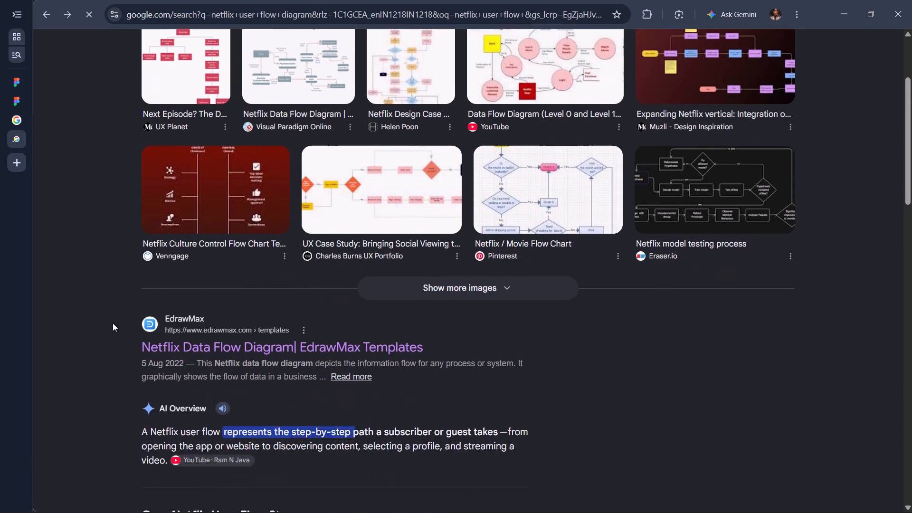
{"action": "scroll", "coordinate": [113, 323], "scroll_direction": "down", "scroll_amount": 1}
{"action": "scroll", "coordinate": [205, 361], "scroll_direction": "down", "scroll_amount": 4}
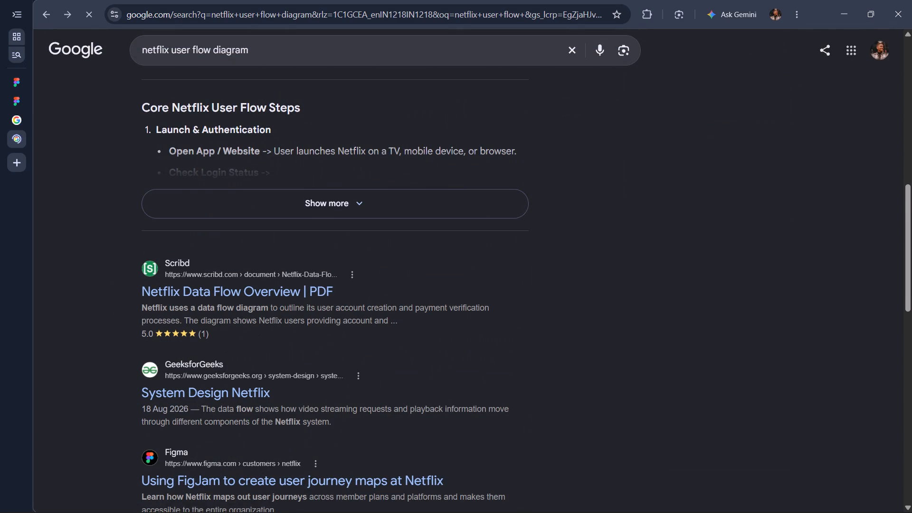
{"action": "left_click", "coordinate": [283, 299]}
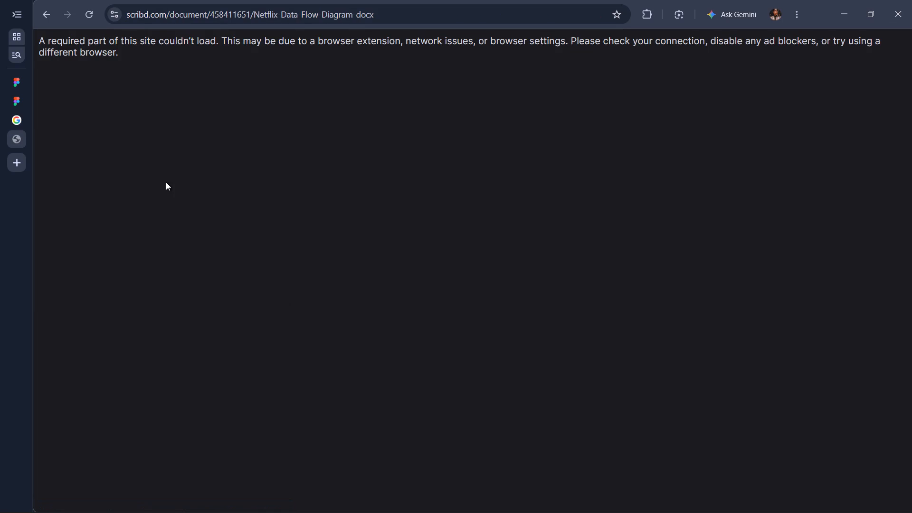
{"action": "left_click", "coordinate": [44, 11]}
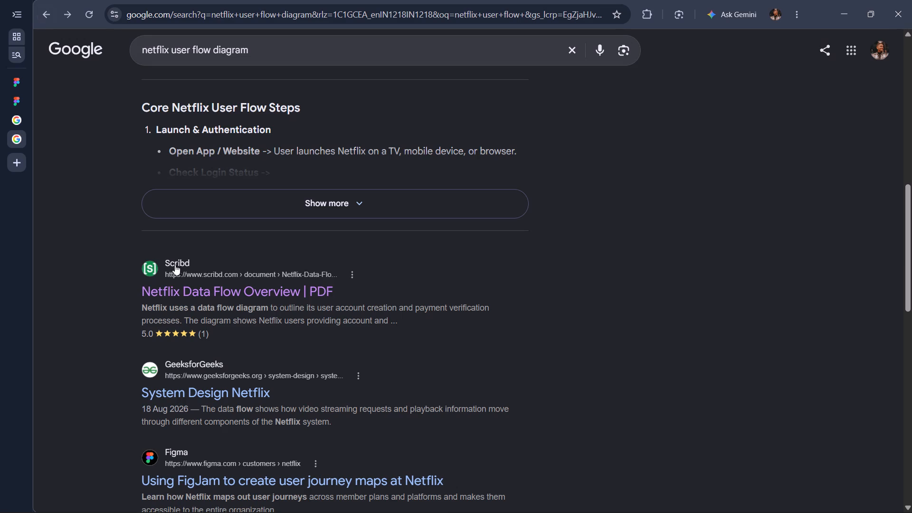
Open Figma's article on creating user journey maps at Netflix with FigJam, examine its flow diagrams, and return to the search results.
{"action": "scroll", "coordinate": [172, 294], "scroll_direction": "down", "scroll_amount": 2}
{"action": "scroll", "coordinate": [208, 316], "scroll_direction": "down", "scroll_amount": 1}
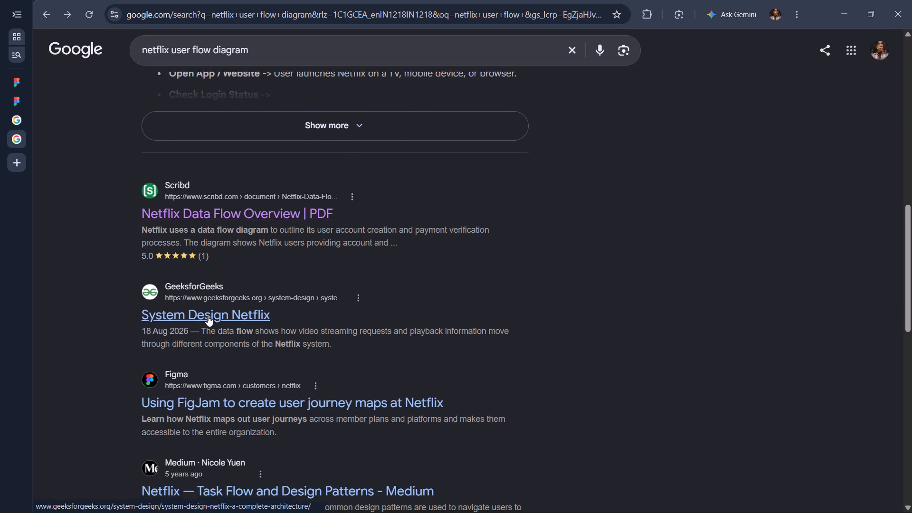
{"action": "scroll", "coordinate": [208, 316], "scroll_direction": "down", "scroll_amount": 1}
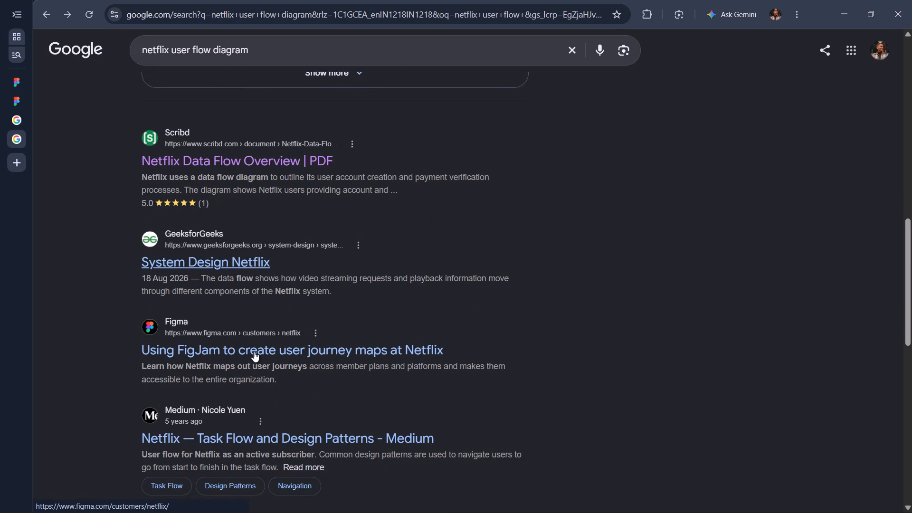
{"action": "left_click", "coordinate": [254, 351]}
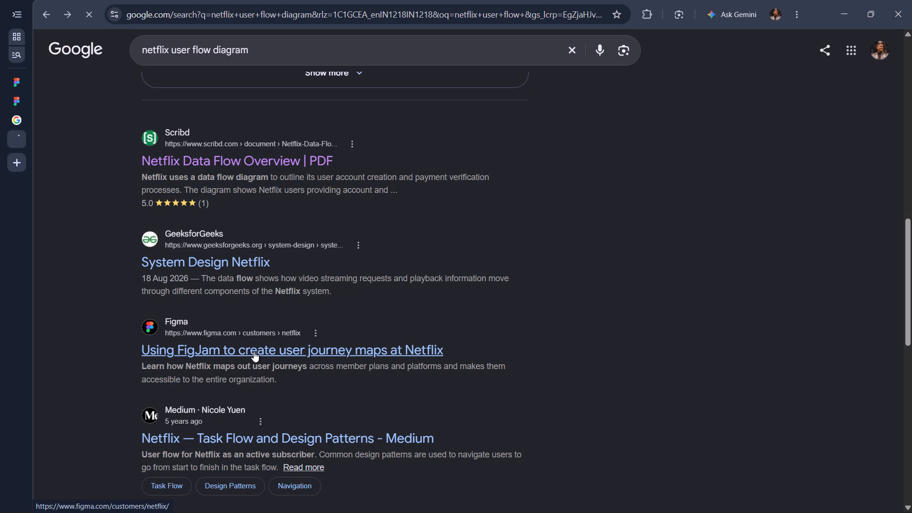
{"action": "scroll", "coordinate": [254, 351], "scroll_direction": "down", "scroll_amount": 4}
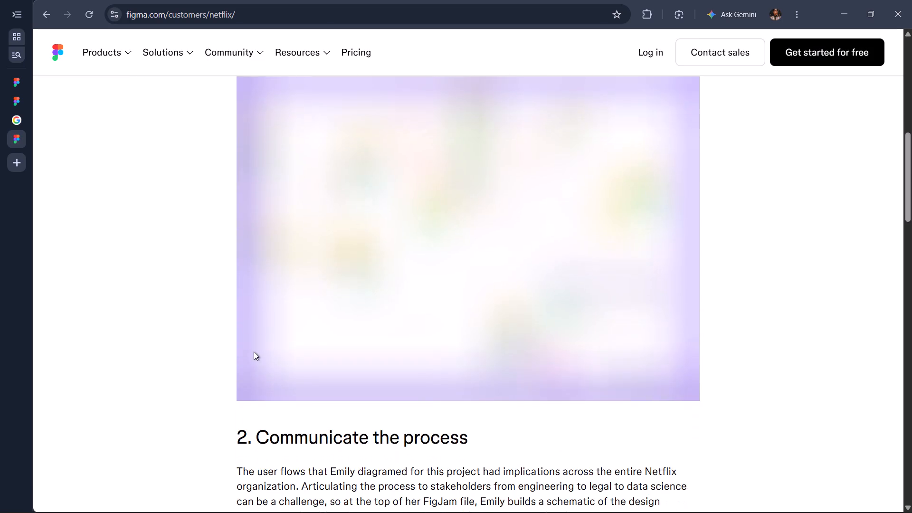
{"action": "scroll", "coordinate": [254, 351], "scroll_direction": "down", "scroll_amount": 3}
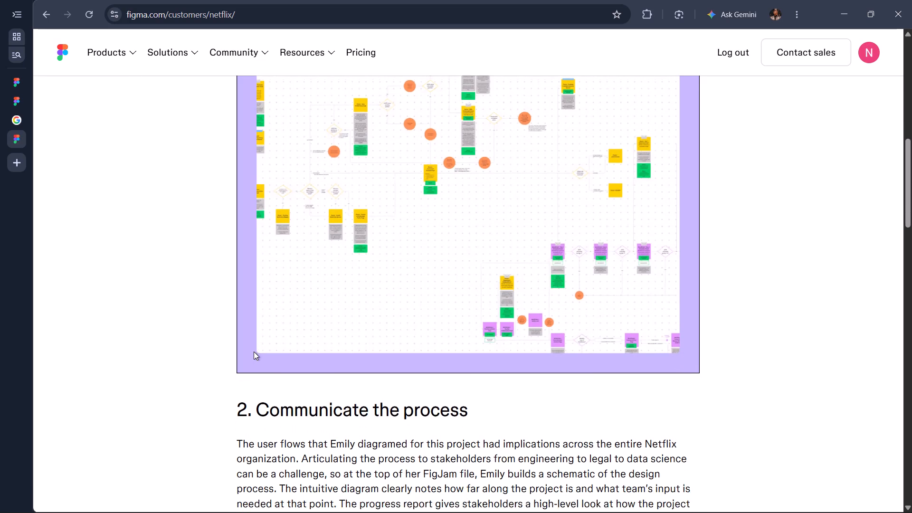
{"action": "scroll", "coordinate": [254, 351], "scroll_direction": "down", "scroll_amount": 6}
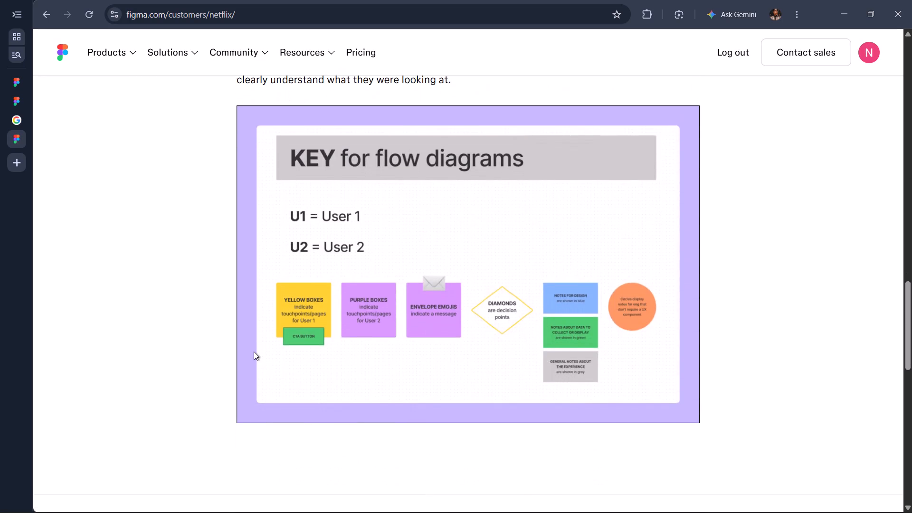
{"action": "scroll", "coordinate": [254, 351], "scroll_direction": "down", "scroll_amount": 6}
{"action": "scroll", "coordinate": [254, 351], "scroll_direction": "right", "scroll_amount": 8}
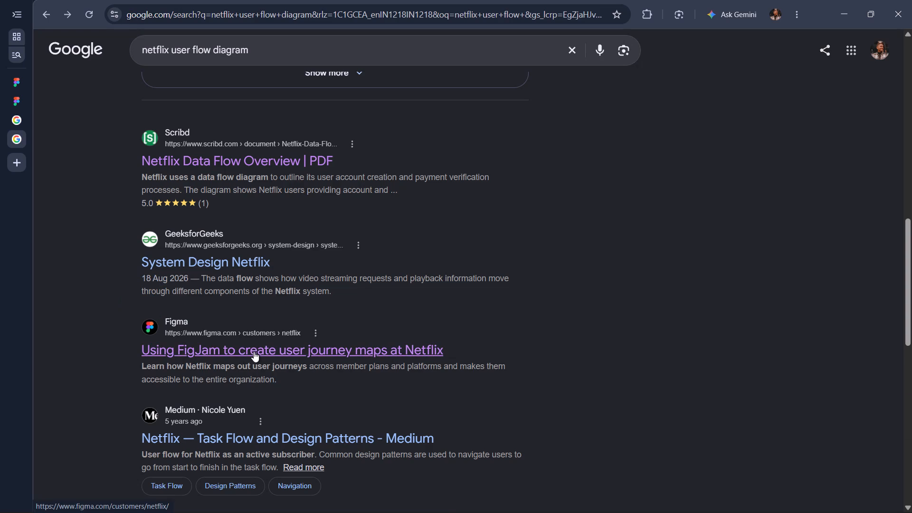
Open the Medium article "Netflix — Task Flow and Design Patterns", dismiss its sign-up dialog, and examine the active-subscriber user flow diagram.
{"action": "left_click", "coordinate": [235, 438]}
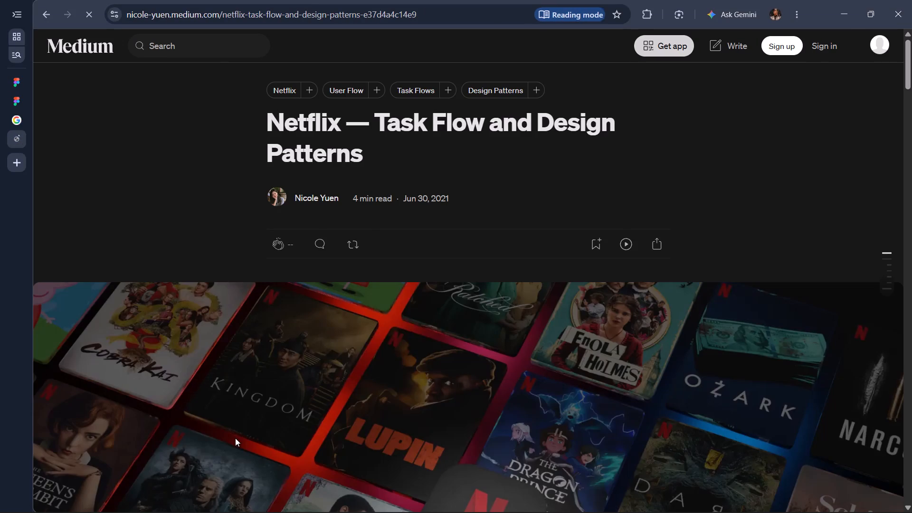
{"action": "scroll", "coordinate": [235, 438], "scroll_direction": "down", "scroll_amount": 9}
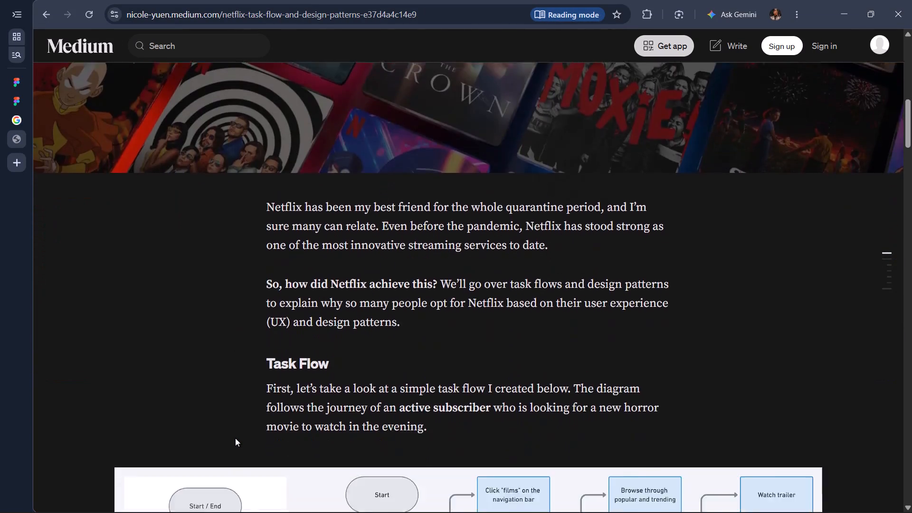
{"action": "scroll", "coordinate": [235, 438], "scroll_direction": "down", "scroll_amount": 1}
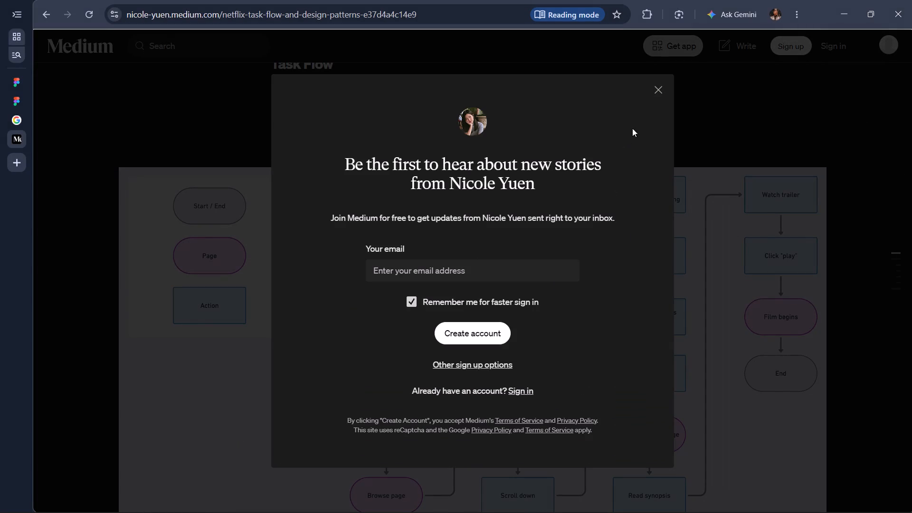
{"action": "left_click", "coordinate": [660, 95]}
{"action": "scroll", "coordinate": [510, 294], "scroll_direction": "down", "scroll_amount": 1}
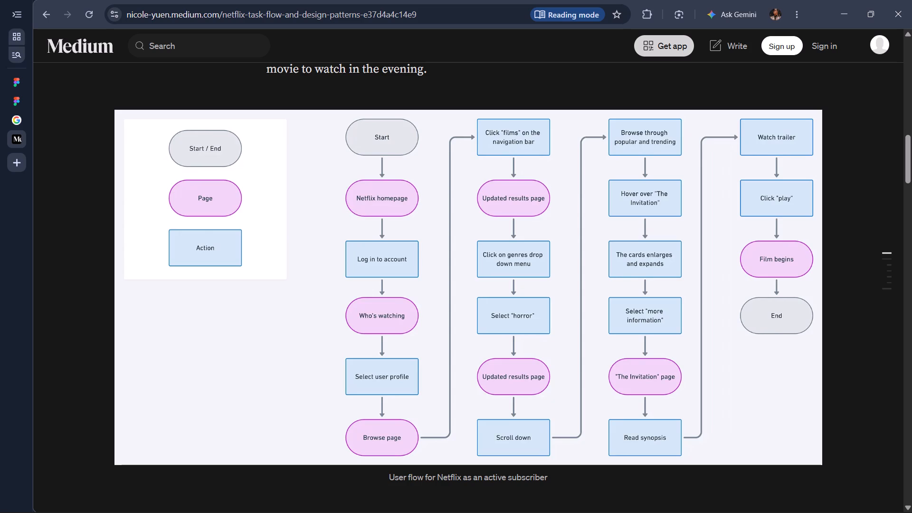
{"action": "scroll", "coordinate": [472, 420], "scroll_direction": "down", "scroll_amount": 1}
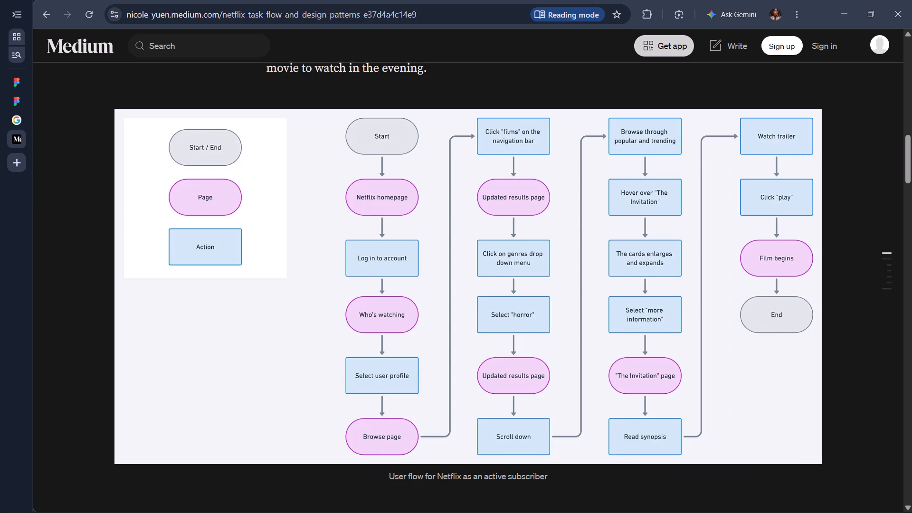
{"action": "scroll", "coordinate": [472, 420], "scroll_direction": "down", "scroll_amount": 2}
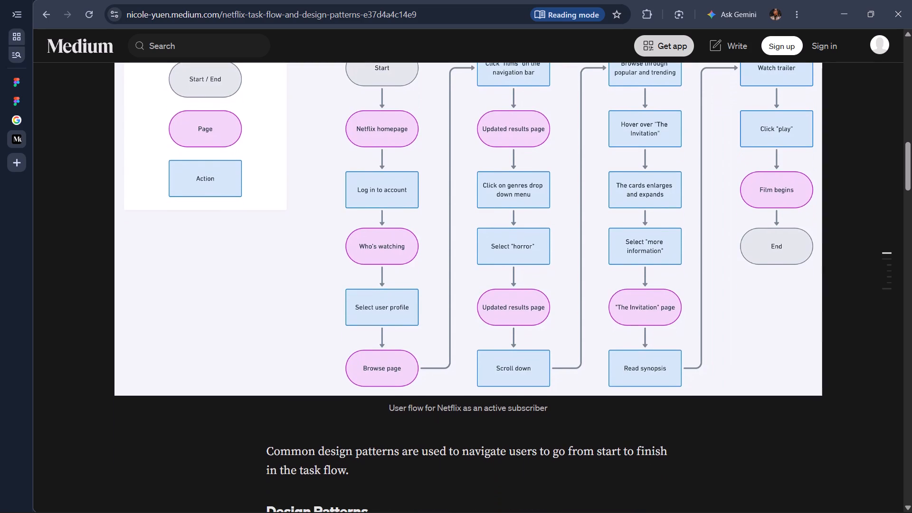
{"action": "scroll", "coordinate": [472, 420], "scroll_direction": "down", "scroll_amount": 1}
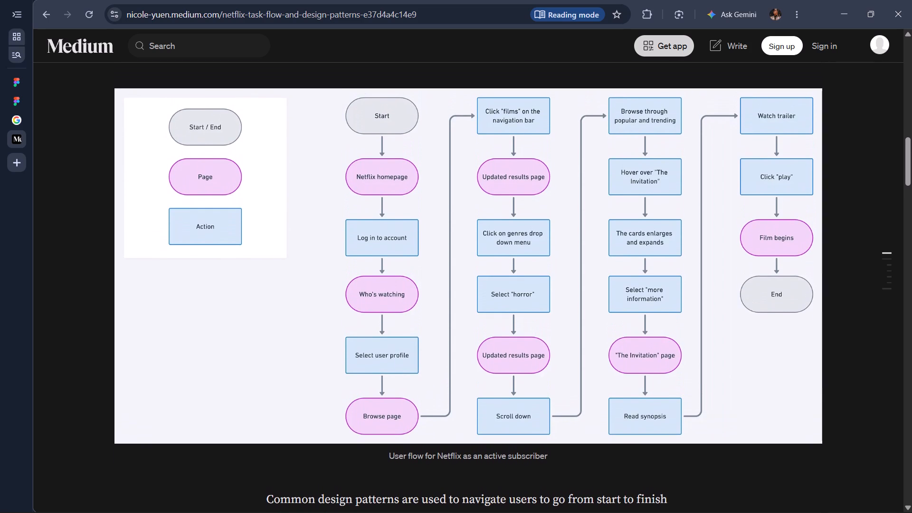
{"action": "scroll", "coordinate": [472, 420], "scroll_direction": "down", "scroll_amount": 3}
Skim the article's design patterns and key learnings sections, and re-examine the active-subscriber user flow diagram.
{"action": "scroll", "coordinate": [472, 420], "scroll_direction": "down", "scroll_amount": 8}
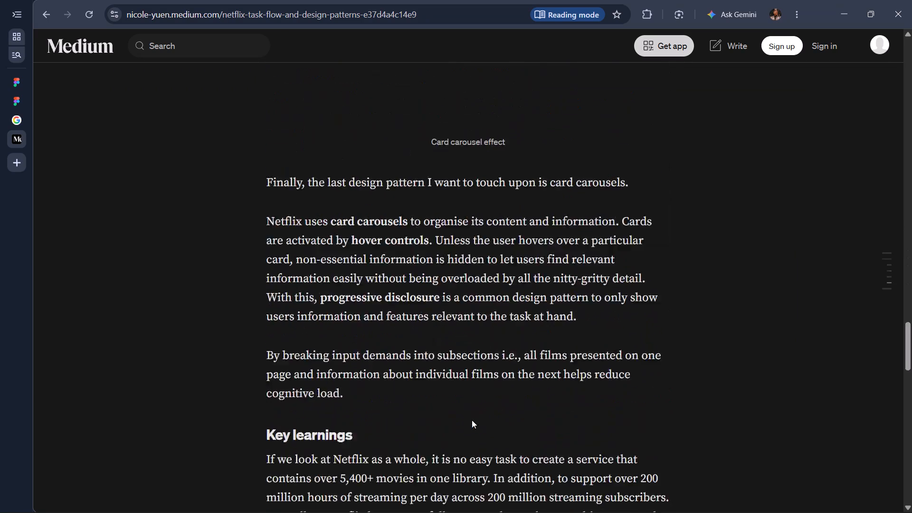
{"action": "scroll", "coordinate": [472, 420], "scroll_direction": "down", "scroll_amount": 2}
{"action": "scroll", "coordinate": [472, 420], "scroll_direction": "up", "scroll_amount": 7}
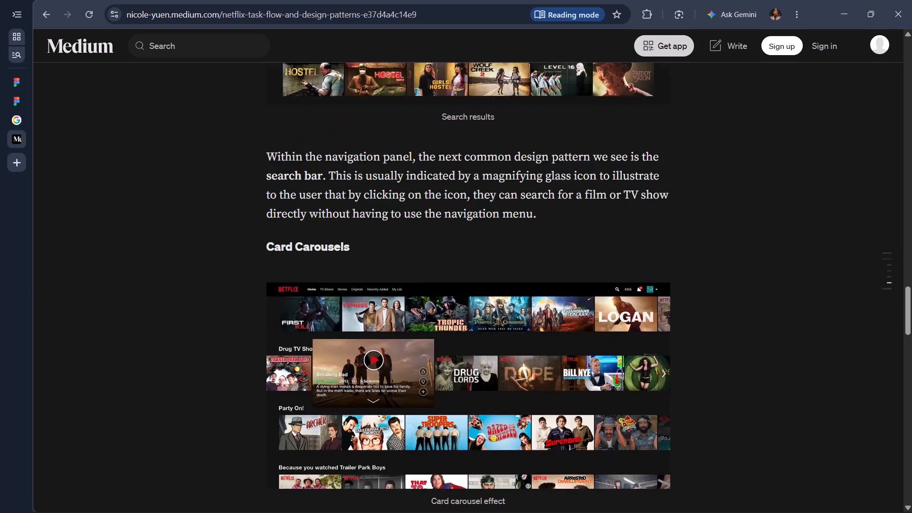
{"action": "scroll", "coordinate": [472, 420], "scroll_direction": "up", "scroll_amount": 7}
{"action": "scroll", "coordinate": [472, 420], "scroll_direction": "down", "scroll_amount": 6}
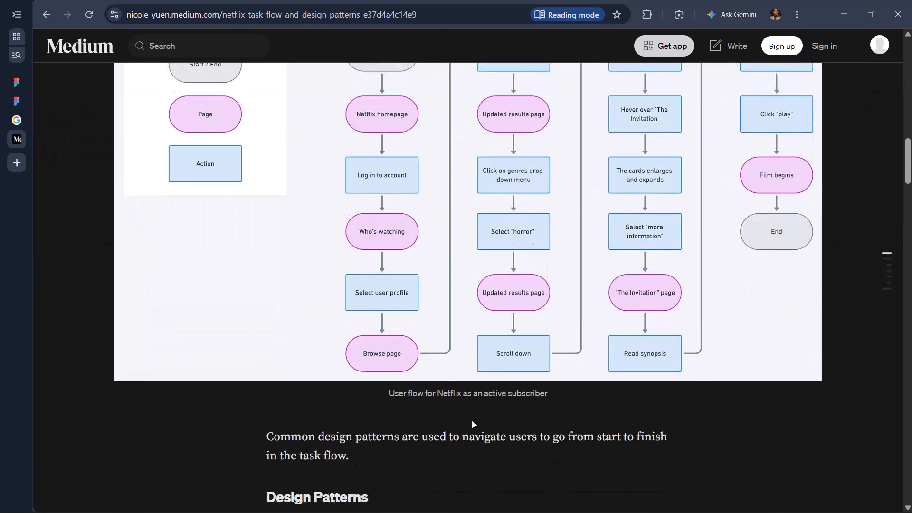
{"action": "scroll", "coordinate": [472, 420], "scroll_direction": "up", "scroll_amount": 1}
{"action": "left_click_drag", "start_coordinate": [512, 365], "coordinate": [457, 390]}
{"action": "left_click", "coordinate": [241, 456]}
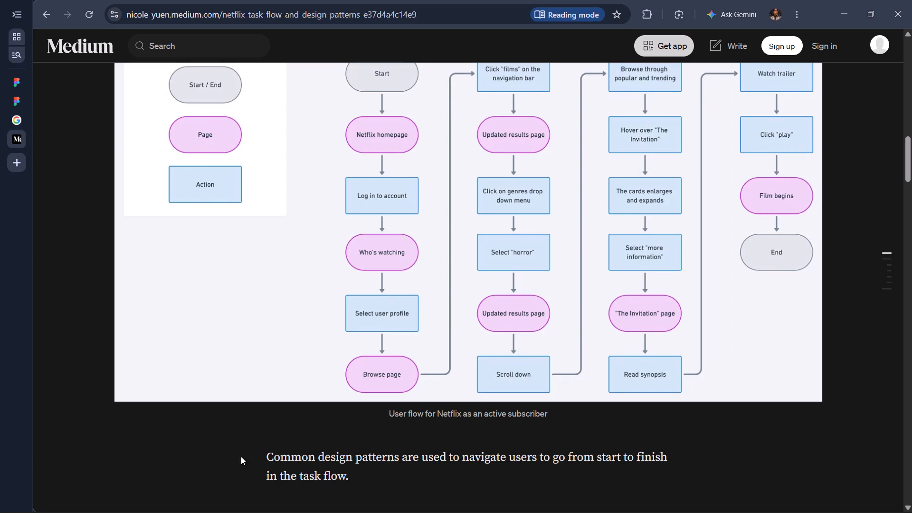
{"action": "scroll", "coordinate": [256, 427], "scroll_direction": "up", "scroll_amount": 1}
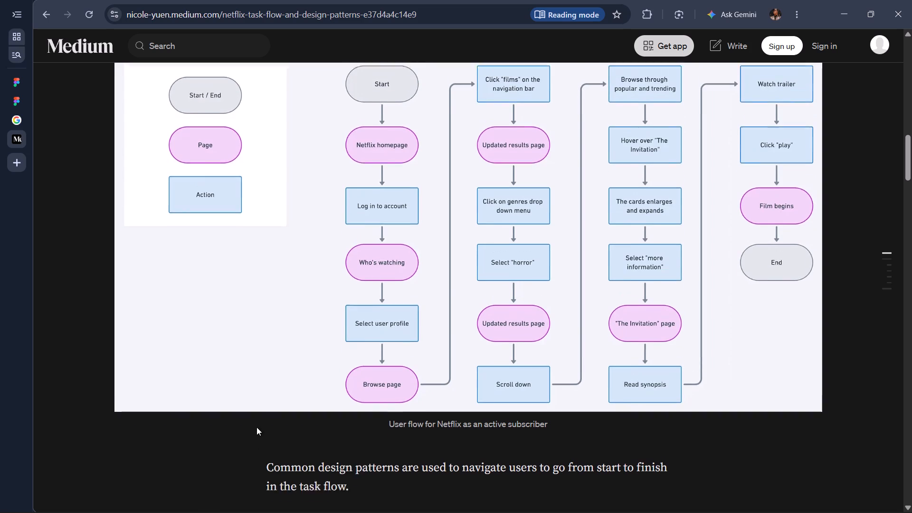
{"action": "scroll", "coordinate": [256, 427], "scroll_direction": "up", "scroll_amount": 1}
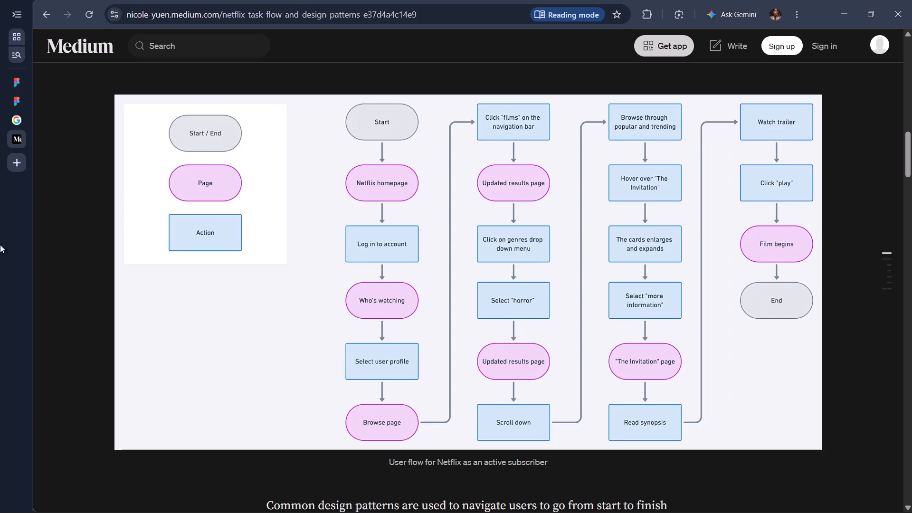
Search Google in a new browser tab for "guitar" and look over the results page.
{"action": "left_click", "coordinate": [18, 165]}
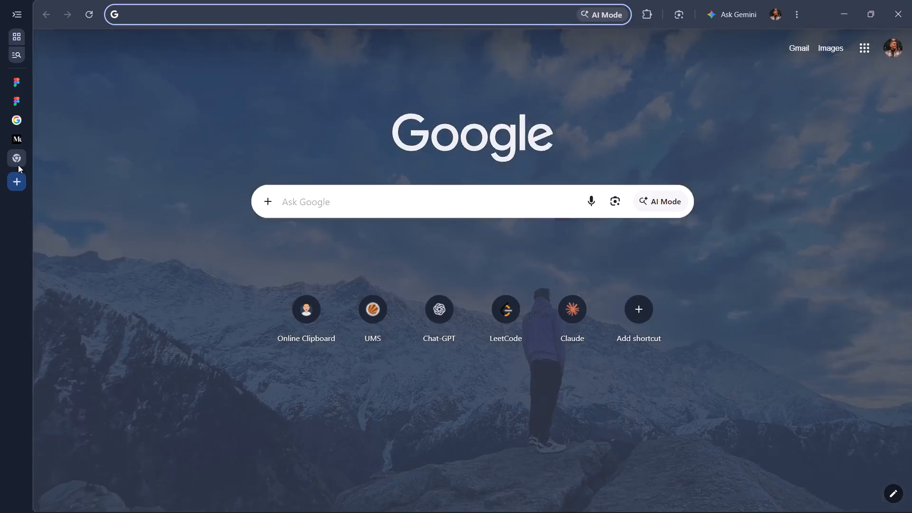
{"action": "key", "text": "u"}
{"action": "key", "text": "BackSpace"}
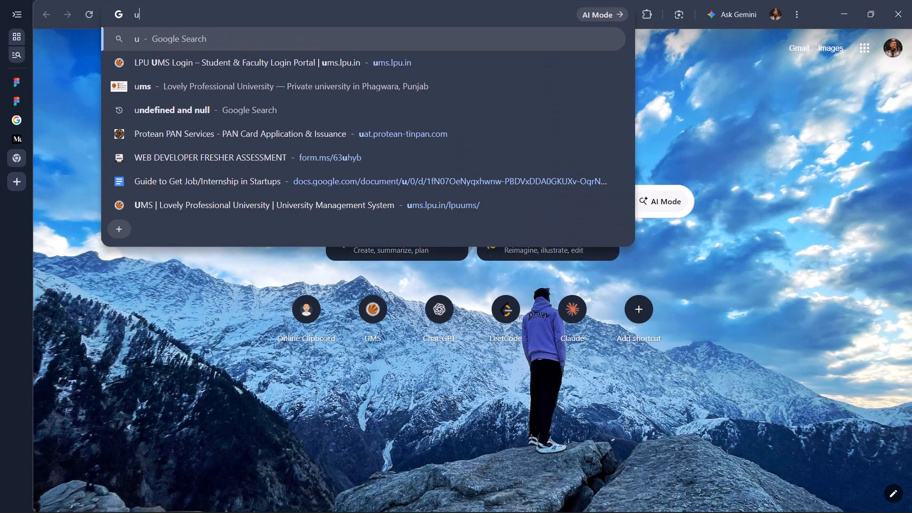
{"action": "type", "text": "gu"}
{"action": "key", "text": "BackSpace"}
{"action": "key", "text": "BackSpace"}
{"action": "key", "text": "BackSpace"}
{"action": "key", "text": "BackSpace"}
{"action": "type", "text": "guitar"}
{"action": "key", "text": "Return"}
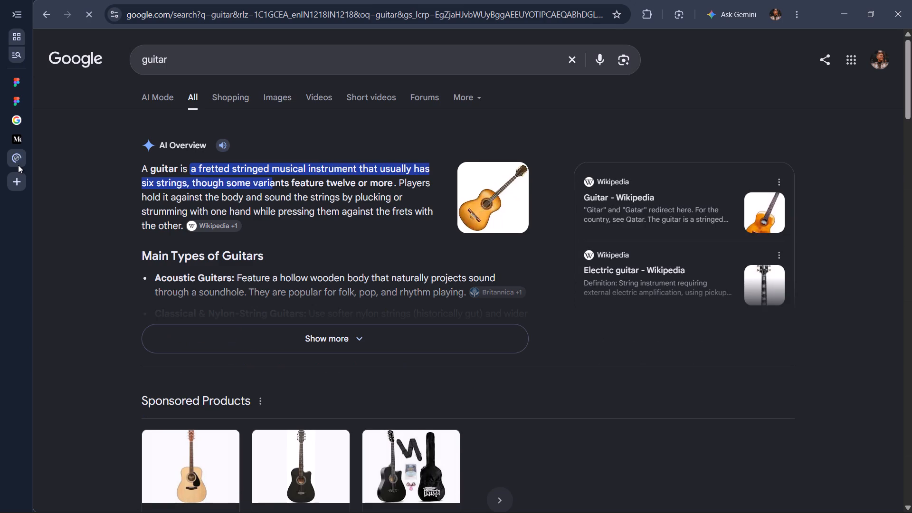
{"action": "scroll", "coordinate": [6, 332], "scroll_direction": "down", "scroll_amount": 6}
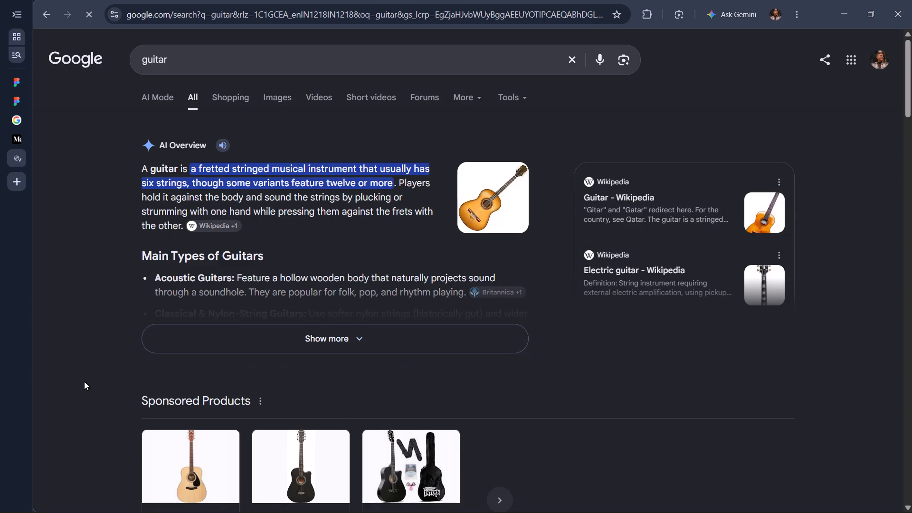
Open the full listing of sponsored guitar products in Google Shopping and browse the popular options and deals.
{"action": "scroll", "coordinate": [84, 381], "scroll_direction": "down", "scroll_amount": 3}
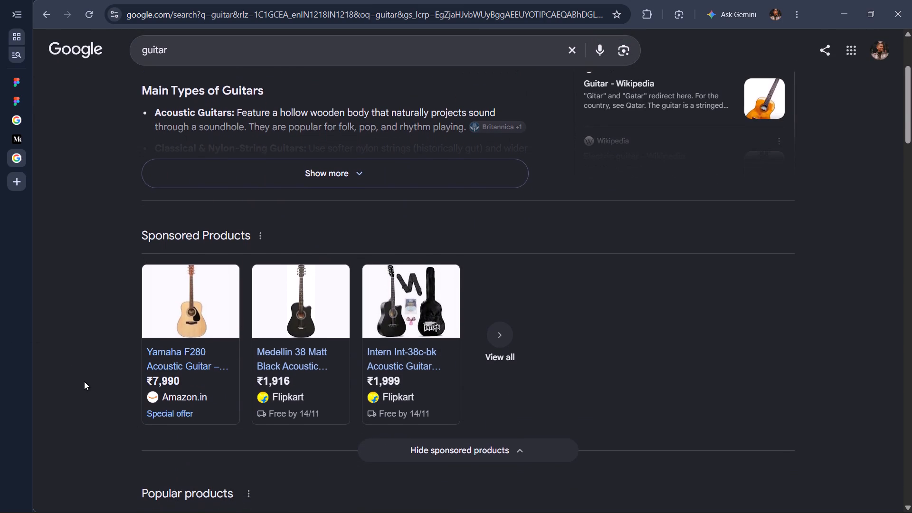
{"action": "scroll", "coordinate": [84, 381], "scroll_direction": "down", "scroll_amount": 3}
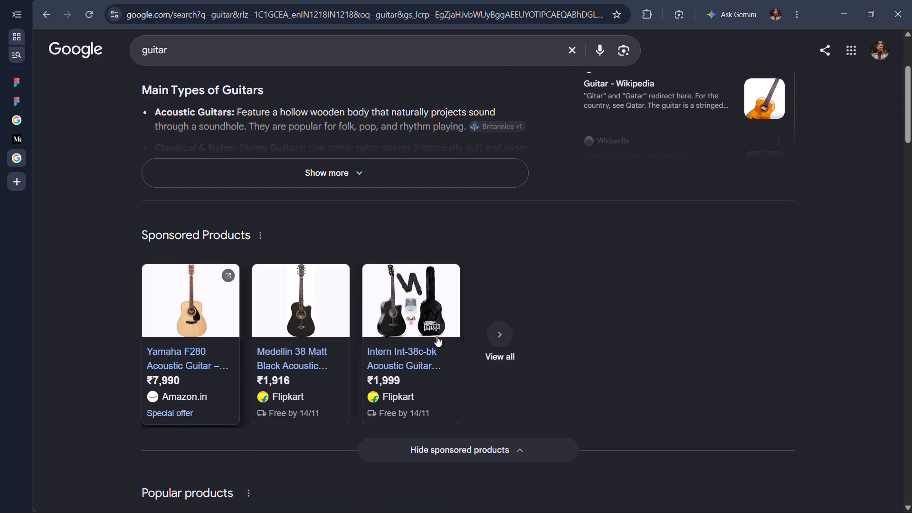
{"action": "left_click", "coordinate": [497, 331]}
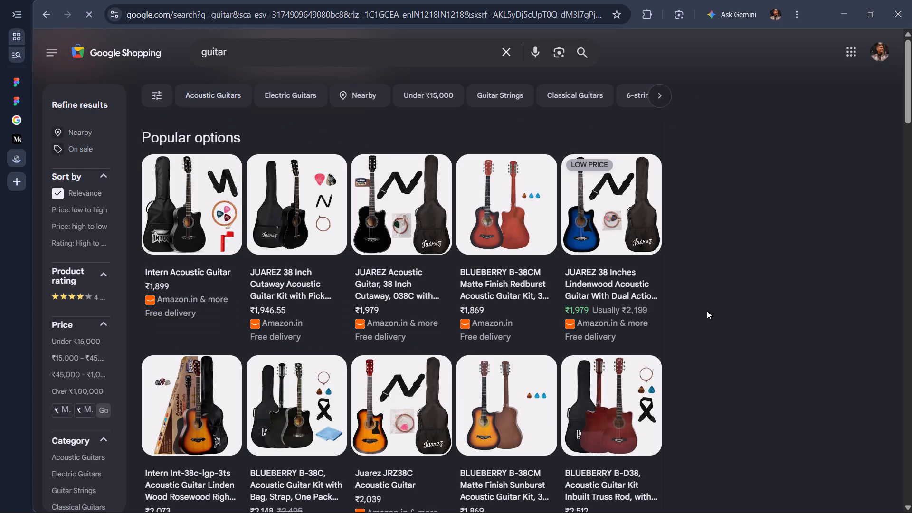
{"action": "scroll", "coordinate": [707, 311], "scroll_direction": "down", "scroll_amount": 1}
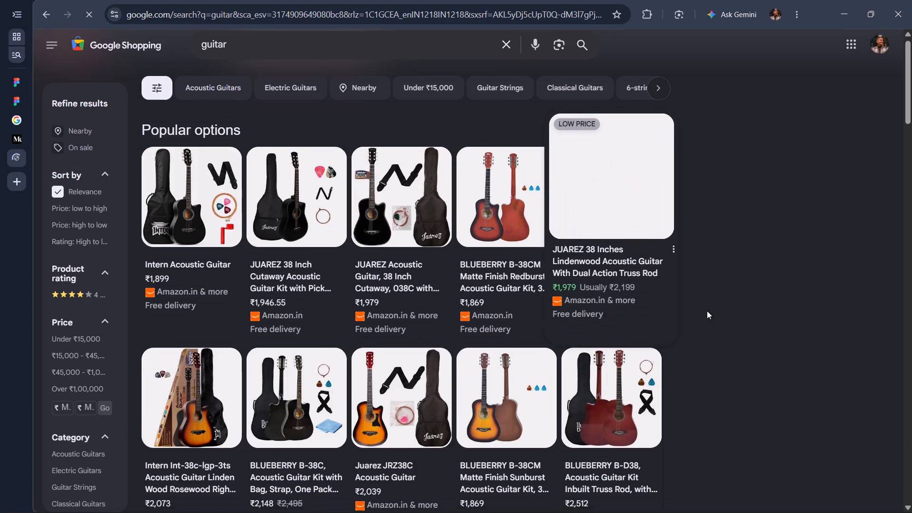
{"action": "scroll", "coordinate": [707, 311], "scroll_direction": "down", "scroll_amount": 1}
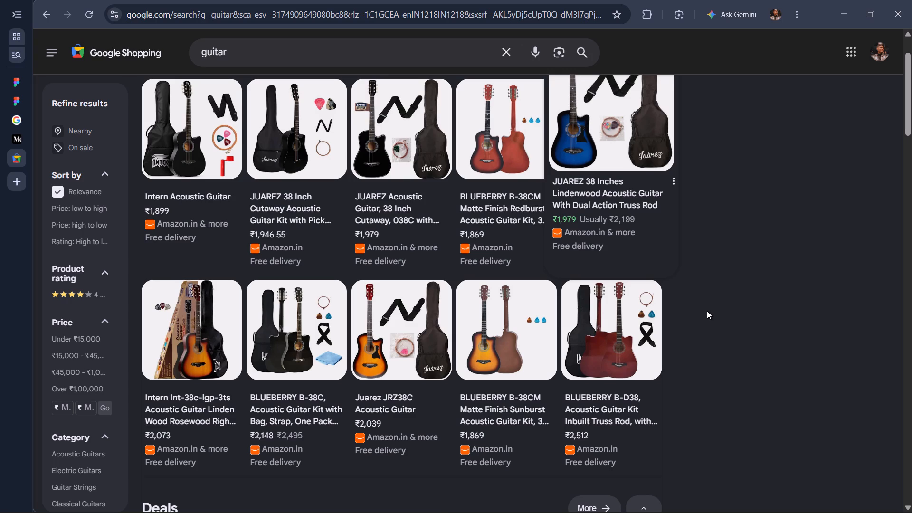
{"action": "scroll", "coordinate": [707, 311], "scroll_direction": "down", "scroll_amount": 2}
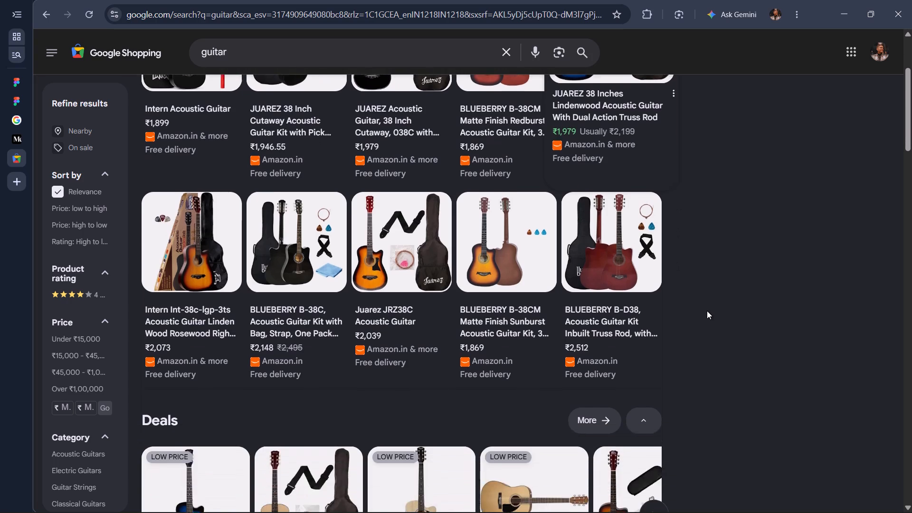
{"action": "scroll", "coordinate": [707, 311], "scroll_direction": "down", "scroll_amount": 1}
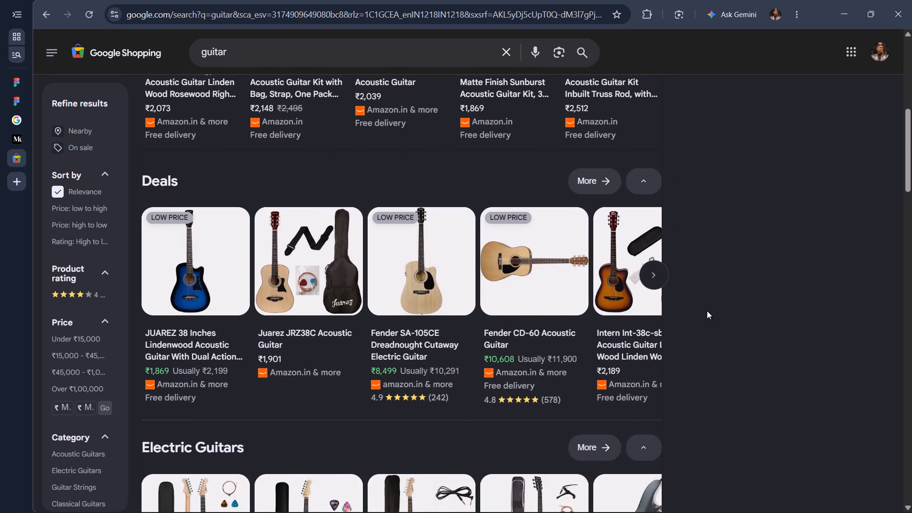
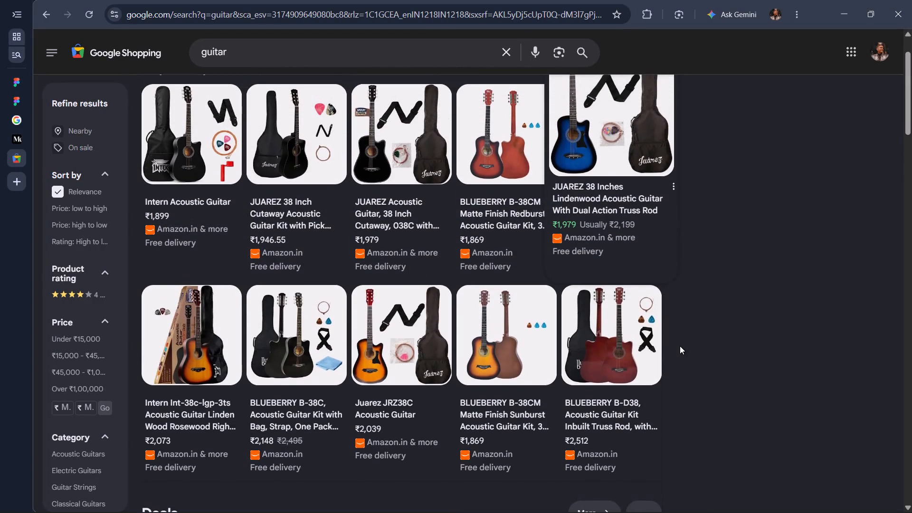
Look over the guitar listing's popular options and its product sections down through Acoustic Guitars.
{"action": "scroll", "coordinate": [680, 346], "scroll_direction": "up", "scroll_amount": 3}
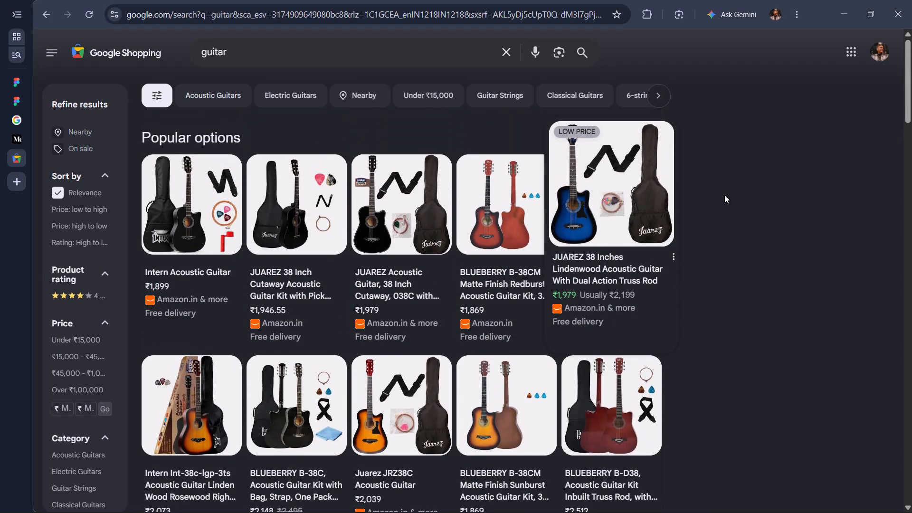
{"action": "left_click", "coordinate": [724, 195]}
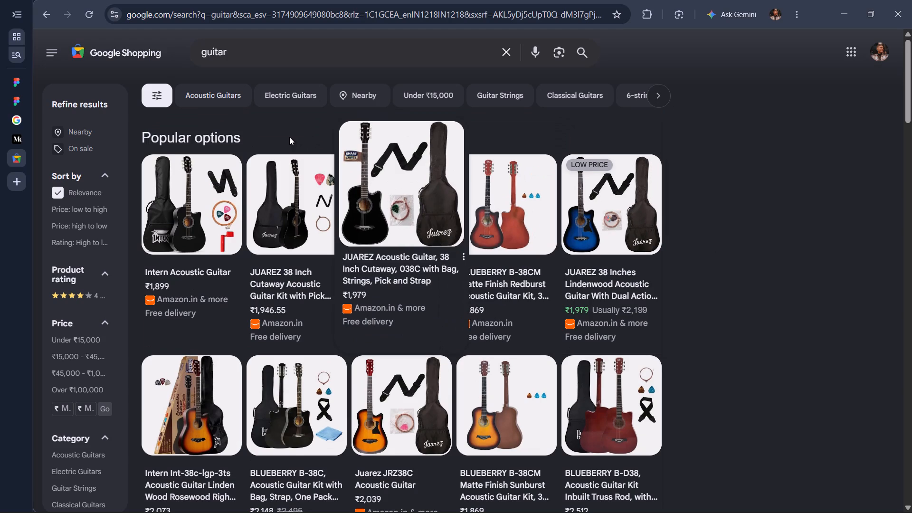
{"action": "left_click", "coordinate": [690, 370]}
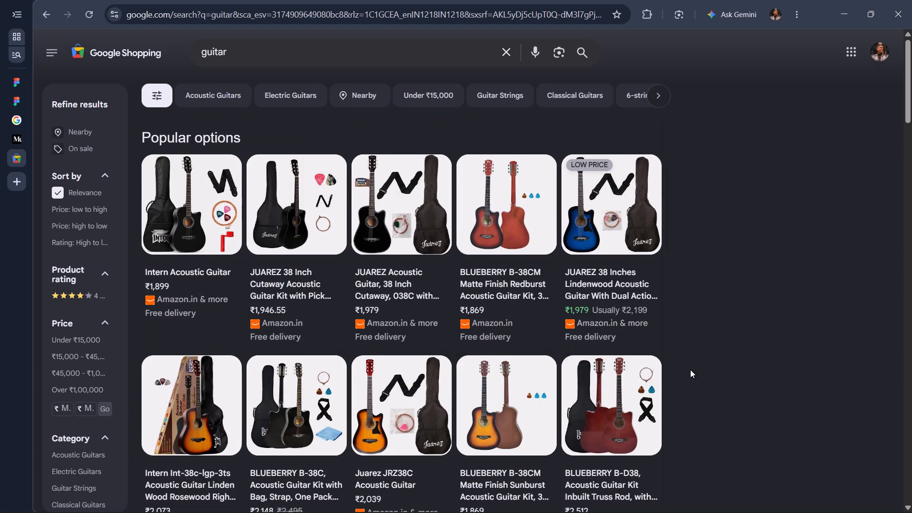
{"action": "scroll", "coordinate": [690, 370], "scroll_direction": "down", "scroll_amount": 6}
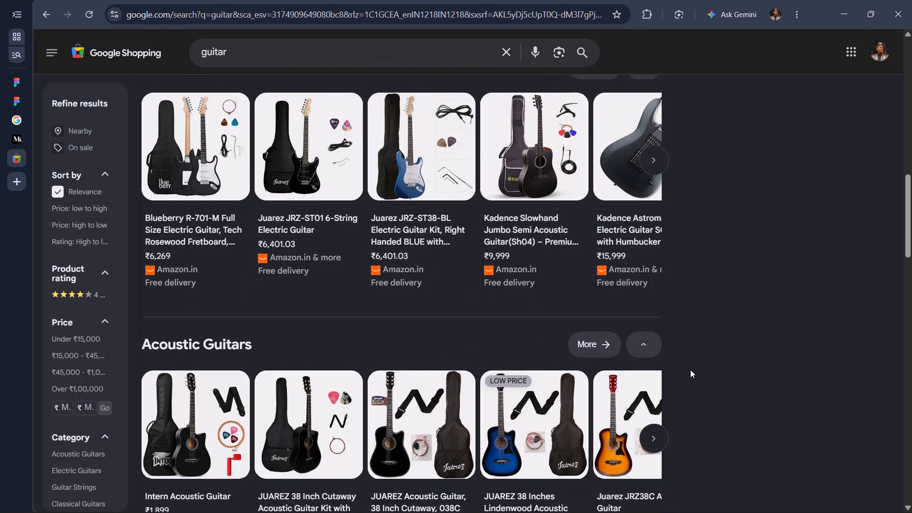
{"action": "scroll", "coordinate": [690, 370], "scroll_direction": "down", "scroll_amount": 3}
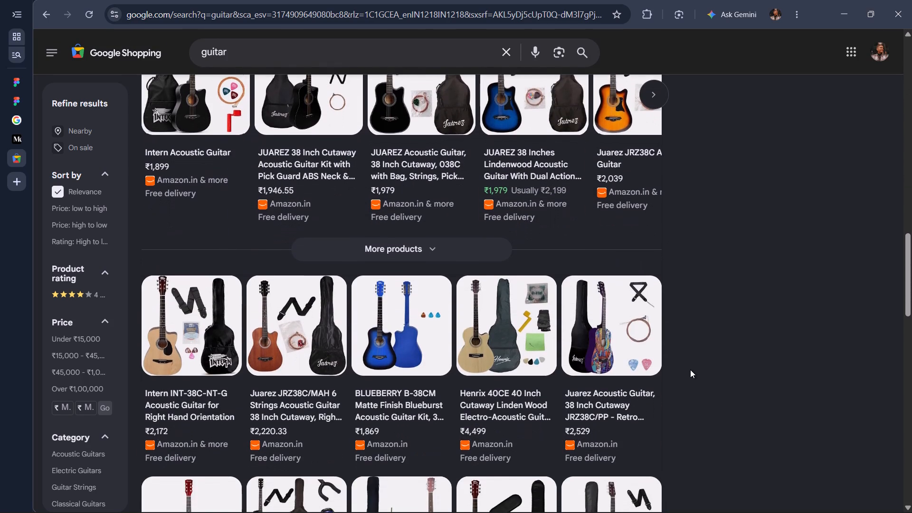
Browse the remaining guitar products below the Acoustic Guitars section, comparing models and prices, and return to the start of the listing.
{"action": "scroll", "coordinate": [690, 370], "scroll_direction": "down", "scroll_amount": 2}
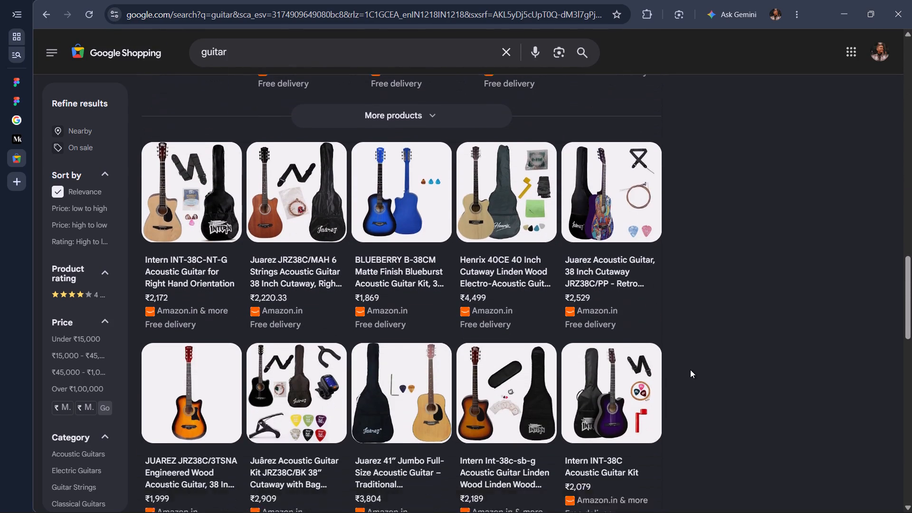
{"action": "scroll", "coordinate": [690, 370], "scroll_direction": "down", "scroll_amount": 3}
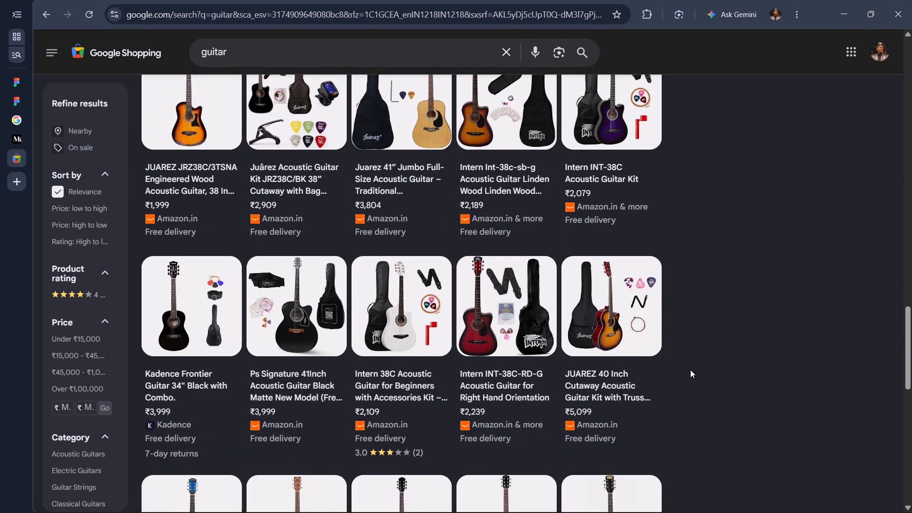
{"action": "scroll", "coordinate": [690, 370], "scroll_direction": "down", "scroll_amount": 2}
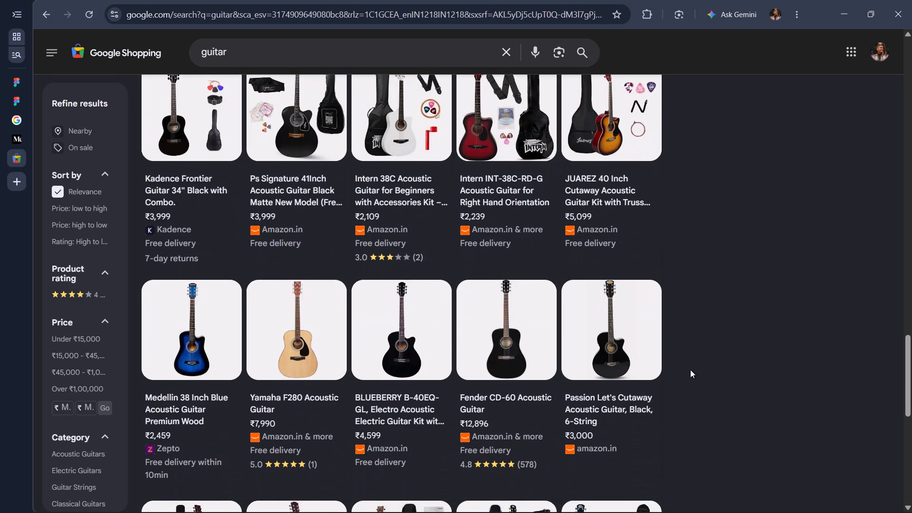
{"action": "scroll", "coordinate": [690, 370], "scroll_direction": "down", "scroll_amount": 3}
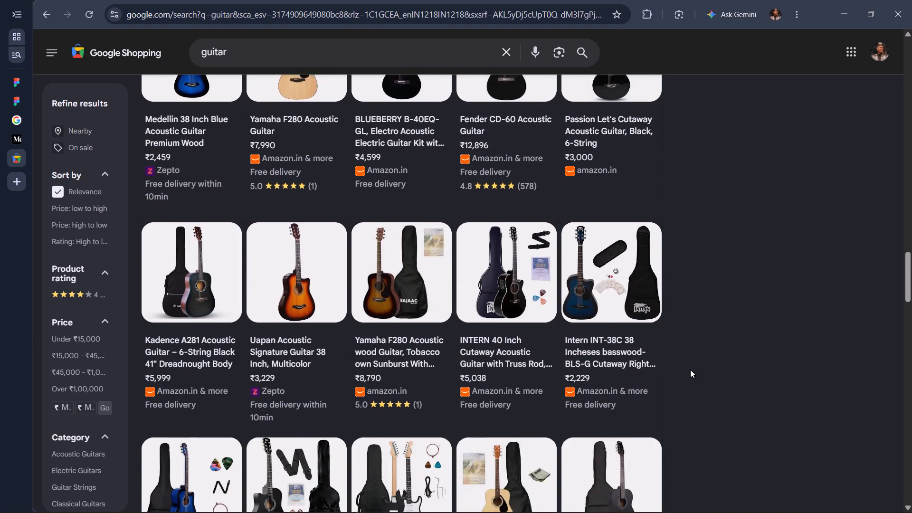
{"action": "scroll", "coordinate": [690, 370], "scroll_direction": "down", "scroll_amount": 1}
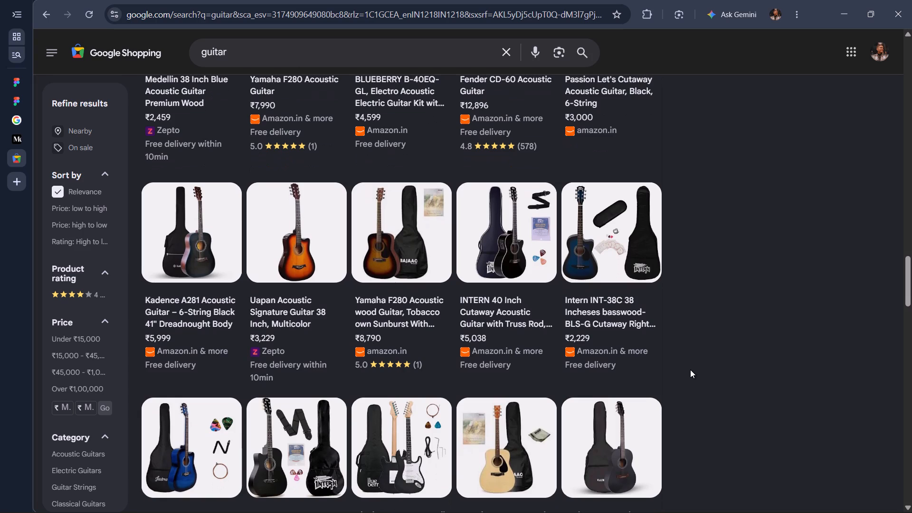
{"action": "scroll", "coordinate": [690, 370], "scroll_direction": "down", "scroll_amount": 1}
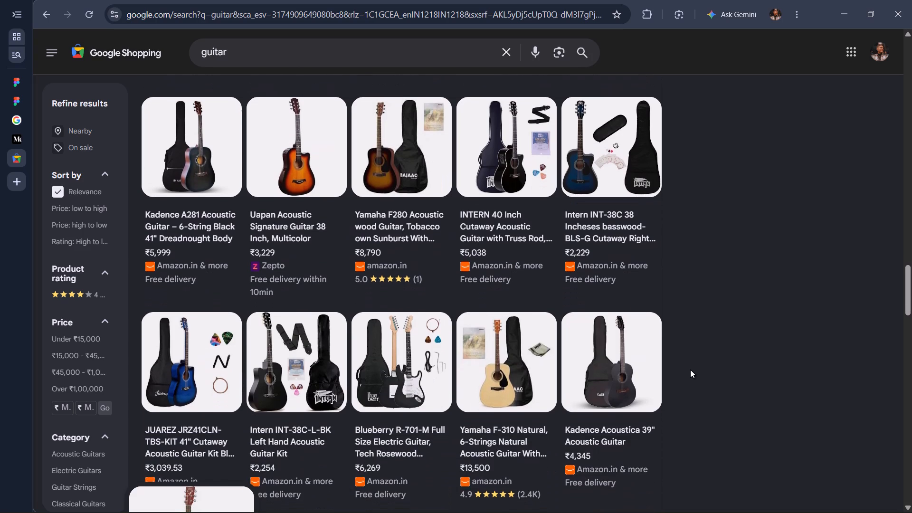
{"action": "scroll", "coordinate": [681, 348], "scroll_direction": "down", "scroll_amount": 2}
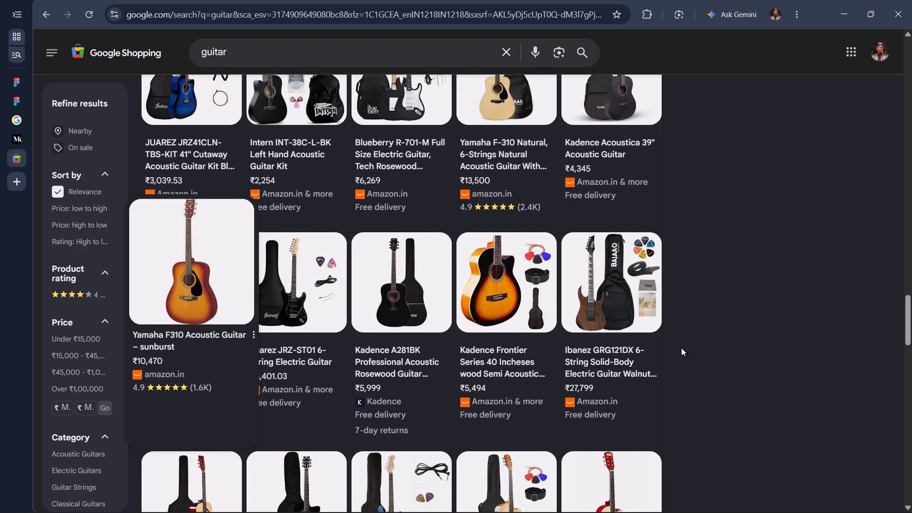
{"action": "scroll", "coordinate": [681, 348], "scroll_direction": "down", "scroll_amount": 1}
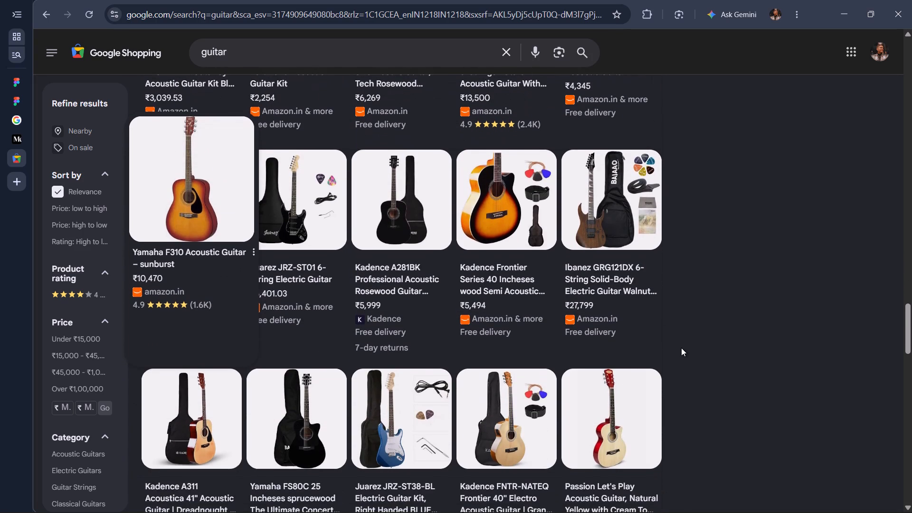
{"action": "scroll", "coordinate": [681, 348], "scroll_direction": "down", "scroll_amount": 2}
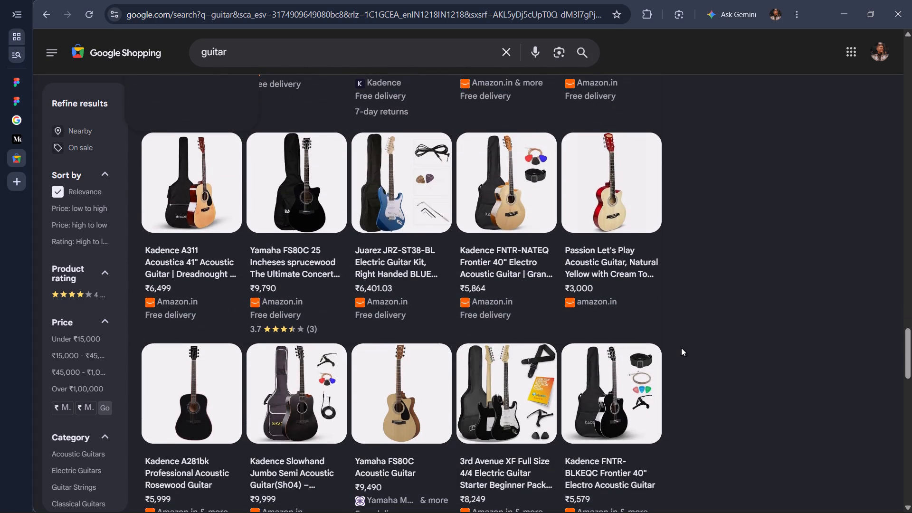
{"action": "scroll", "coordinate": [681, 348], "scroll_direction": "down", "scroll_amount": 2}
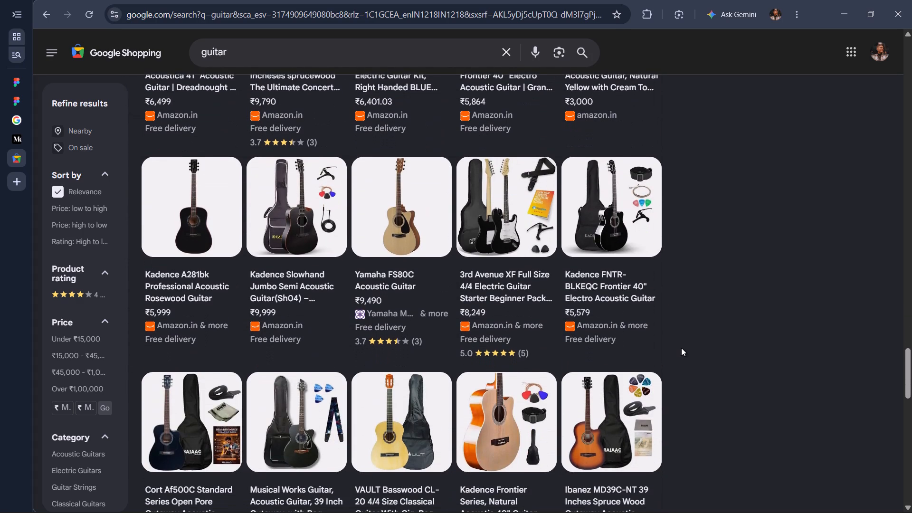
{"action": "scroll", "coordinate": [681, 348], "scroll_direction": "down", "scroll_amount": 3}
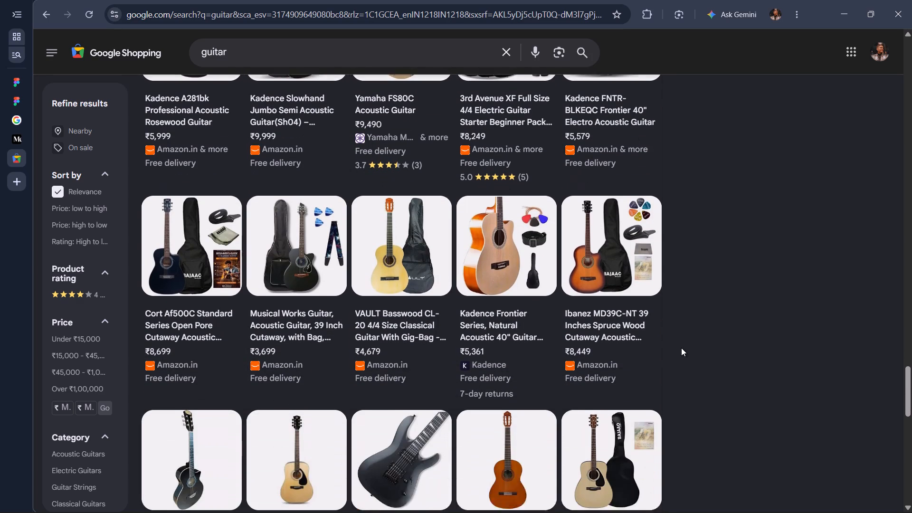
{"action": "scroll", "coordinate": [681, 348], "scroll_direction": "down", "scroll_amount": 2}
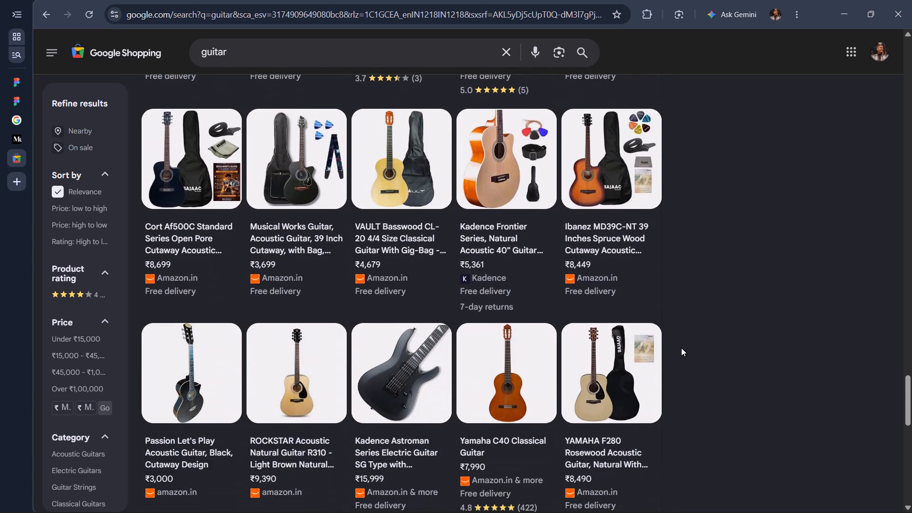
{"action": "scroll", "coordinate": [681, 348], "scroll_direction": "up", "scroll_amount": 2}
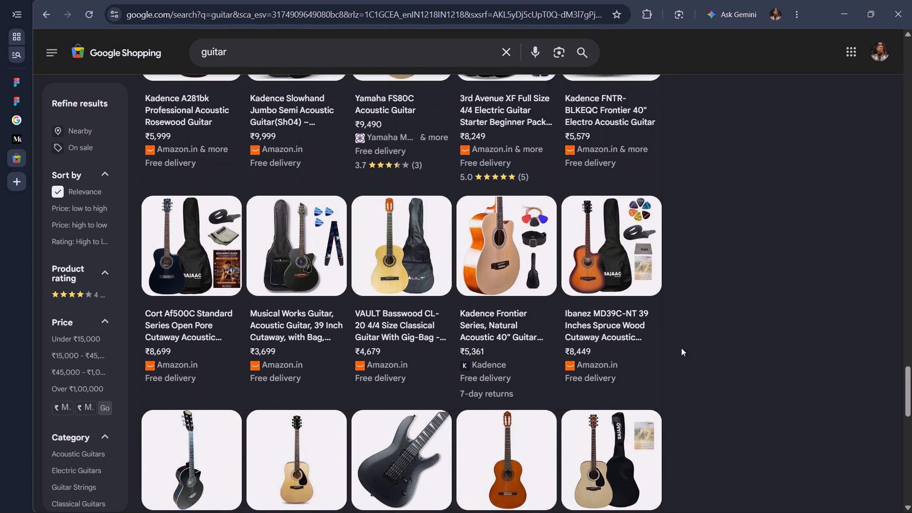
{"action": "scroll", "coordinate": [681, 348], "scroll_direction": "up", "scroll_amount": 15}
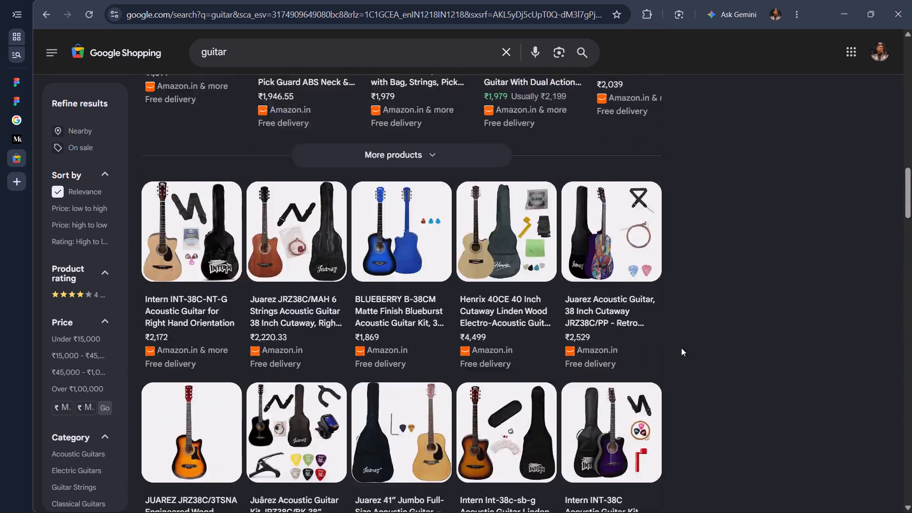
{"action": "scroll", "coordinate": [681, 348], "scroll_direction": "up", "scroll_amount": 4}
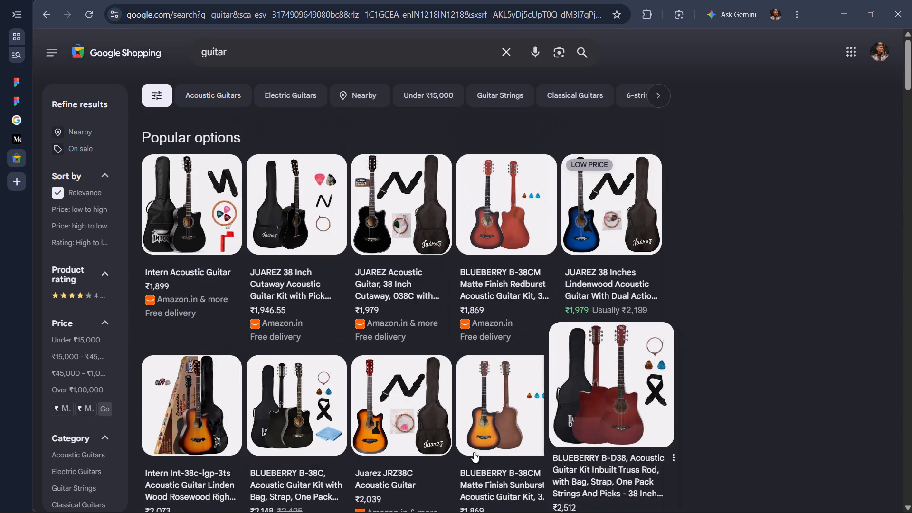
Return to the Medium article on Netflix task flow and re-examine the active-subscriber user flow diagram.
{"action": "left_click", "coordinate": [17, 142]}
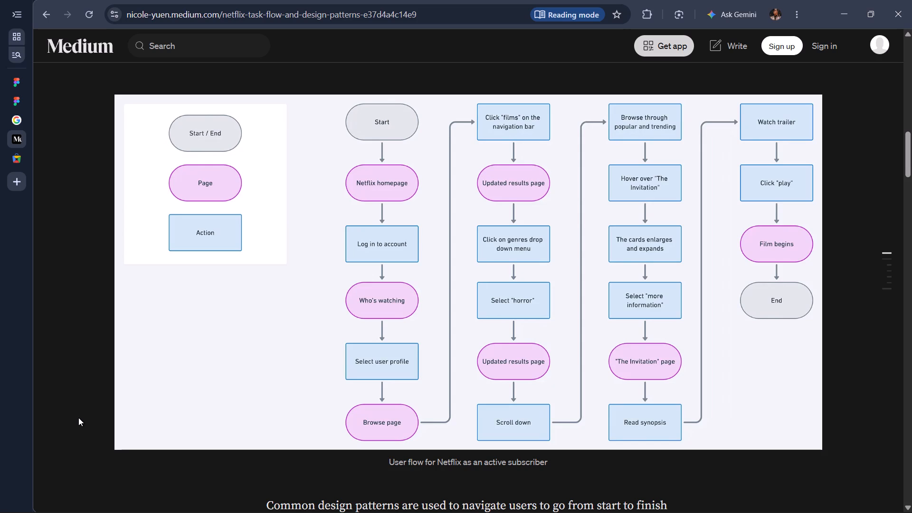
{"action": "left_click", "coordinate": [78, 418]}
{"action": "scroll", "coordinate": [227, 346], "scroll_direction": "up", "scroll_amount": 4}
{"action": "scroll", "coordinate": [227, 346], "scroll_direction": "down", "scroll_amount": 3}
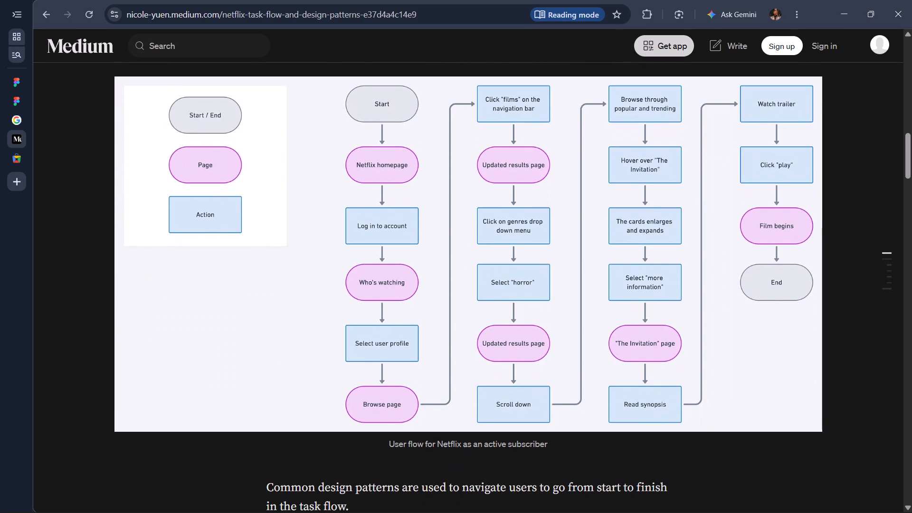
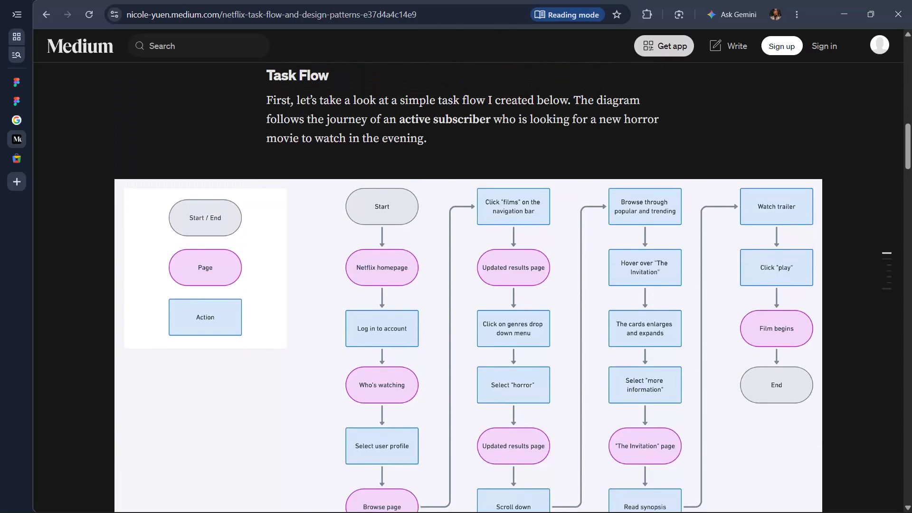
Review the Medium article's active-subscriber task flow diagram again and read on through its navigation and Search design pattern sections.
{"action": "scroll", "coordinate": [227, 346], "scroll_direction": "up", "scroll_amount": 6}
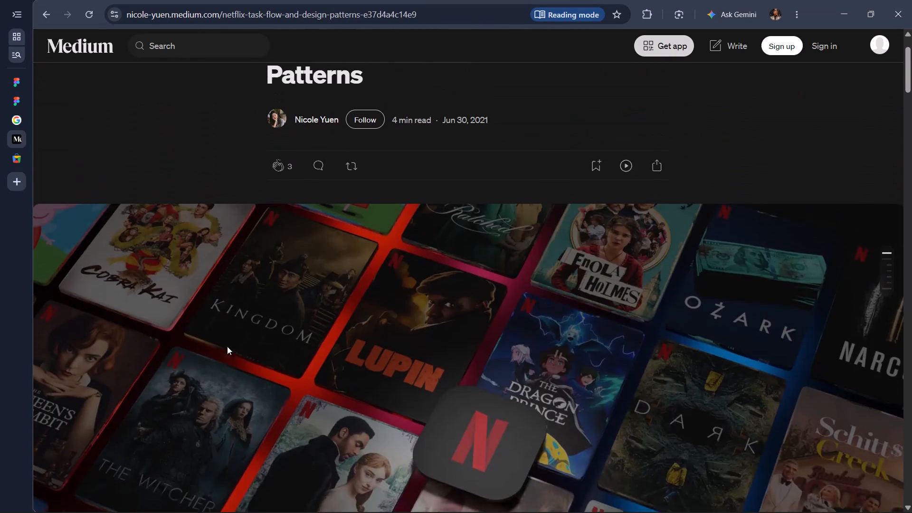
{"action": "scroll", "coordinate": [227, 346], "scroll_direction": "down", "scroll_amount": 9}
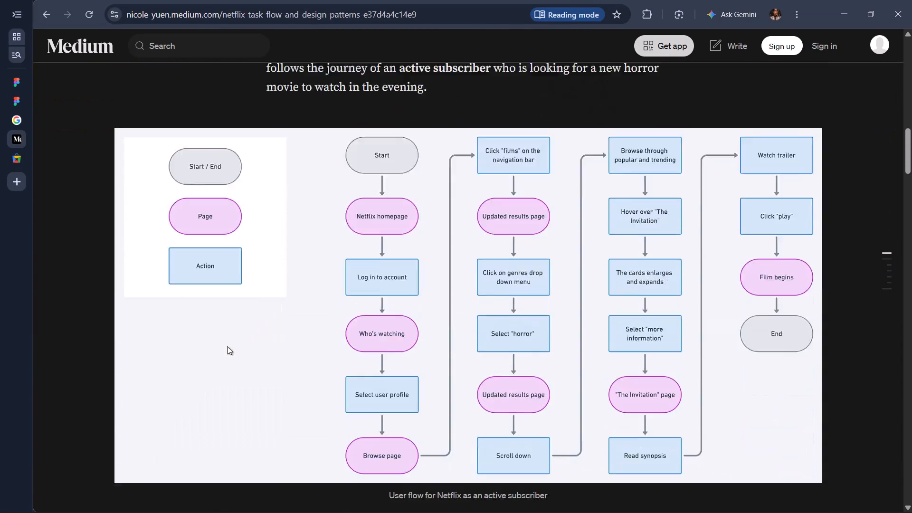
{"action": "scroll", "coordinate": [227, 346], "scroll_direction": "down", "scroll_amount": 3}
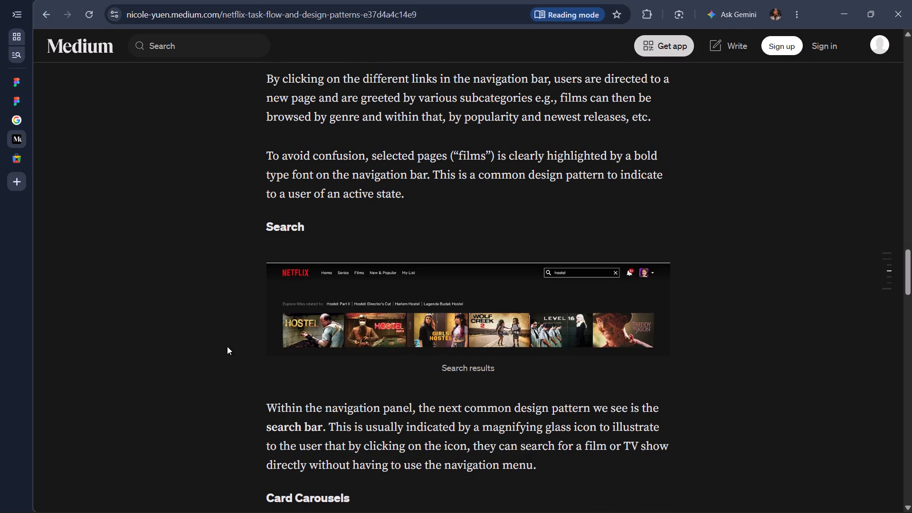
Go back to the Google results, open Pinterest's Netflix Data Flow Diagram pin, and look over the diagram and related pins.
{"action": "scroll", "coordinate": [227, 346], "scroll_direction": "right", "scroll_amount": 7}
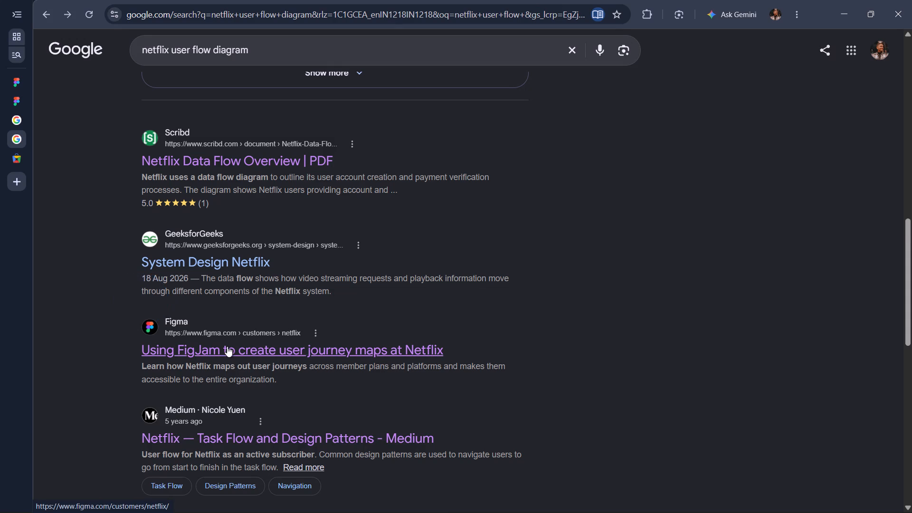
{"action": "scroll", "coordinate": [182, 353], "scroll_direction": "down", "scroll_amount": 5}
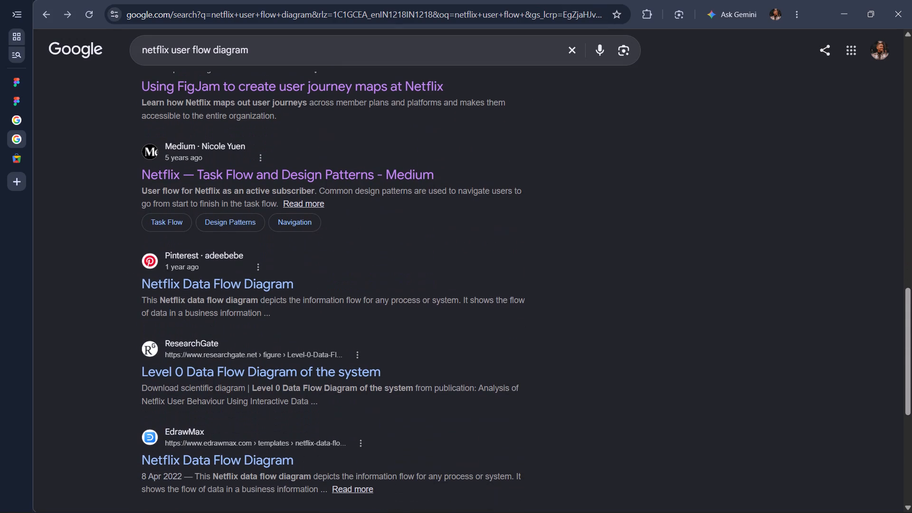
{"action": "scroll", "coordinate": [218, 141], "scroll_direction": "down", "scroll_amount": 1}
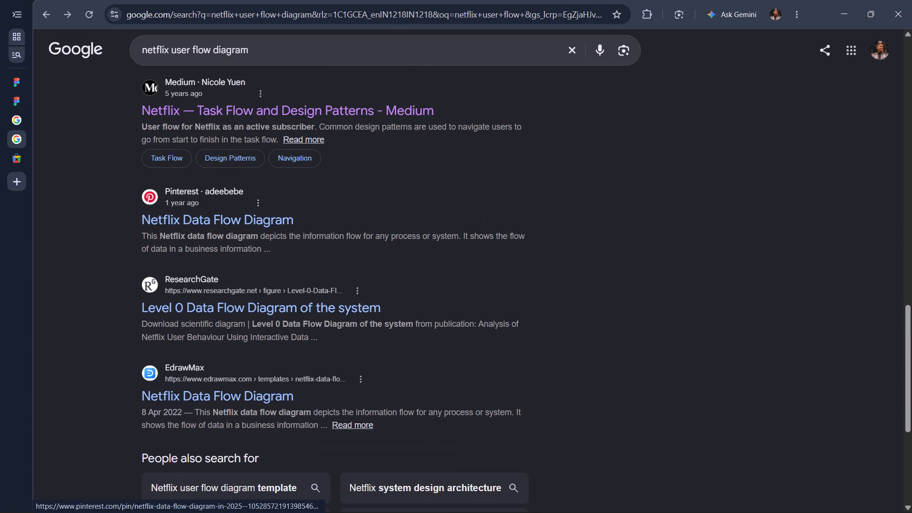
{"action": "left_click", "coordinate": [214, 220]}
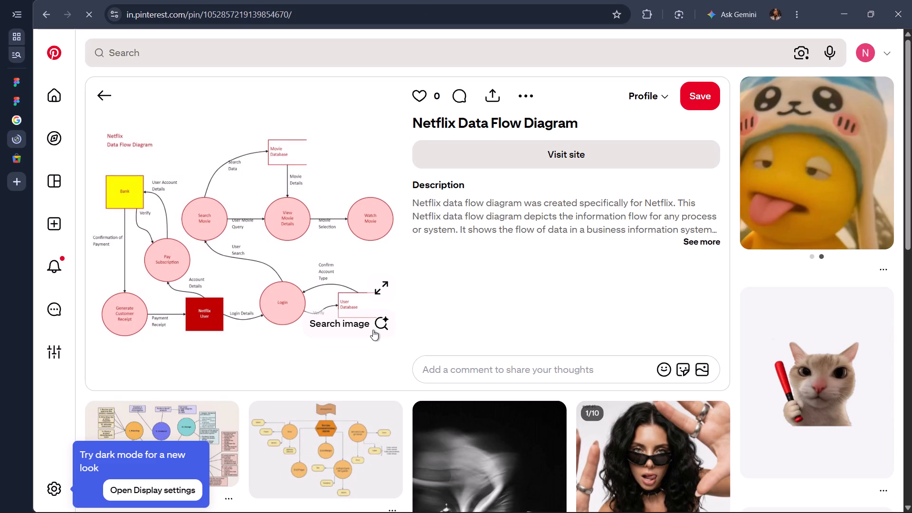
{"action": "scroll", "coordinate": [373, 330], "scroll_direction": "down", "scroll_amount": 3}
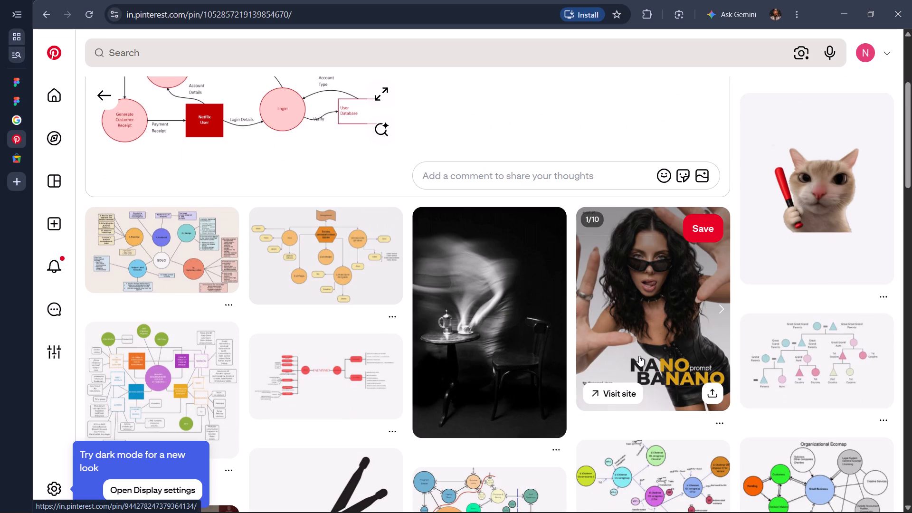
Browse through the images in the Nano Banano prompt carousel pin among the related pins.
{"action": "left_click", "coordinate": [721, 307]}
{"action": "left_click", "coordinate": [721, 307]}
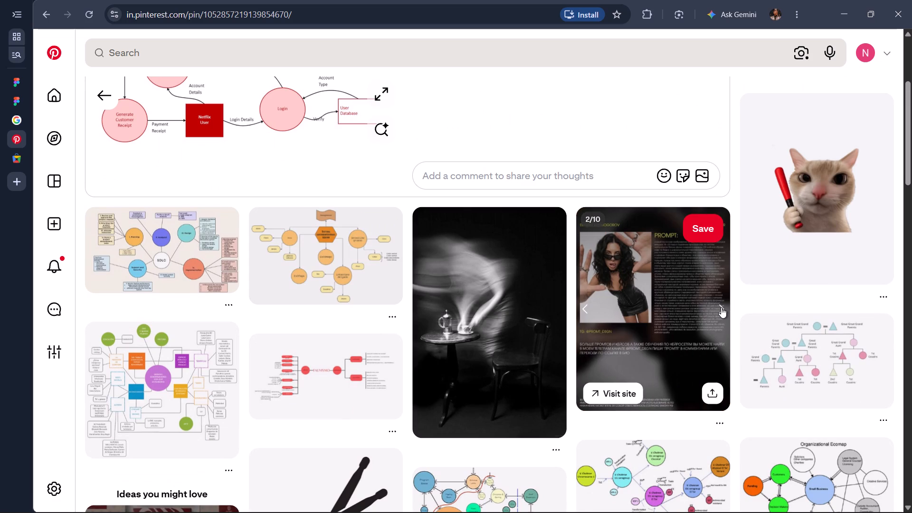
{"action": "left_click", "coordinate": [721, 307]}
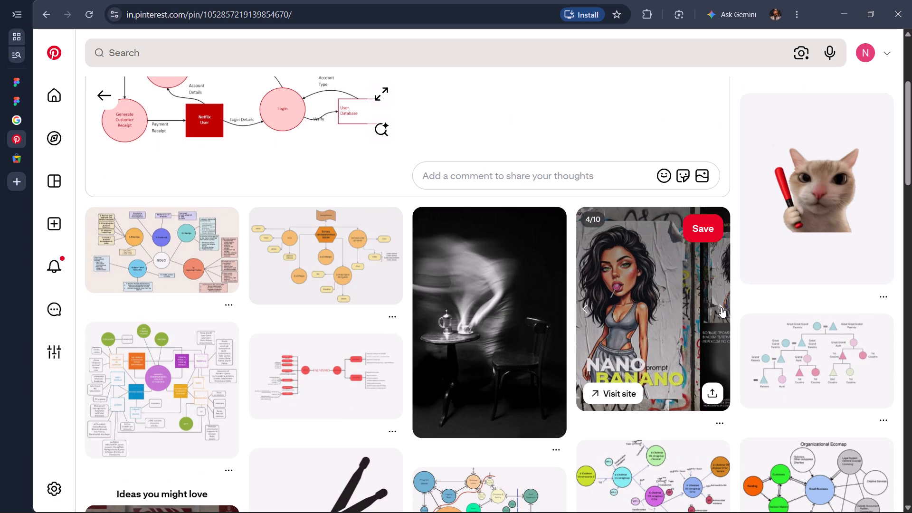
{"action": "left_click", "coordinate": [721, 307]}
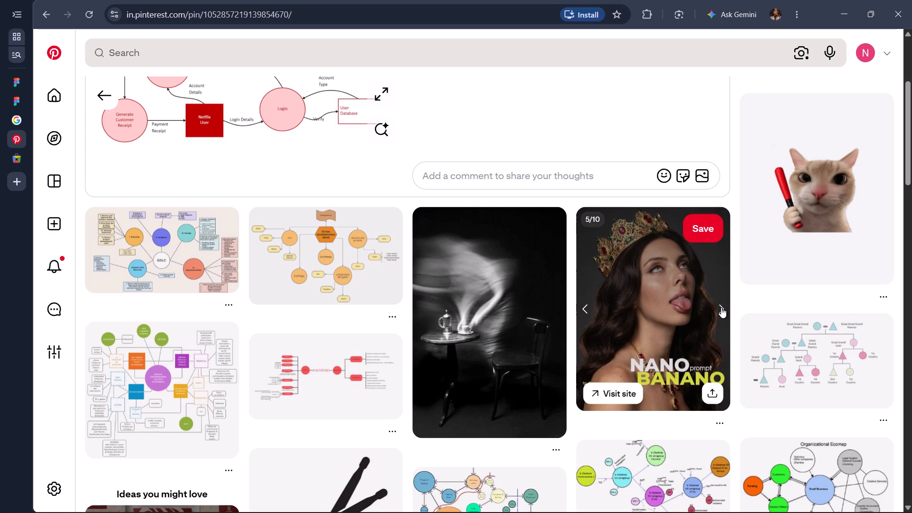
{"action": "left_click", "coordinate": [721, 307]}
{"action": "left_click", "coordinate": [721, 307]}
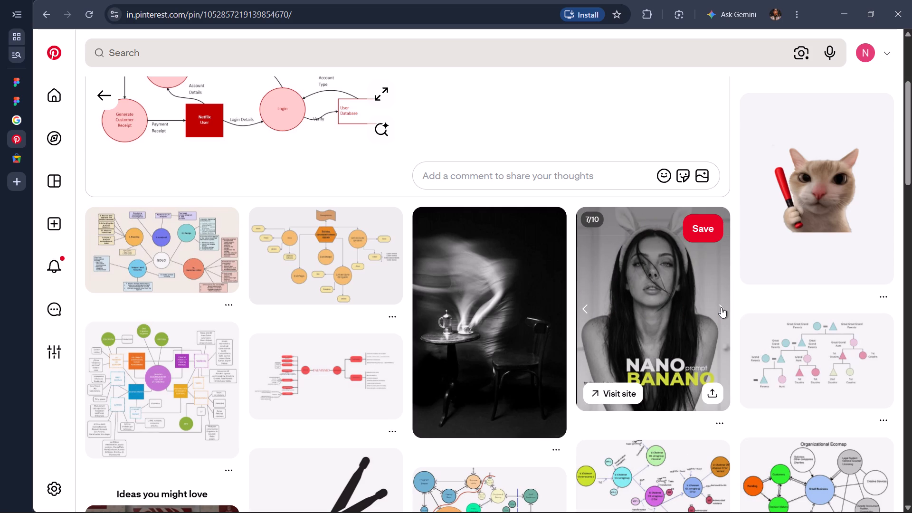
{"action": "left_click", "coordinate": [721, 307]}
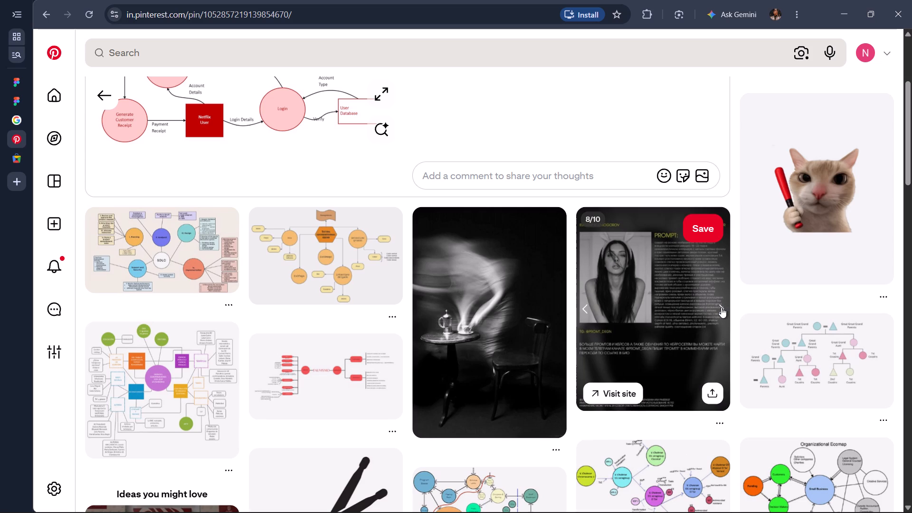
{"action": "left_click", "coordinate": [721, 307]}
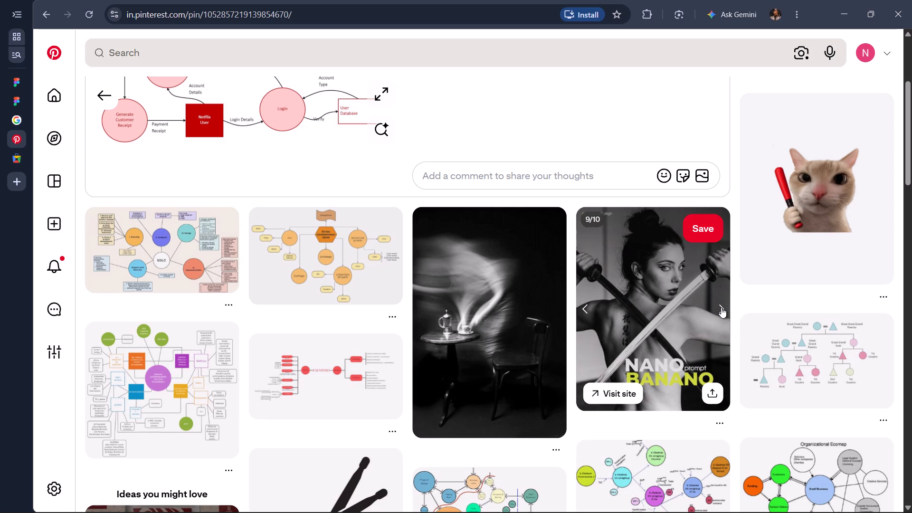
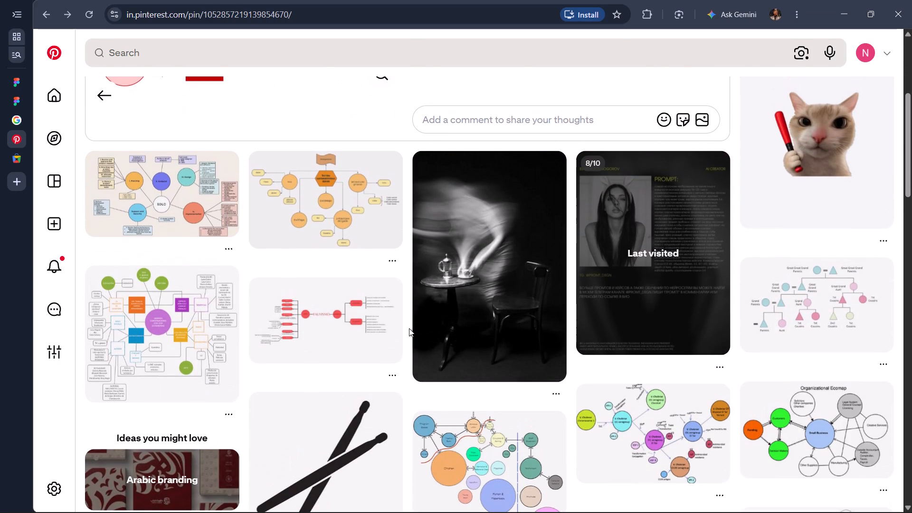
Go back to the Google results, open EdrawMax's Netflix Data Flow Diagram template, and examine the enlarged diagram.
{"action": "scroll", "coordinate": [409, 328], "scroll_direction": "right", "scroll_amount": 5}
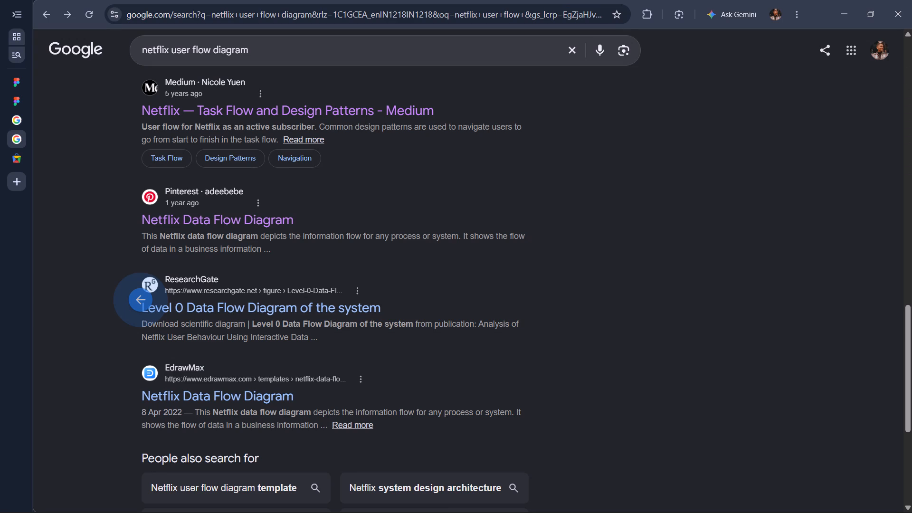
{"action": "scroll", "coordinate": [325, 320], "scroll_direction": "down", "scroll_amount": 1}
{"action": "left_click", "coordinate": [258, 341]}
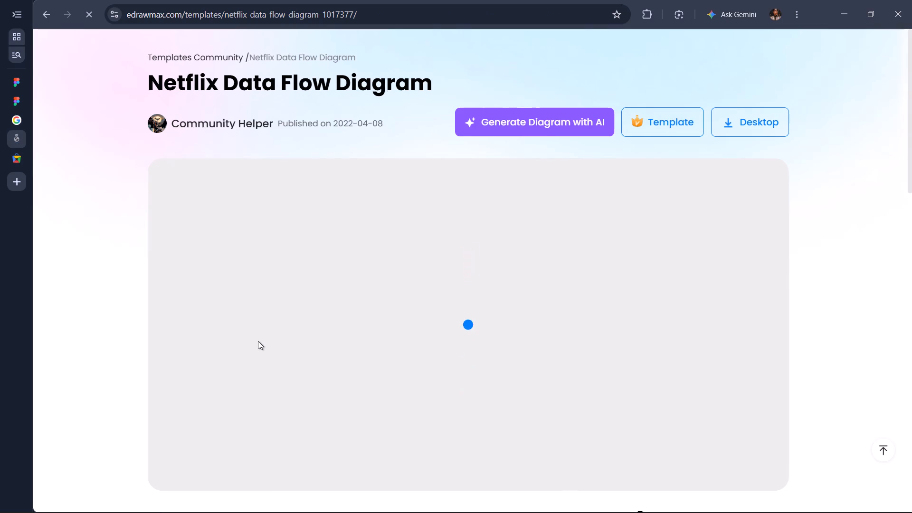
{"action": "scroll", "coordinate": [181, 348], "scroll_direction": "down", "scroll_amount": 1}
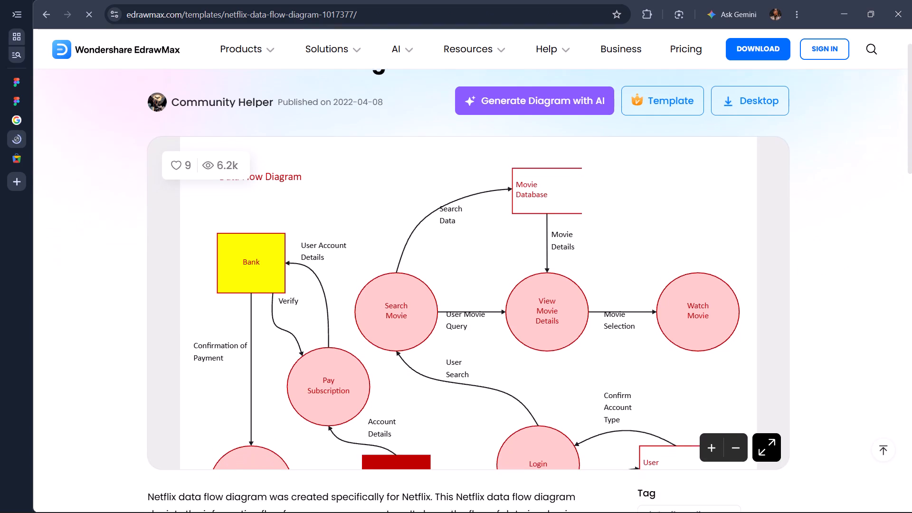
{"action": "scroll", "coordinate": [181, 348], "scroll_direction": "down", "scroll_amount": 1}
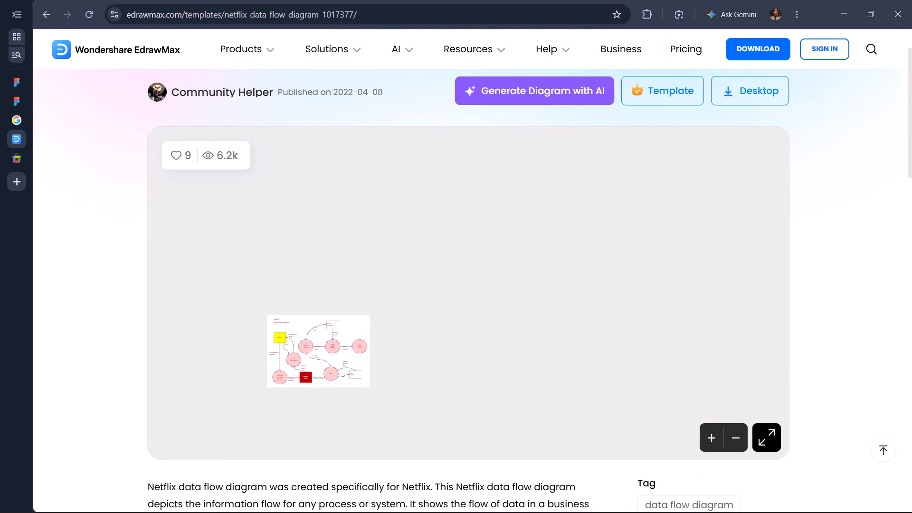
{"action": "left_click", "coordinate": [707, 436]}
{"action": "double_click", "coordinate": [707, 436]}
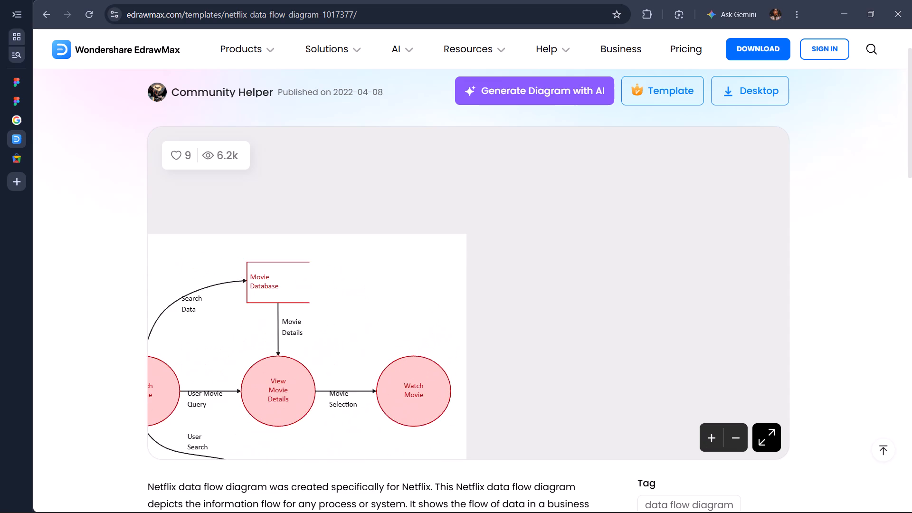
{"action": "left_click_drag", "start_coordinate": [556, 427], "coordinate": [742, 271]}
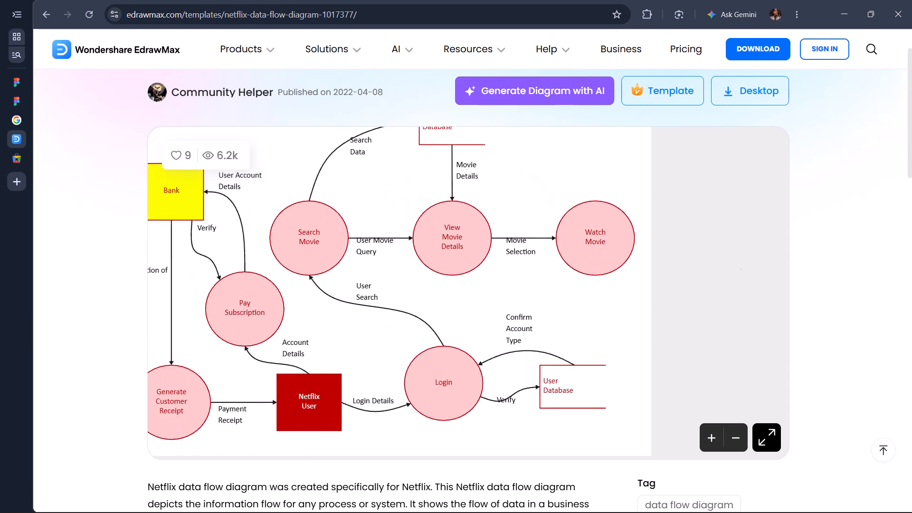
{"action": "left_click_drag", "start_coordinate": [742, 271], "coordinate": [768, 289]}
{"action": "left_click_drag", "start_coordinate": [488, 395], "coordinate": [506, 371]}
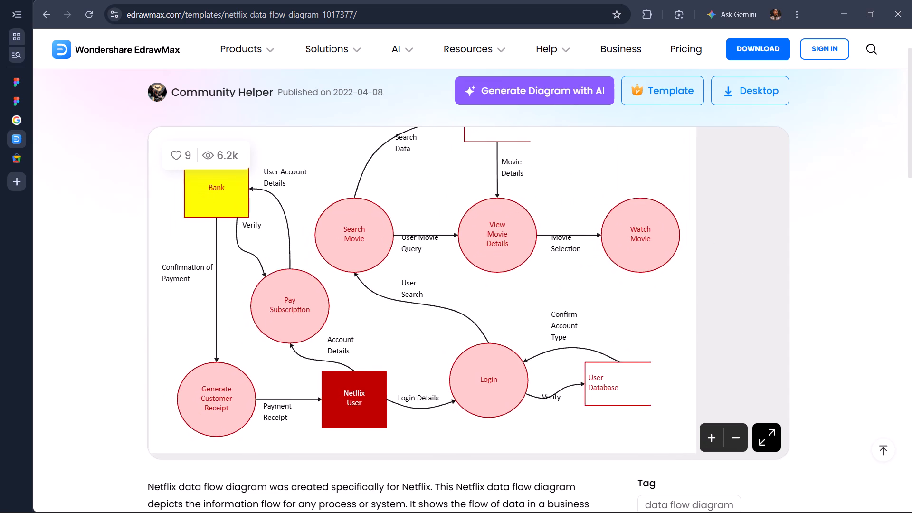
{"action": "left_click_drag", "start_coordinate": [506, 371], "coordinate": [527, 383]}
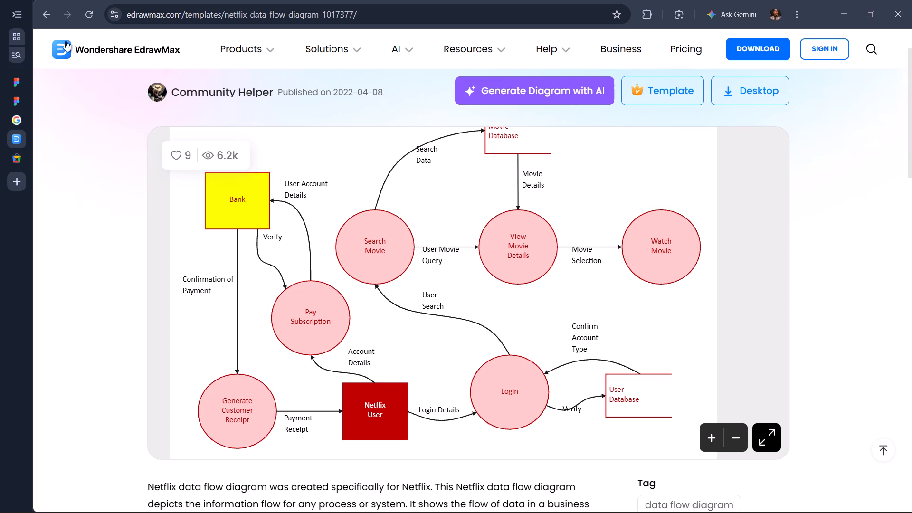
Return to the Google results, run the related search "Netflix user flow diagram example", and show its image results.
{"action": "left_click", "coordinate": [47, 17]}
{"action": "left_click", "coordinate": [51, 16]}
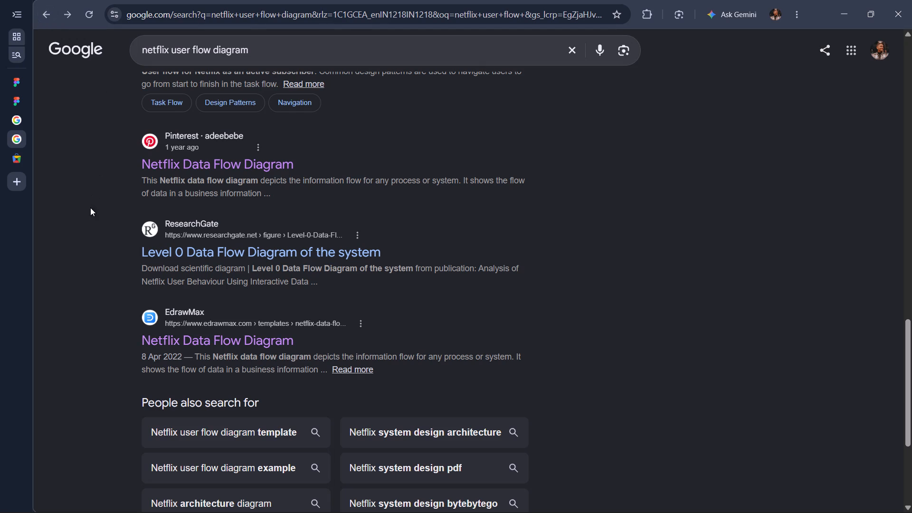
{"action": "scroll", "coordinate": [103, 263], "scroll_direction": "down", "scroll_amount": 4}
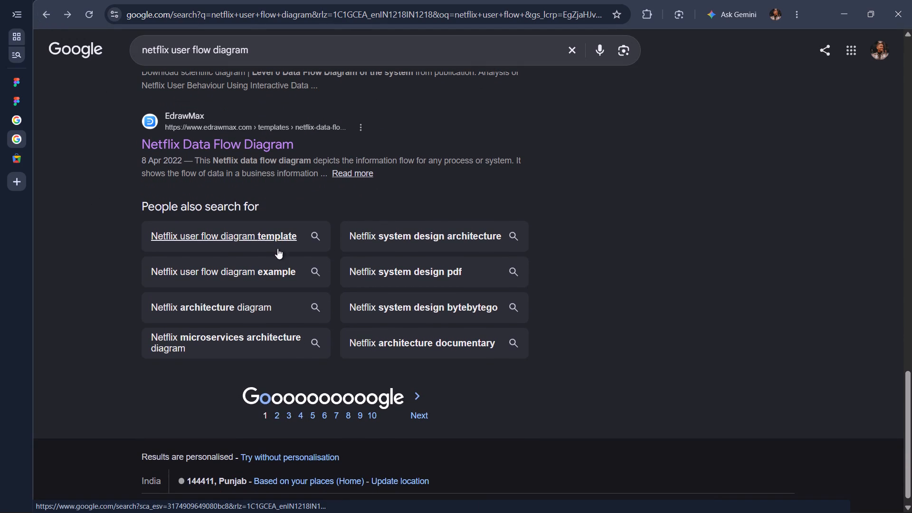
{"action": "left_click", "coordinate": [271, 270]}
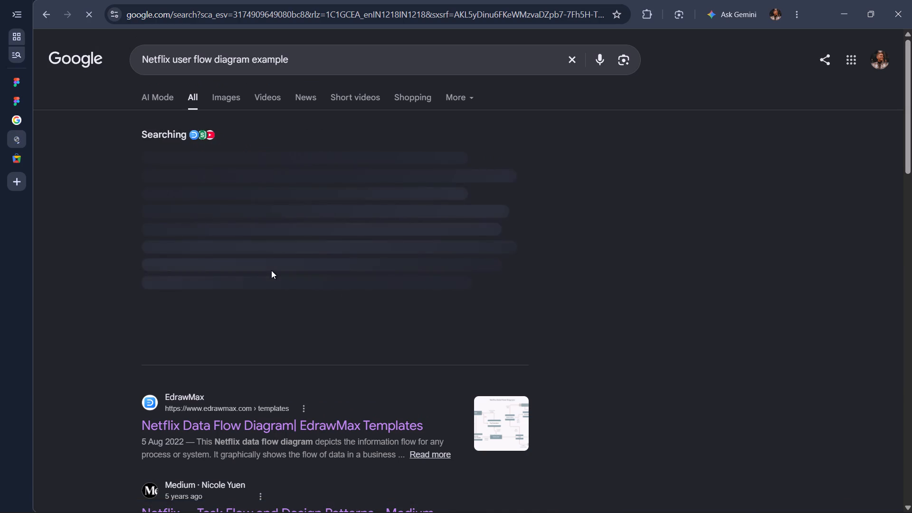
{"action": "left_click", "coordinate": [228, 102]}
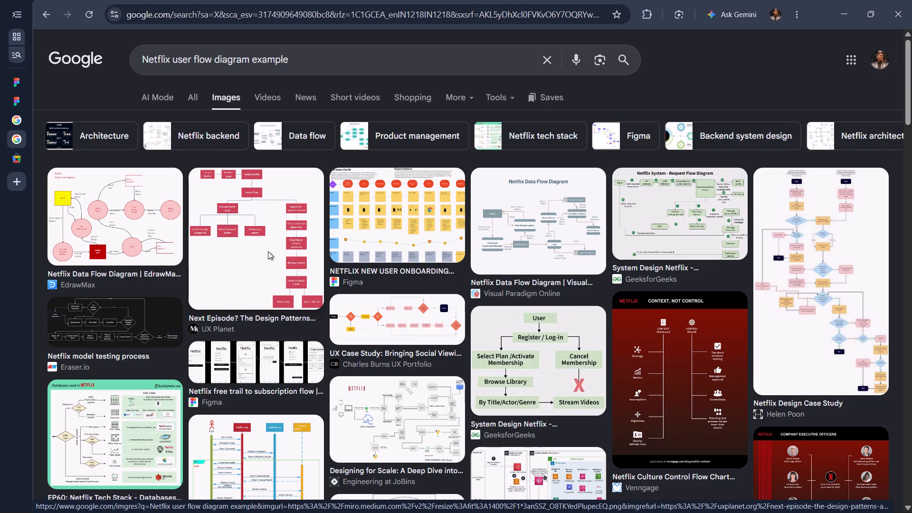
Preview the UX Planet "Next Episode?" Netflix flow diagram and read it enlarged down to its last branches.
{"action": "left_click", "coordinate": [268, 251]}
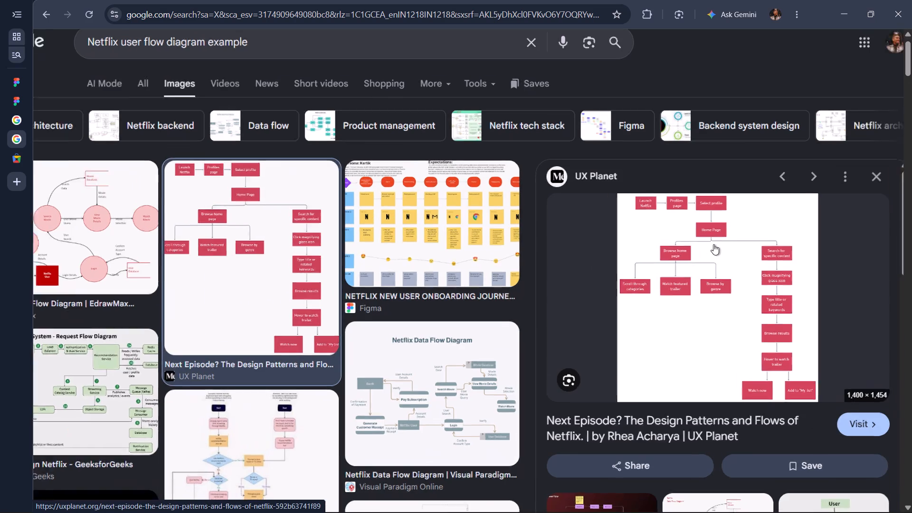
{"action": "scroll", "coordinate": [713, 244], "scroll_direction": "left", "scroll_amount": 1}
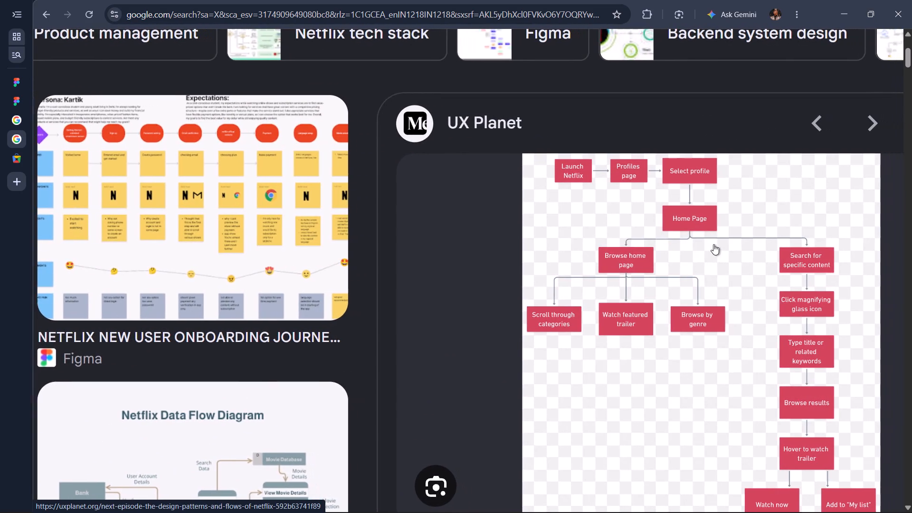
{"action": "scroll", "coordinate": [713, 244], "scroll_direction": "left", "scroll_amount": 1}
{"action": "scroll", "coordinate": [713, 244], "scroll_direction": "down", "scroll_amount": 1}
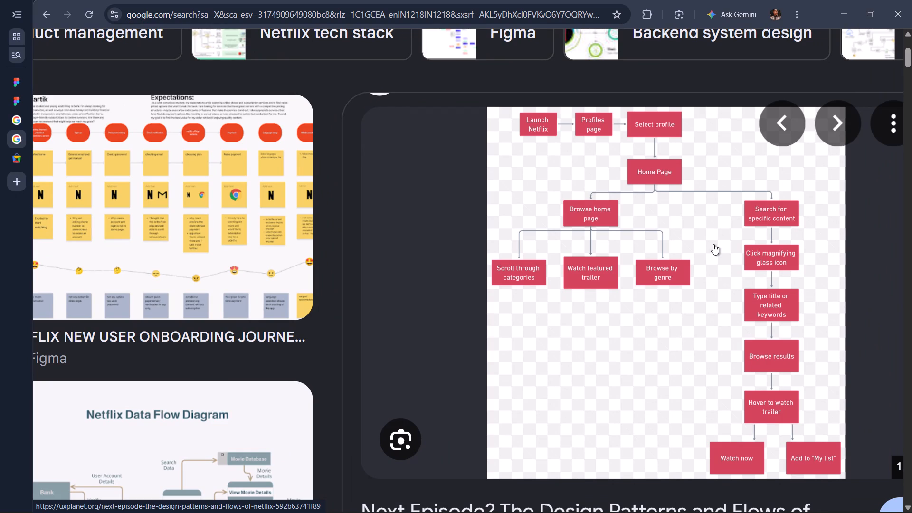
{"action": "scroll", "coordinate": [713, 244], "scroll_direction": "down", "scroll_amount": 1}
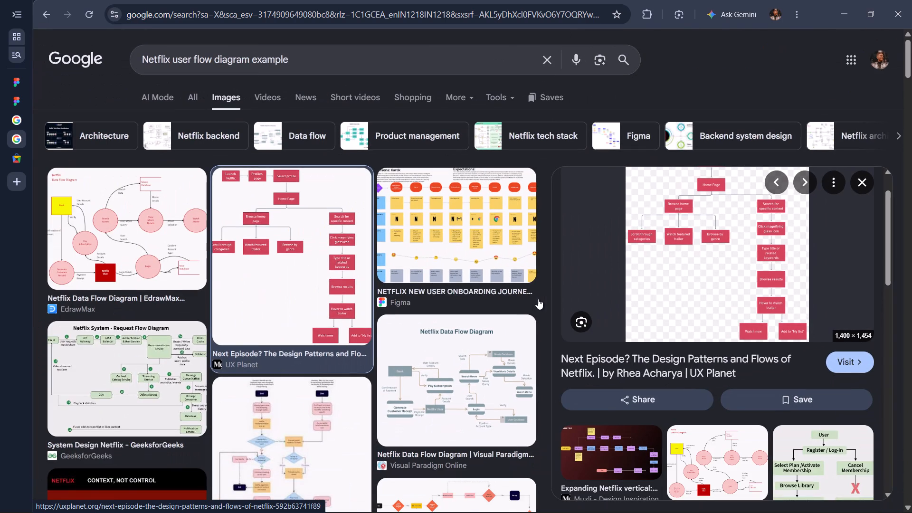
Compare other Netflix image results: the GeeksforGeeks request flow, Visual Paradigm data flow, Netflix Design Case Study flowchart, and ByteByteGo databases diagram.
{"action": "left_click", "coordinate": [180, 373]}
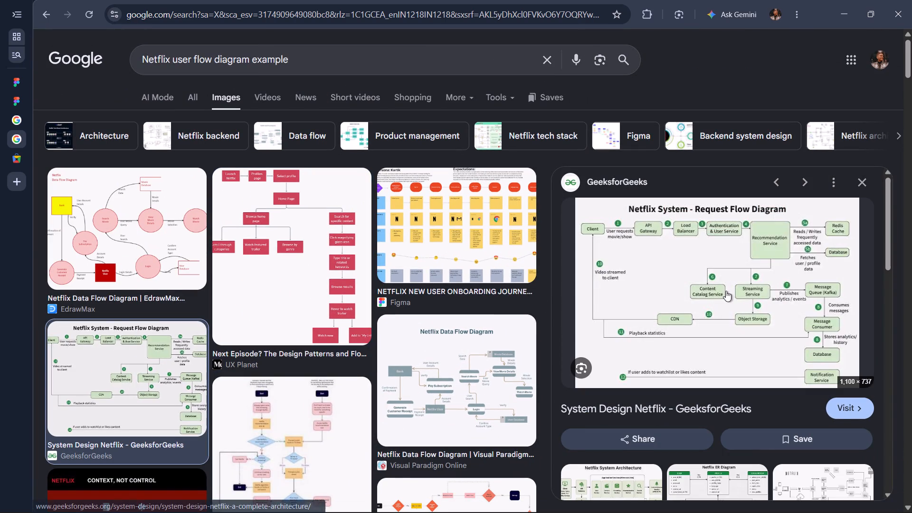
{"action": "left_click", "coordinate": [436, 389]}
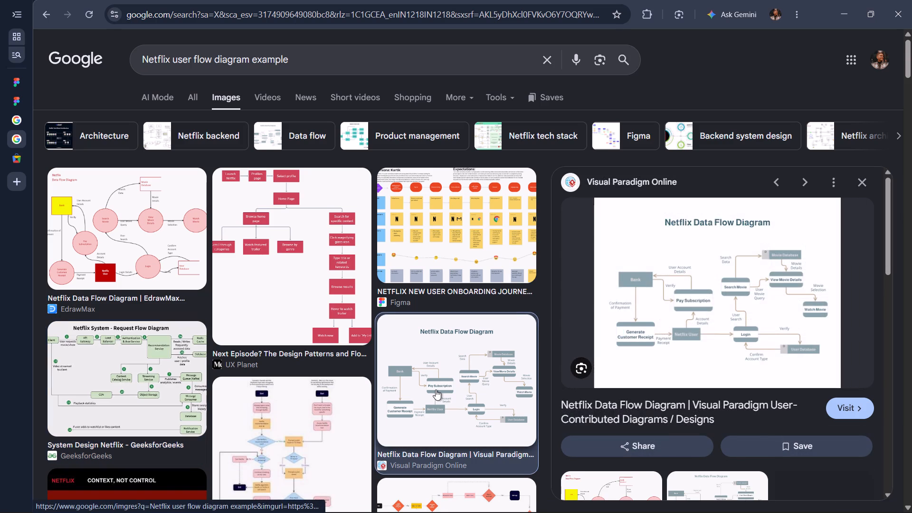
{"action": "left_click", "coordinate": [313, 418]}
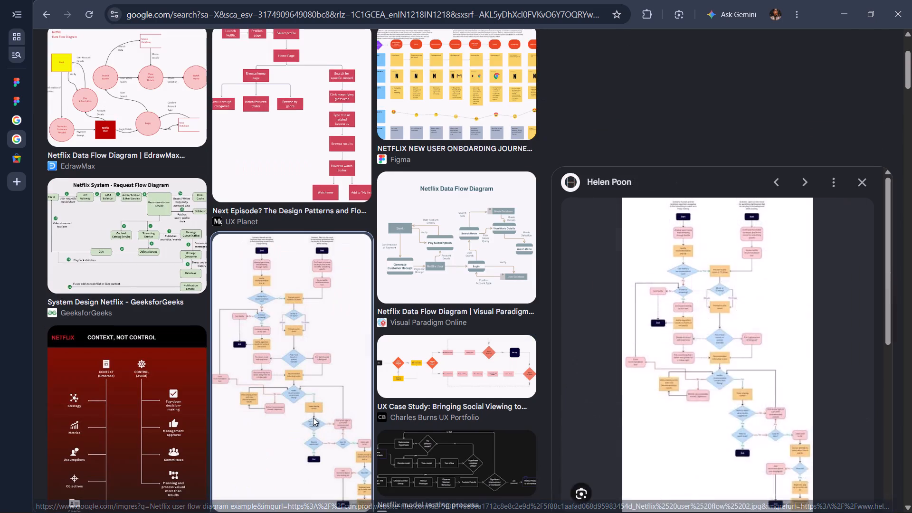
{"action": "scroll", "coordinate": [313, 418], "scroll_direction": "down", "scroll_amount": 3}
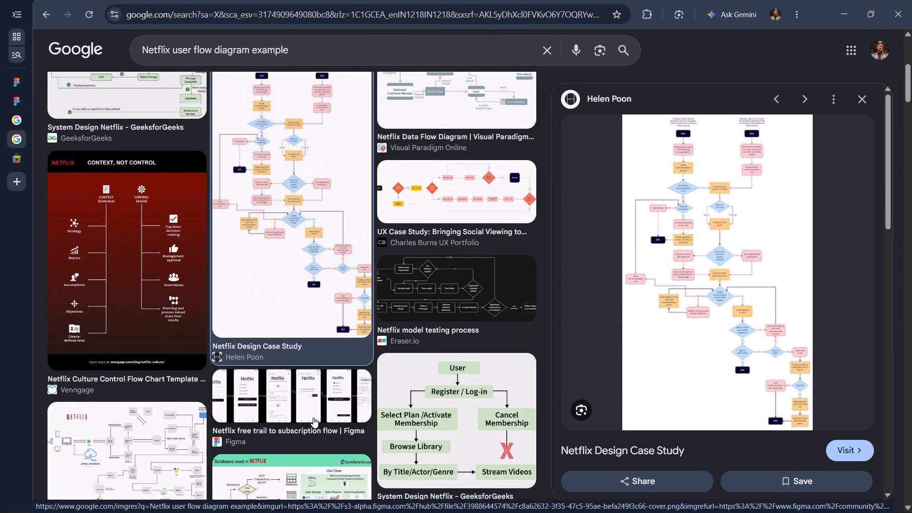
{"action": "scroll", "coordinate": [257, 405], "scroll_direction": "down", "scroll_amount": 1}
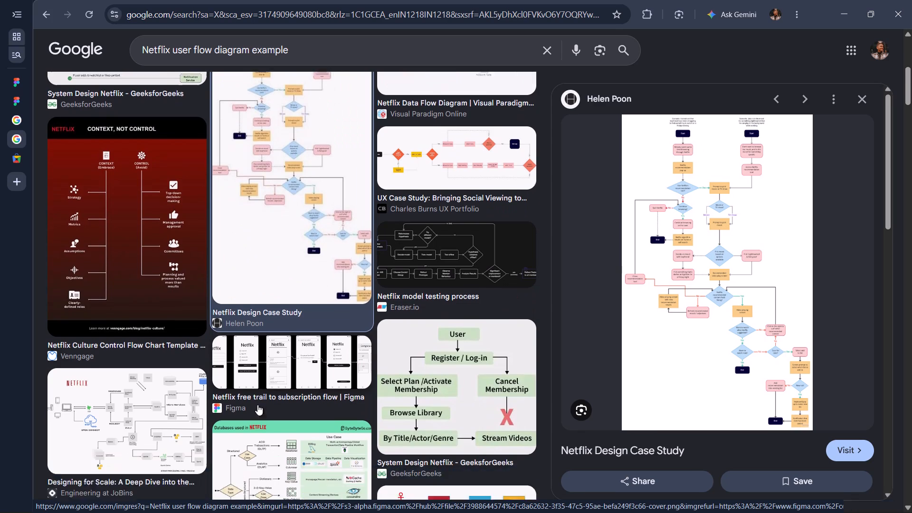
{"action": "scroll", "coordinate": [257, 405], "scroll_direction": "down", "scroll_amount": 1}
{"action": "left_click", "coordinate": [257, 405]}
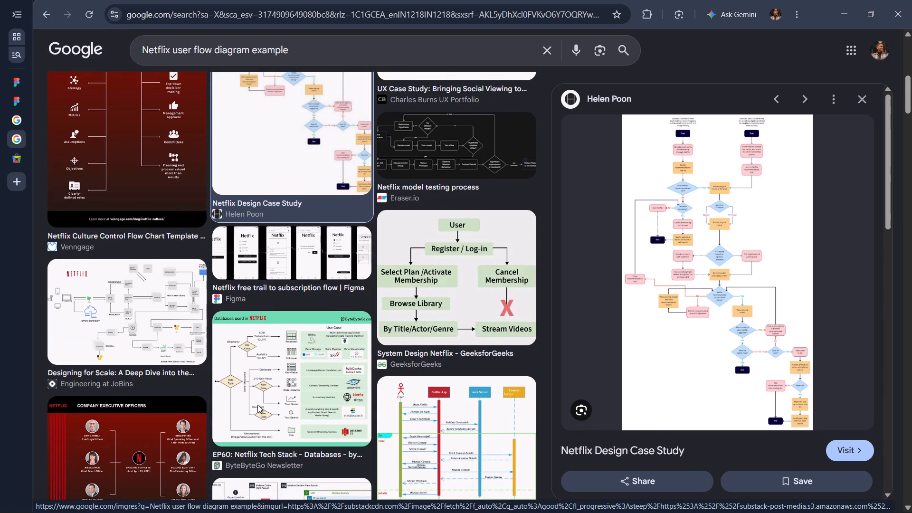
{"action": "scroll", "coordinate": [435, 316], "scroll_direction": "up", "scroll_amount": 4}
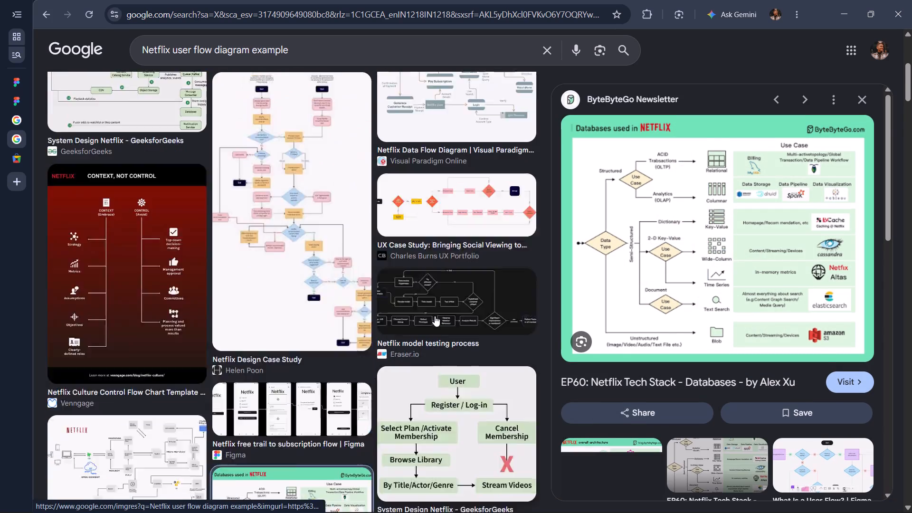
Reopen the UX Planet Netflix flow diagram preview and enlarge it for reading.
{"action": "left_click", "coordinate": [363, 246]}
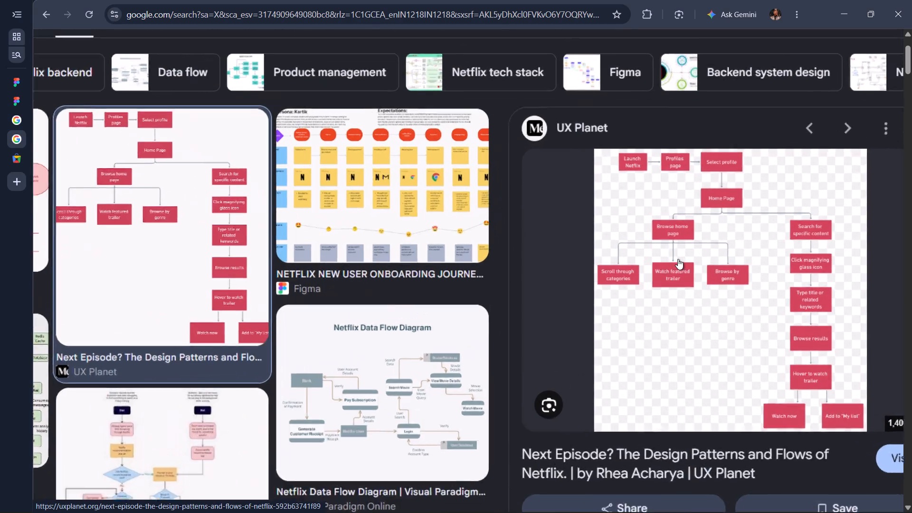
{"action": "scroll", "coordinate": [678, 259], "scroll_direction": "left", "scroll_amount": 4}
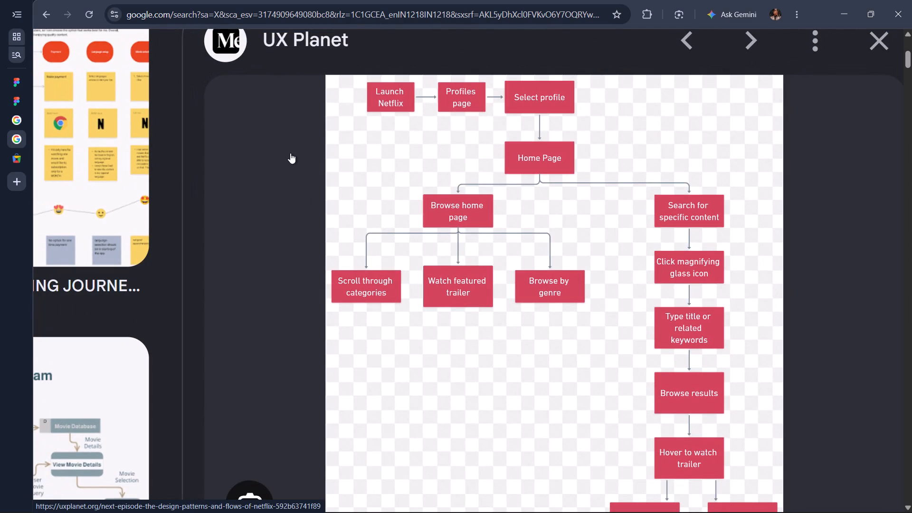
Check the open Figma tabs, then close the spare Google tab and the guitar Google Shopping tab.
{"action": "left_click", "coordinate": [19, 98]}
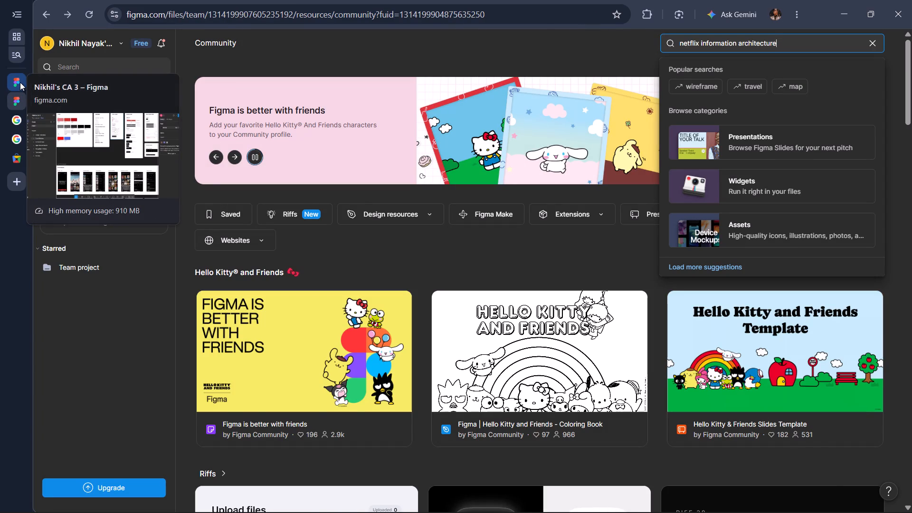
{"action": "left_click", "coordinate": [20, 82]}
{"action": "left_click", "coordinate": [15, 102]}
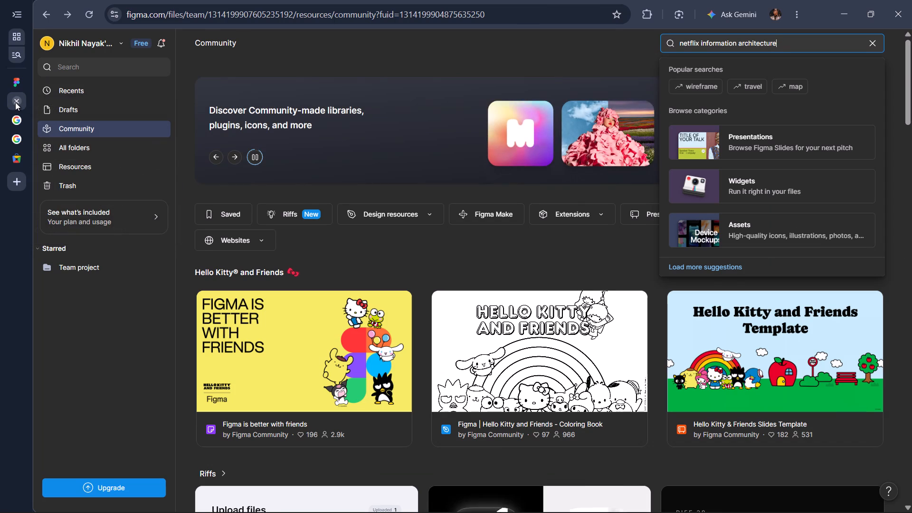
{"action": "left_click", "coordinate": [24, 86]}
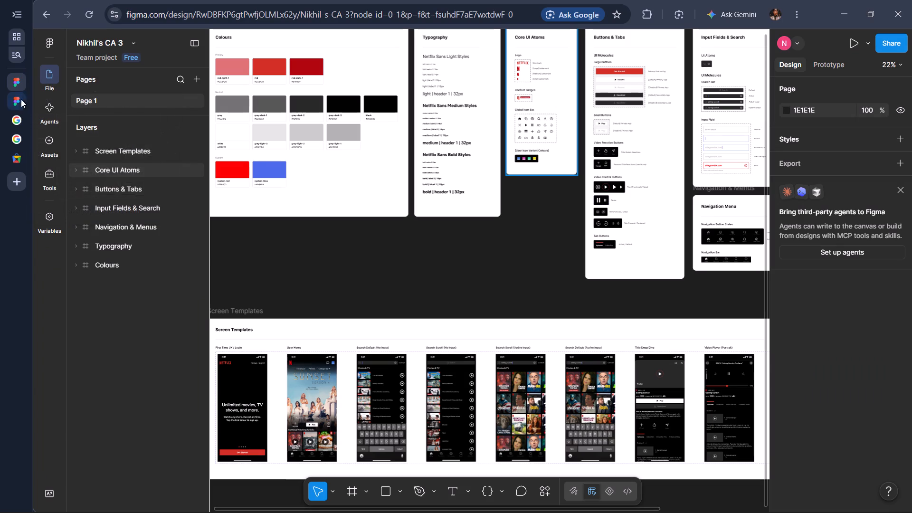
{"action": "left_click", "coordinate": [18, 119]}
{"action": "left_click", "coordinate": [16, 119]}
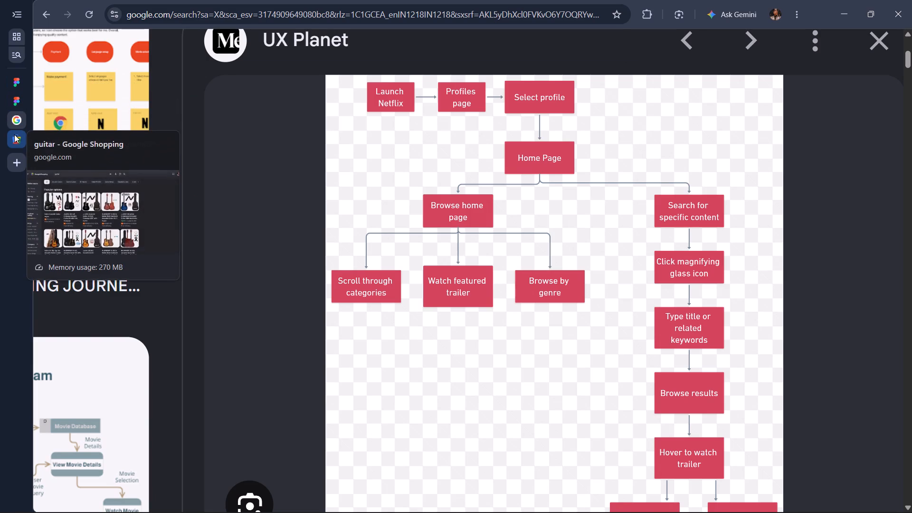
{"action": "left_click", "coordinate": [14, 134]}
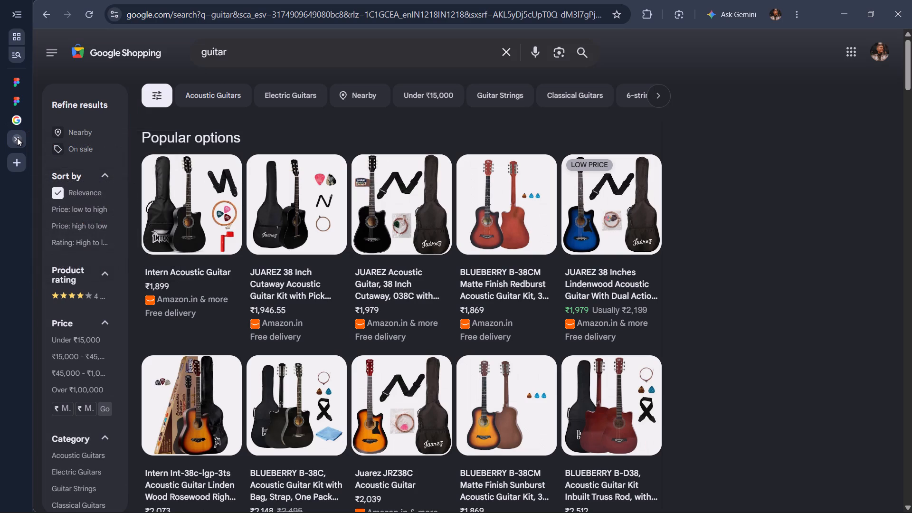
{"action": "left_click", "coordinate": [17, 138]}
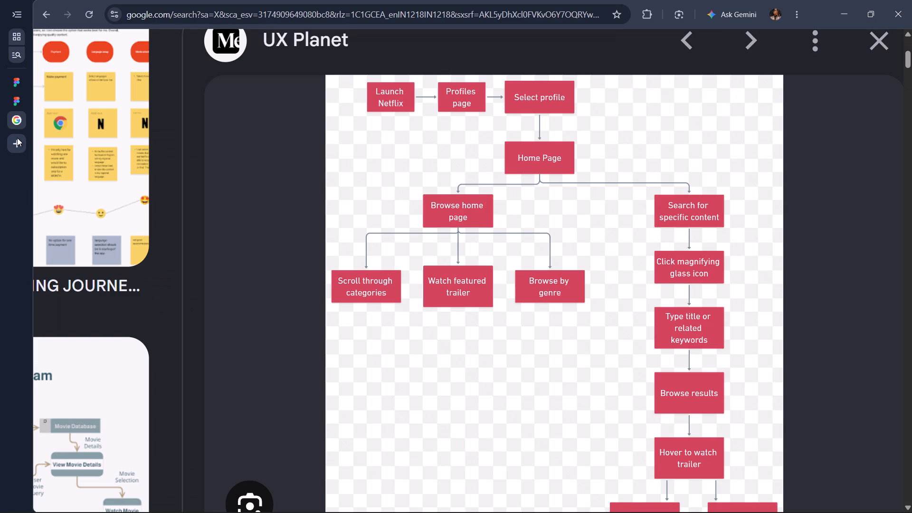
Return to the CA 3 Figma file and find empty canvas space beside the style guide and Screen Templates frames.
{"action": "left_click", "coordinate": [20, 84]}
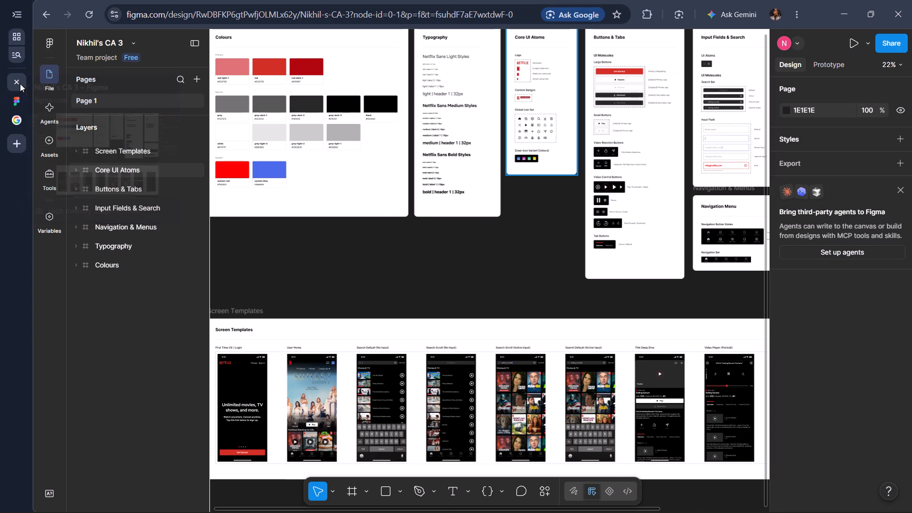
{"action": "left_click", "coordinate": [507, 285]}
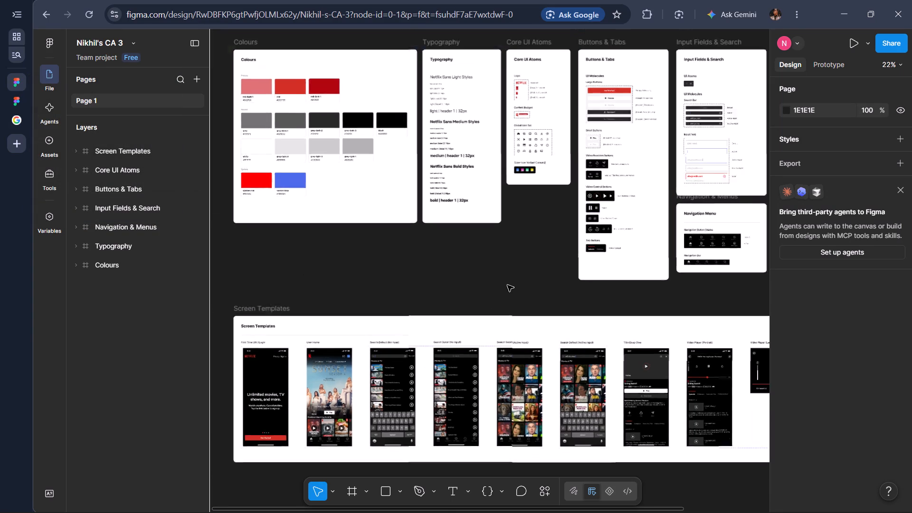
{"action": "scroll", "coordinate": [507, 285], "scroll_direction": "left", "scroll_amount": 3}
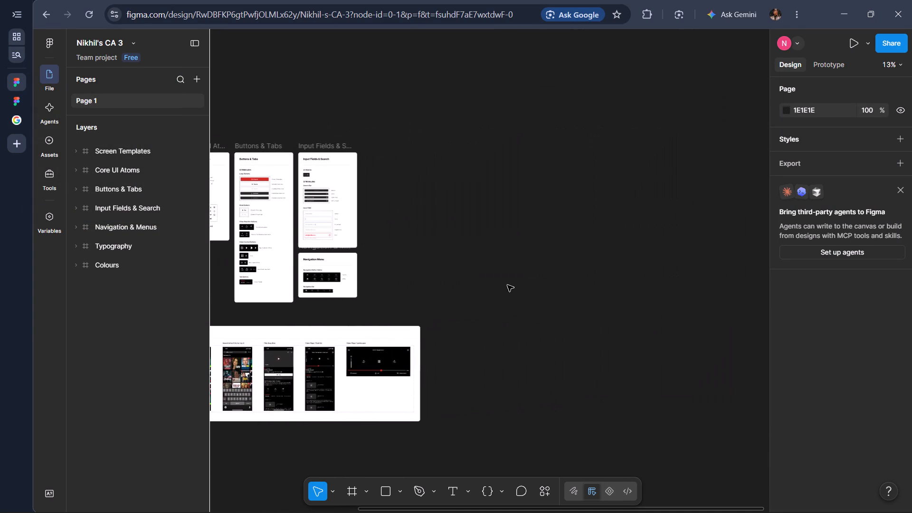
{"action": "scroll", "coordinate": [507, 285], "scroll_direction": "left", "scroll_amount": 1}
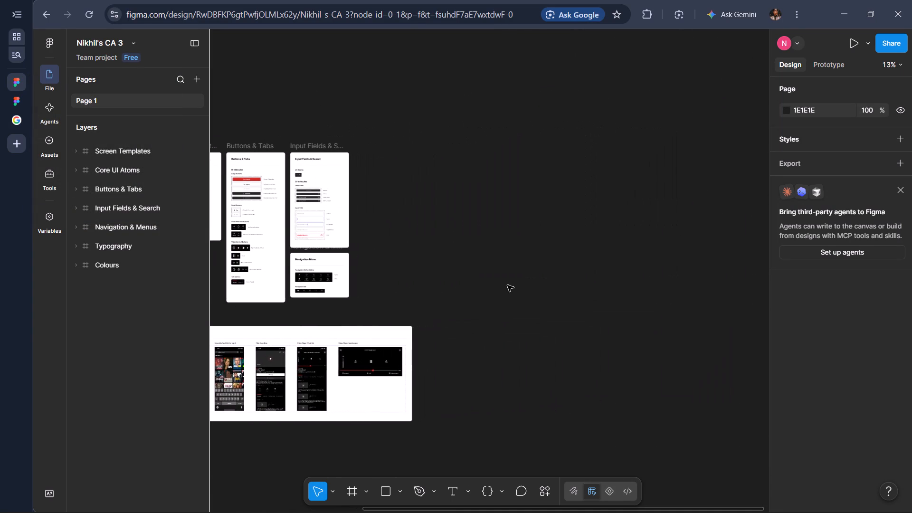
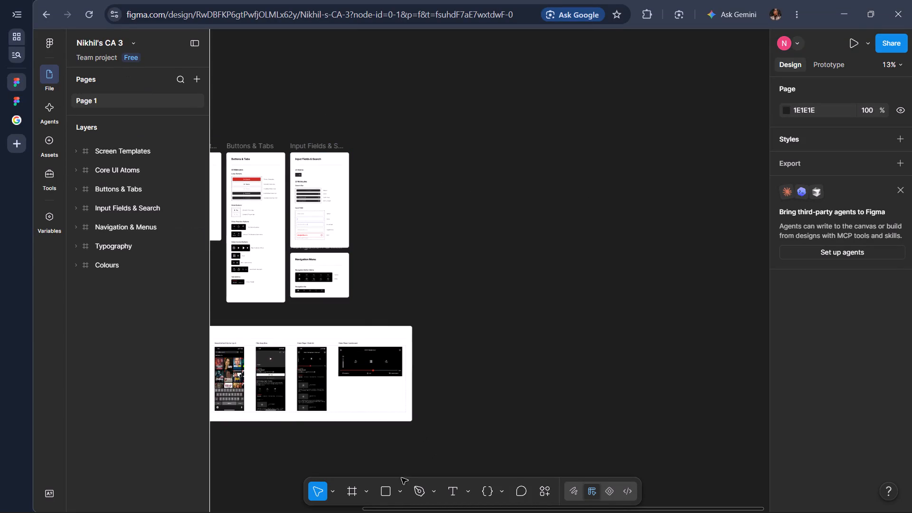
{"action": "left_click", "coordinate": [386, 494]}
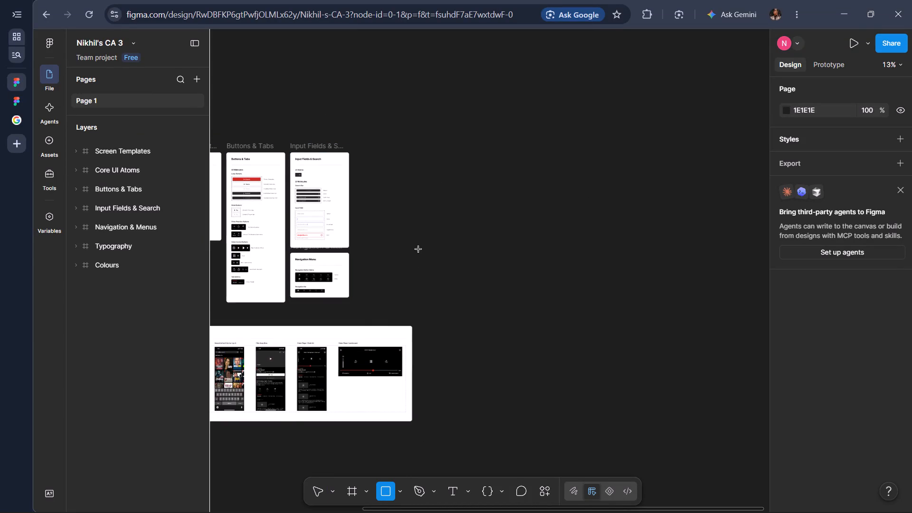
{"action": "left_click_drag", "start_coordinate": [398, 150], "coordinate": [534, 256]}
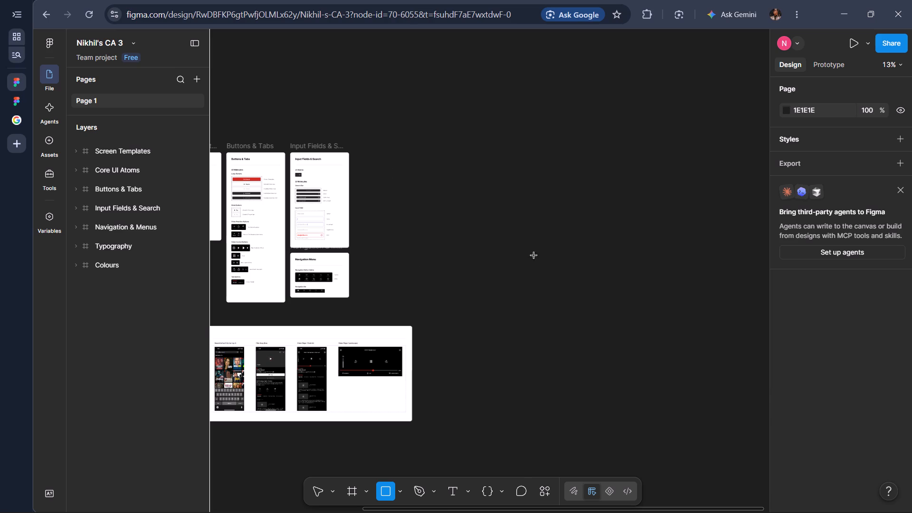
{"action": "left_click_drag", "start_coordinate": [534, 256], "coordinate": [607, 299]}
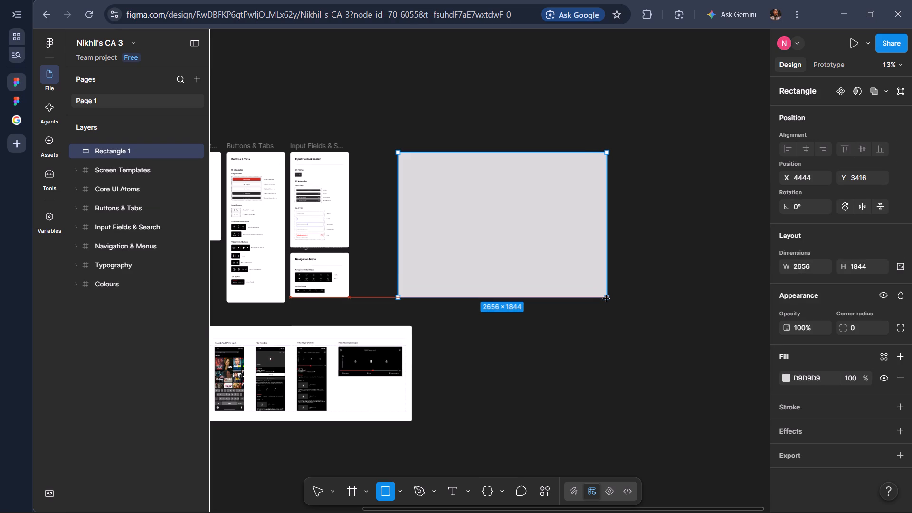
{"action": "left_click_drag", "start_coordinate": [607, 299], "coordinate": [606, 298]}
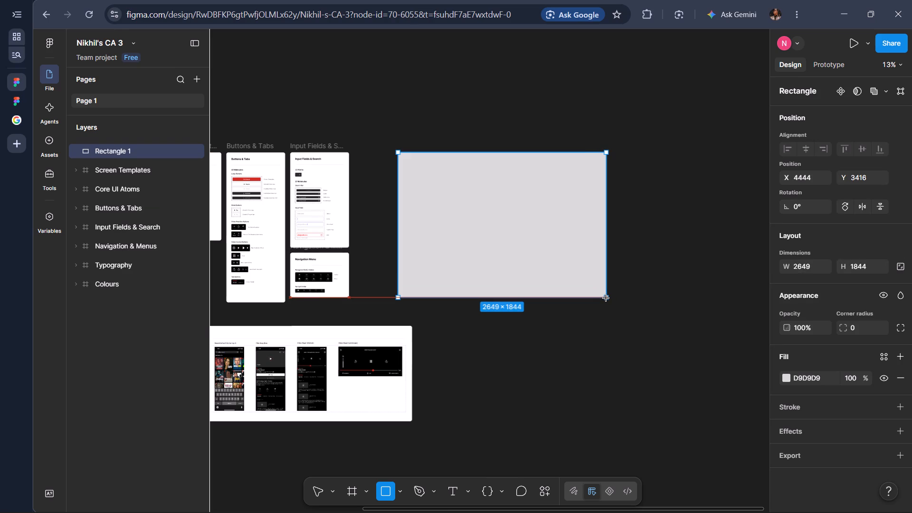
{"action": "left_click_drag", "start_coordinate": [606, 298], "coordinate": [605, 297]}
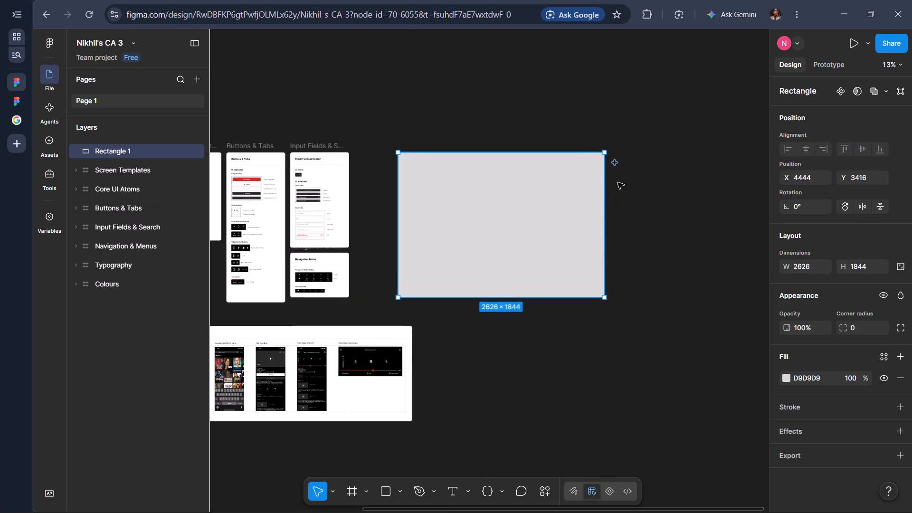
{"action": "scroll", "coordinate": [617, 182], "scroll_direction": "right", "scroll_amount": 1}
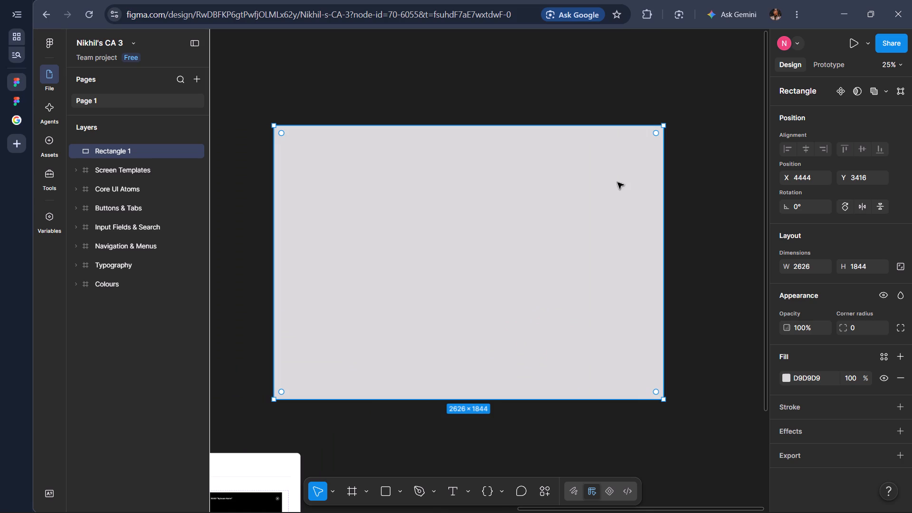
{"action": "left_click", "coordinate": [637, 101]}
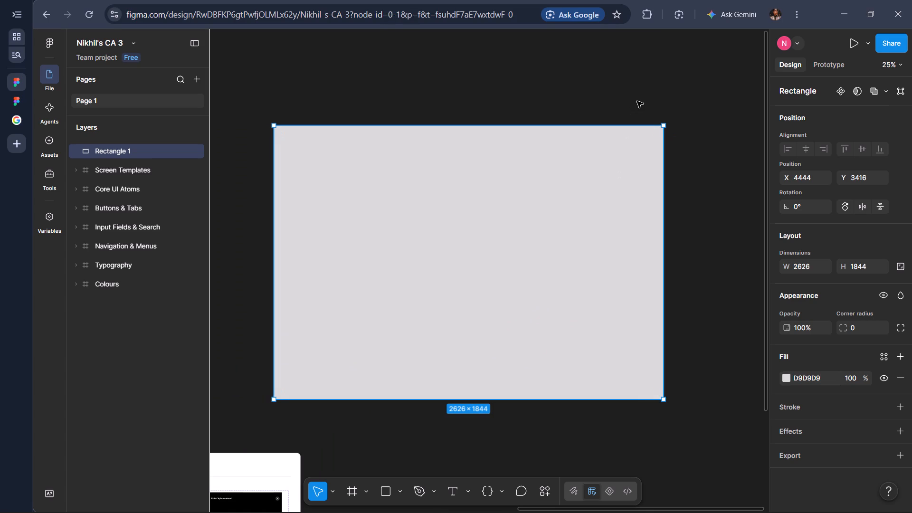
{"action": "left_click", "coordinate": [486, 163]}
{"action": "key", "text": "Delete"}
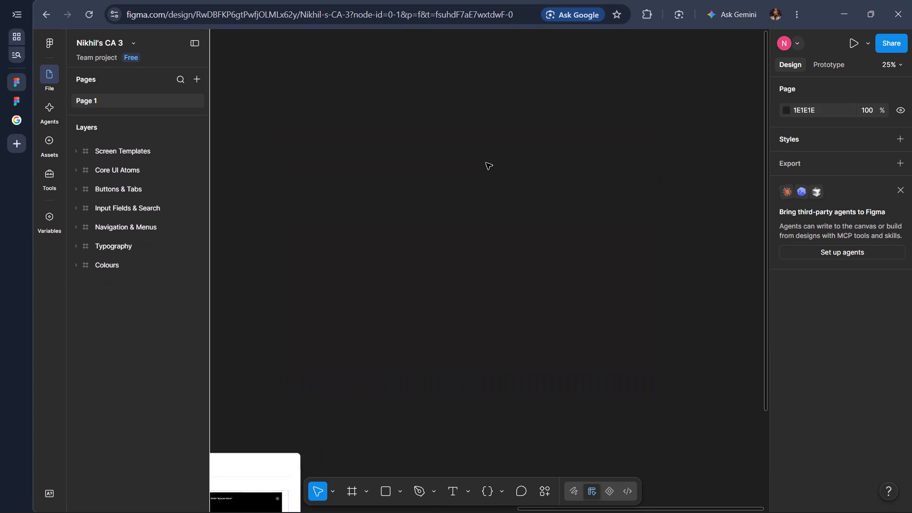
Copy the UX Planet Netflix flow diagram from the Google image results and paste it into the CA 3 canvas, allowing clipboard access.
{"action": "left_click", "coordinate": [18, 100]}
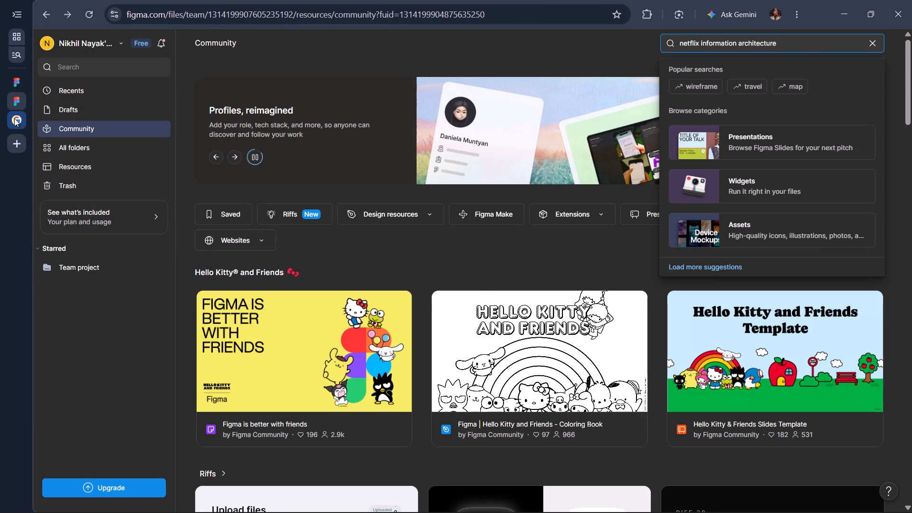
{"action": "left_click", "coordinate": [14, 118]}
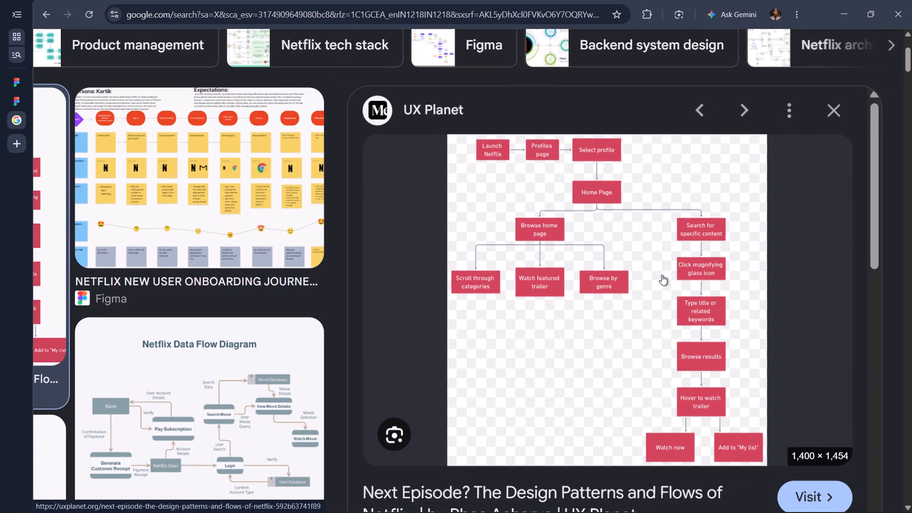
{"action": "right_click", "coordinate": [547, 243]}
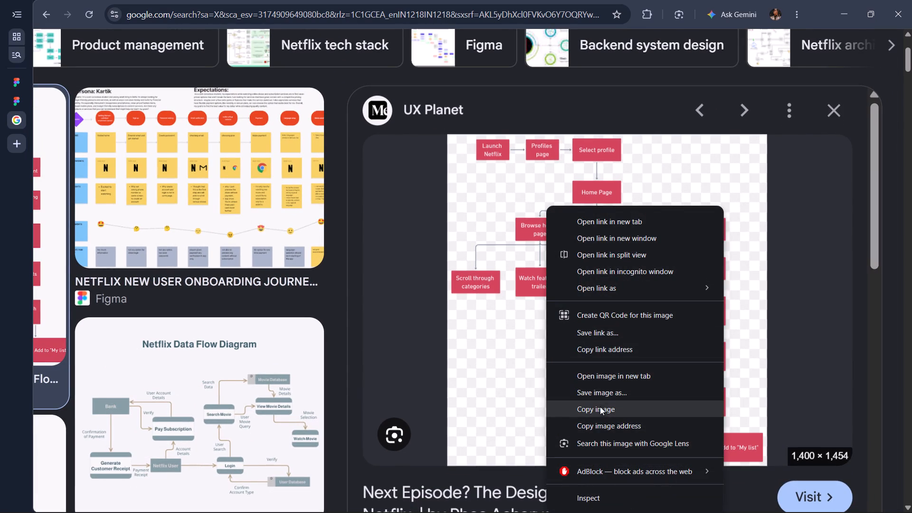
{"action": "left_click", "coordinate": [612, 409]}
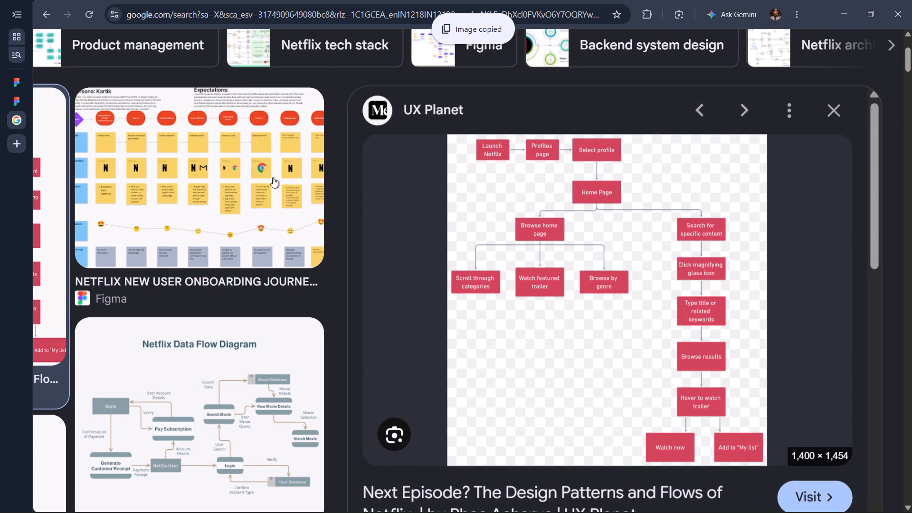
{"action": "left_click", "coordinate": [16, 104]}
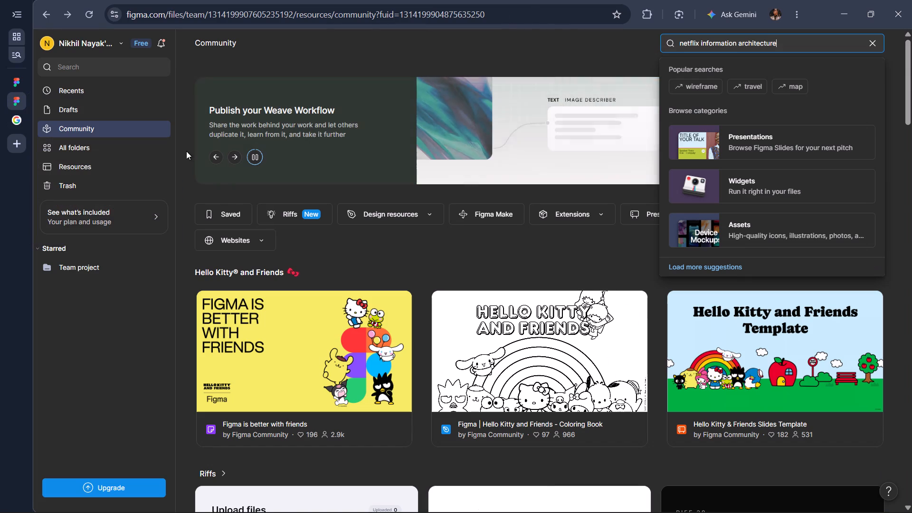
{"action": "left_click", "coordinate": [15, 81]}
{"action": "left_click", "coordinate": [550, 303]}
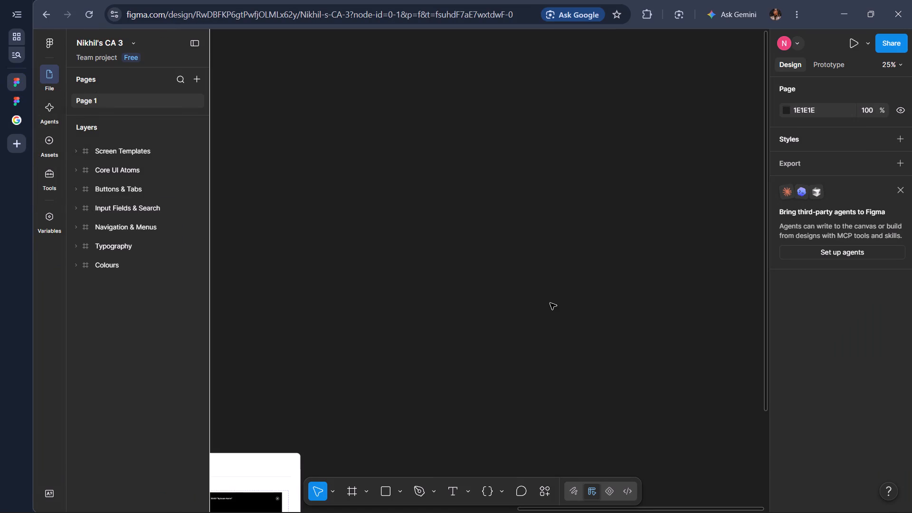
{"action": "key", "text": "ctrl+v"}
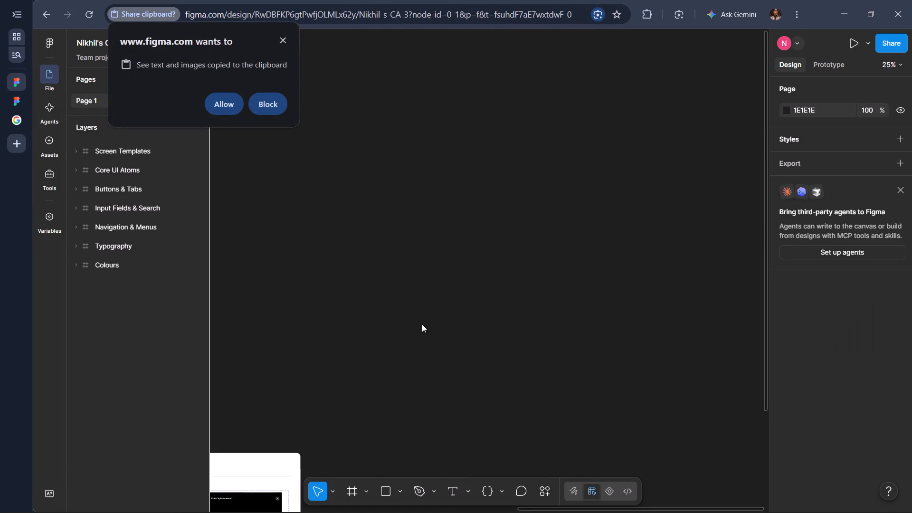
{"action": "left_click", "coordinate": [219, 108]}
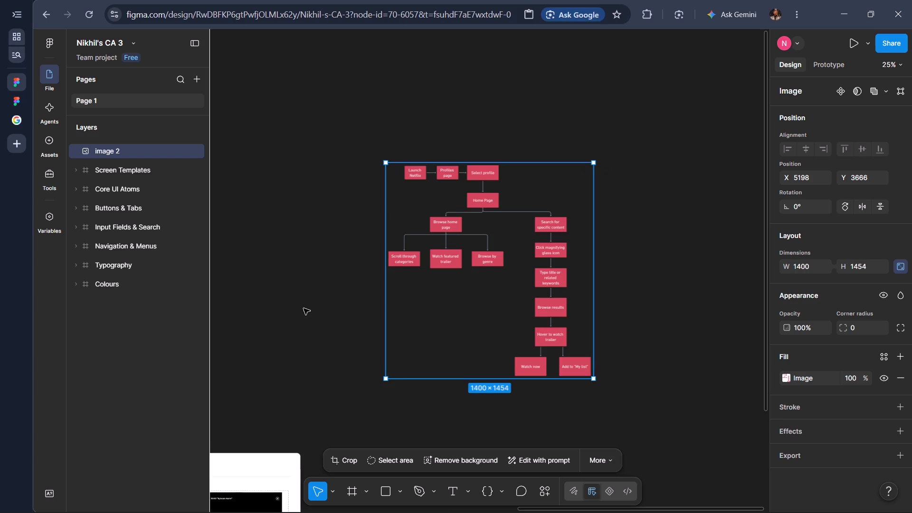
Move the pasted flow diagram down into the empty canvas space beside the Screen Templates frame.
{"action": "scroll", "coordinate": [304, 308], "scroll_direction": "down", "scroll_amount": 3}
{"action": "left_click_drag", "start_coordinate": [438, 117], "coordinate": [449, 406]}
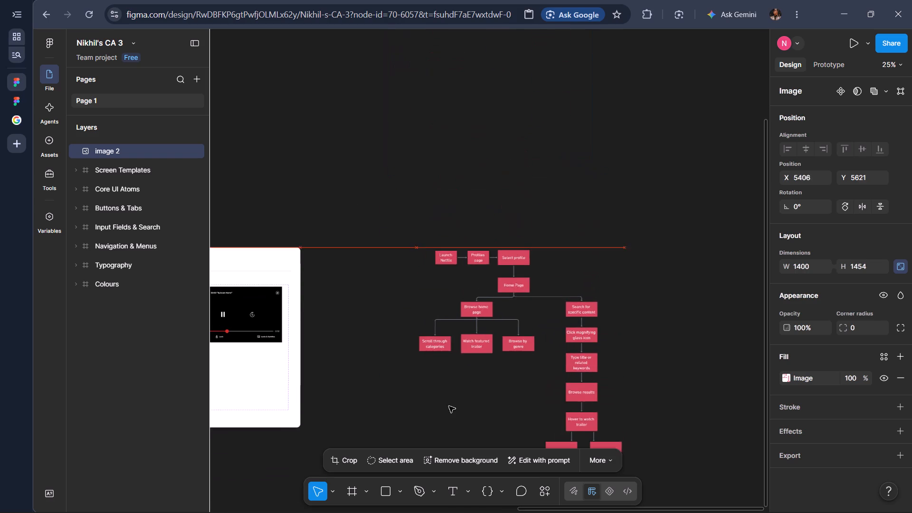
{"action": "left_click_drag", "start_coordinate": [449, 406], "coordinate": [437, 401]}
{"action": "left_click", "coordinate": [428, 342]}
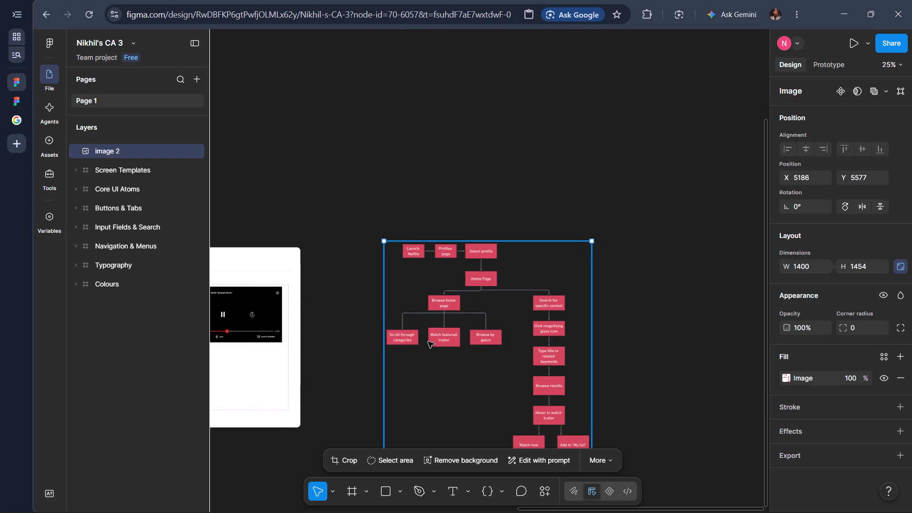
{"action": "triple_click", "coordinate": [446, 342]}
{"action": "left_click", "coordinate": [446, 342]}
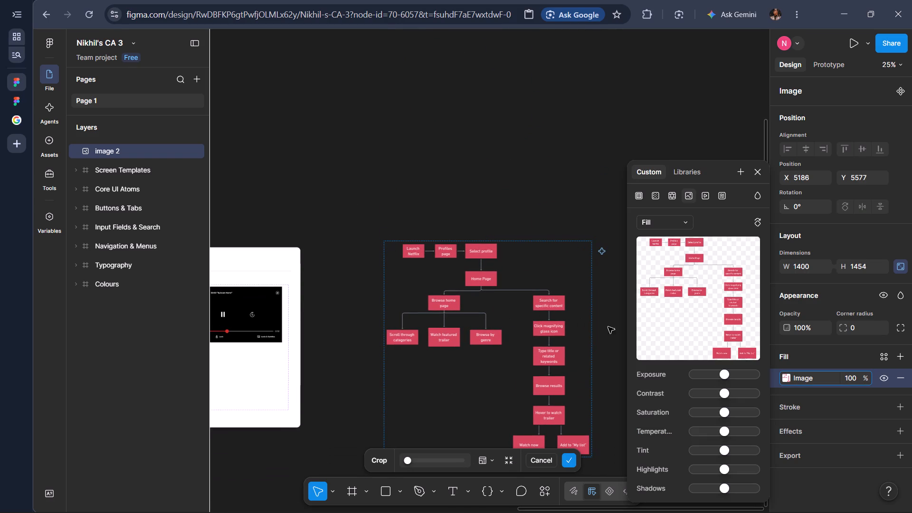
{"action": "left_click", "coordinate": [586, 206]}
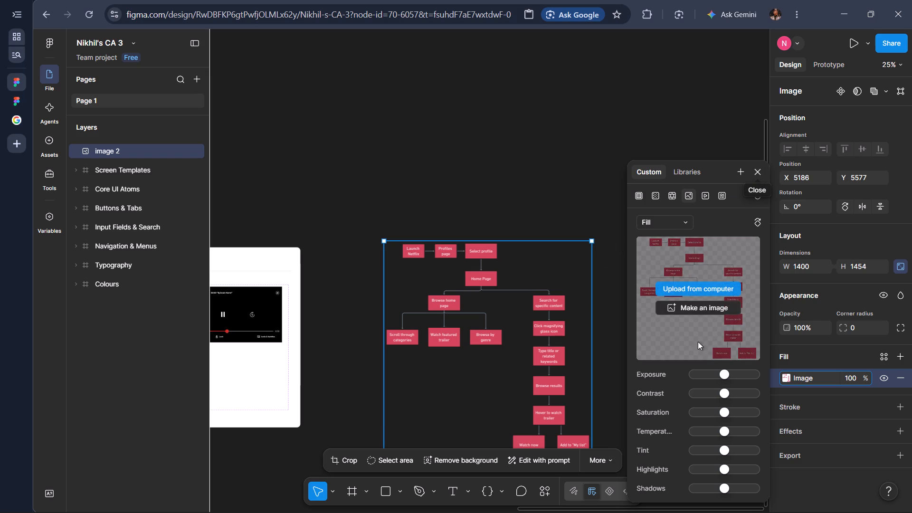
{"action": "left_click", "coordinate": [603, 210]}
Enlarge the flow diagram image proportionally to about 2500 × 2600.
{"action": "scroll", "coordinate": [647, 240], "scroll_direction": "down", "scroll_amount": 1}
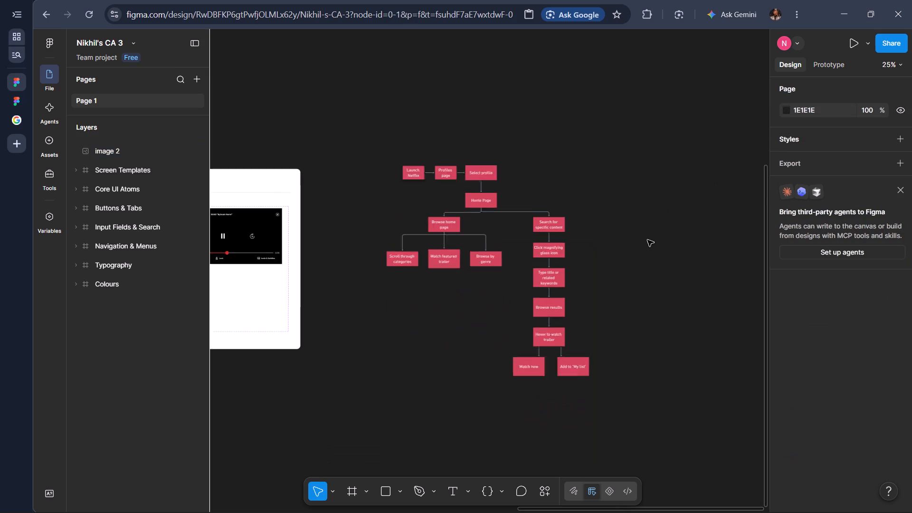
{"action": "scroll", "coordinate": [647, 240], "scroll_direction": "down", "scroll_amount": 1}
{"action": "left_click", "coordinate": [496, 234]}
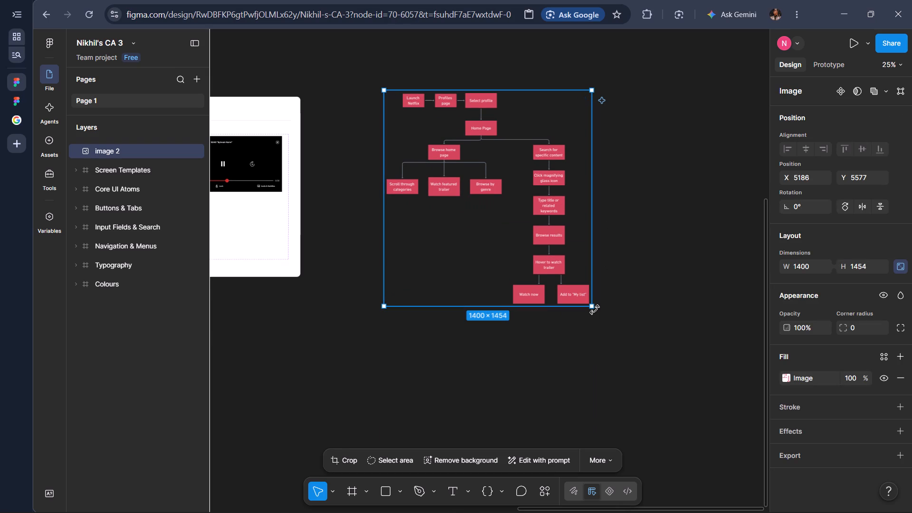
{"action": "left_click_drag", "start_coordinate": [592, 308], "coordinate": [633, 343]}
{"action": "left_click_drag", "start_coordinate": [633, 343], "coordinate": [752, 441]}
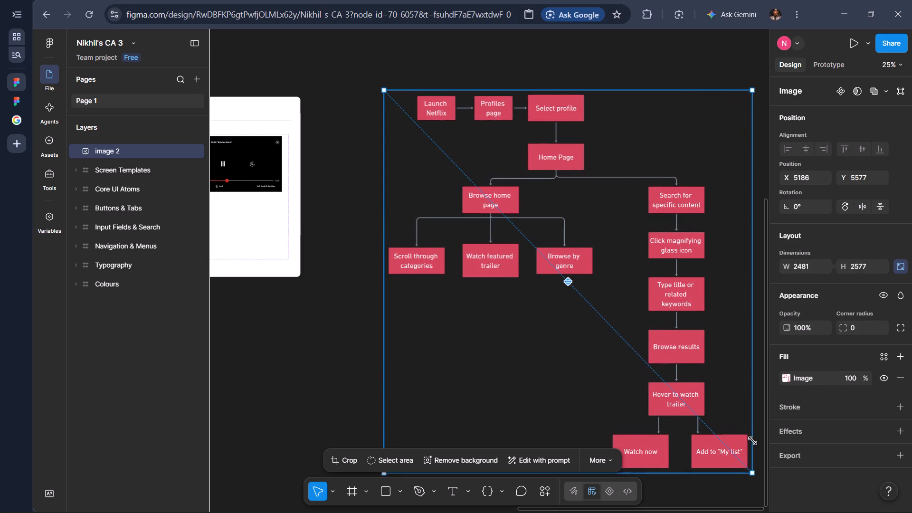
{"action": "left_click_drag", "start_coordinate": [752, 441], "coordinate": [754, 442]}
{"action": "left_click", "coordinate": [325, 350]}
Add a text box about 1223 × 244 above the flow diagram reading "USER FLOW".
{"action": "scroll", "coordinate": [325, 350], "scroll_direction": "up", "scroll_amount": 2}
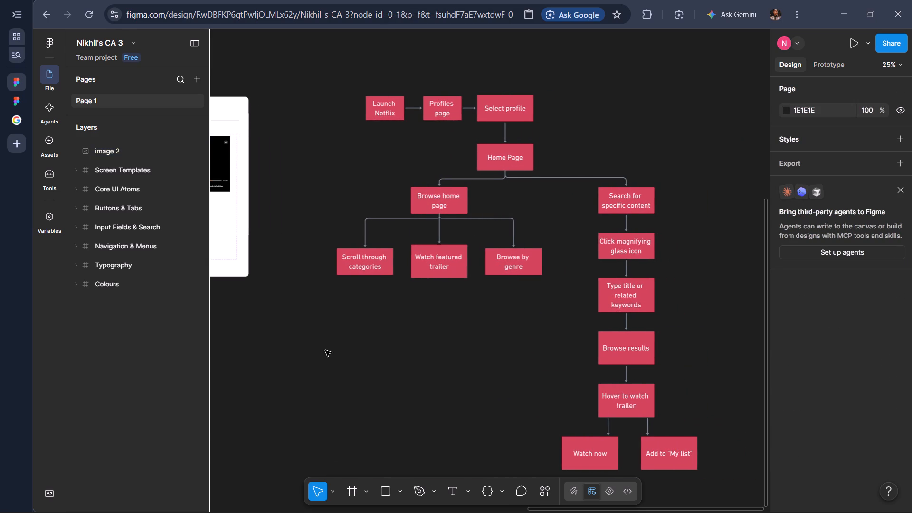
{"action": "scroll", "coordinate": [325, 350], "scroll_direction": "up", "scroll_amount": 1}
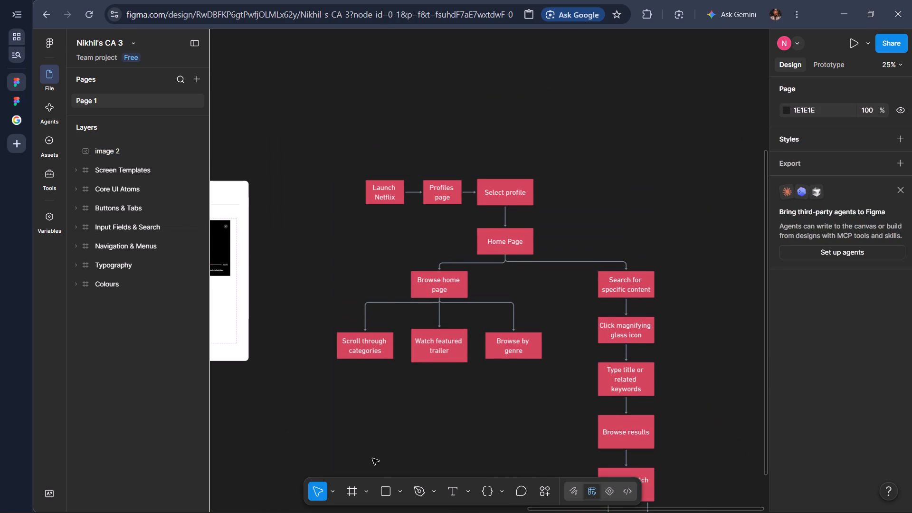
{"action": "left_click", "coordinate": [455, 494]}
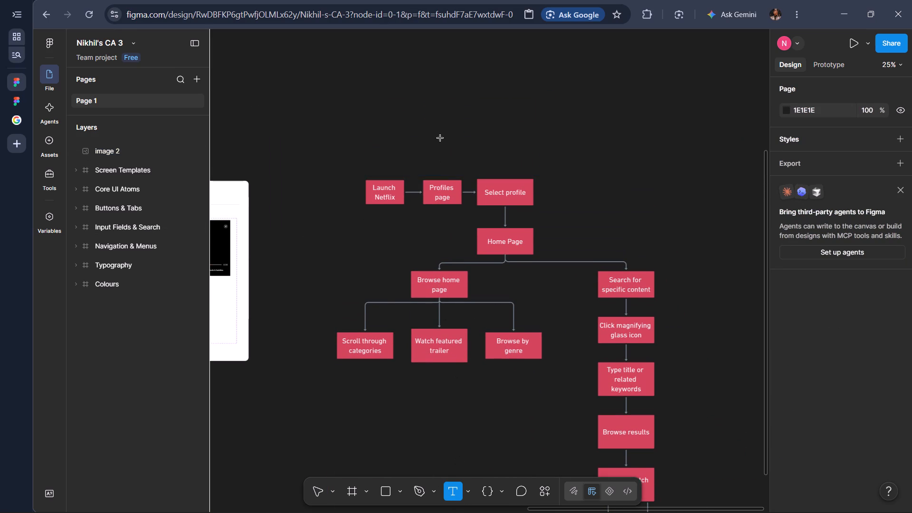
{"action": "left_click_drag", "start_coordinate": [399, 123], "coordinate": [581, 159]}
{"action": "type", "text": "User"}
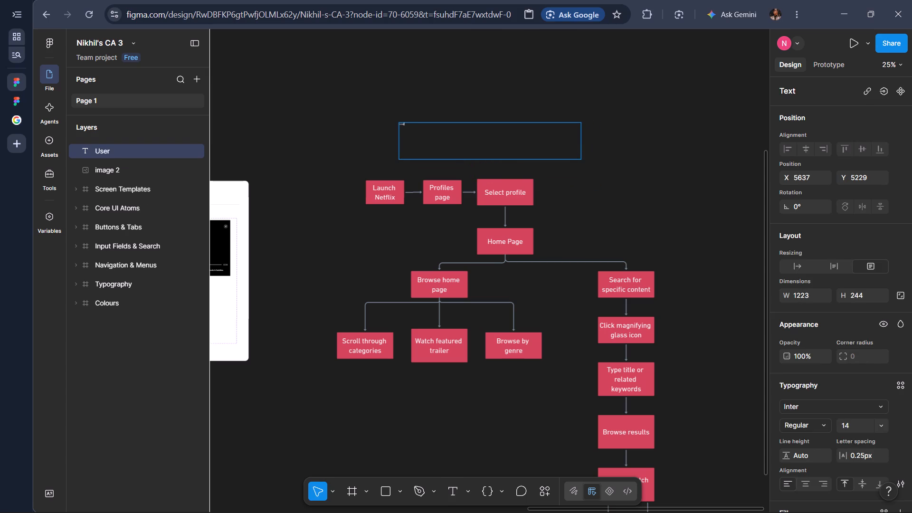
{"action": "key", "text": "ctrl+BackSpace"}
{"action": "type", "text": "USER FLOW"}
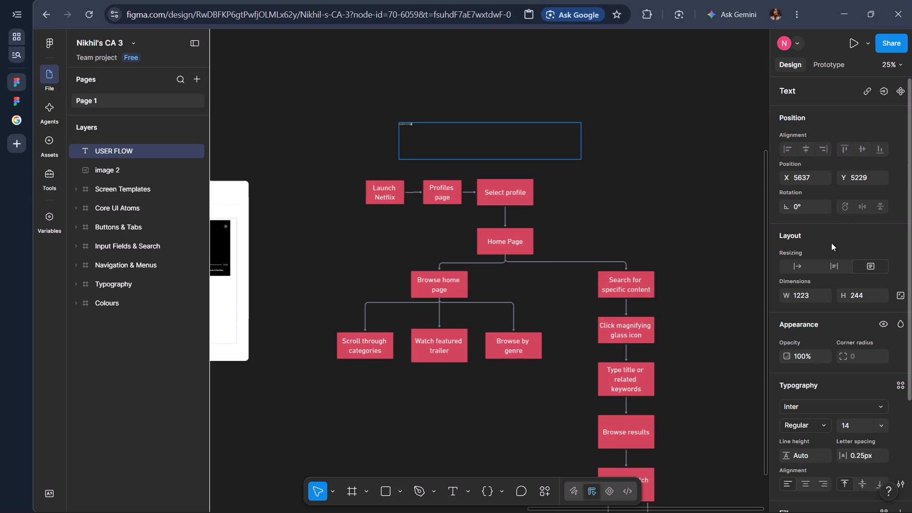
Set the font size of the whole USER FLOW title to 128.
{"action": "left_click", "coordinate": [881, 427]}
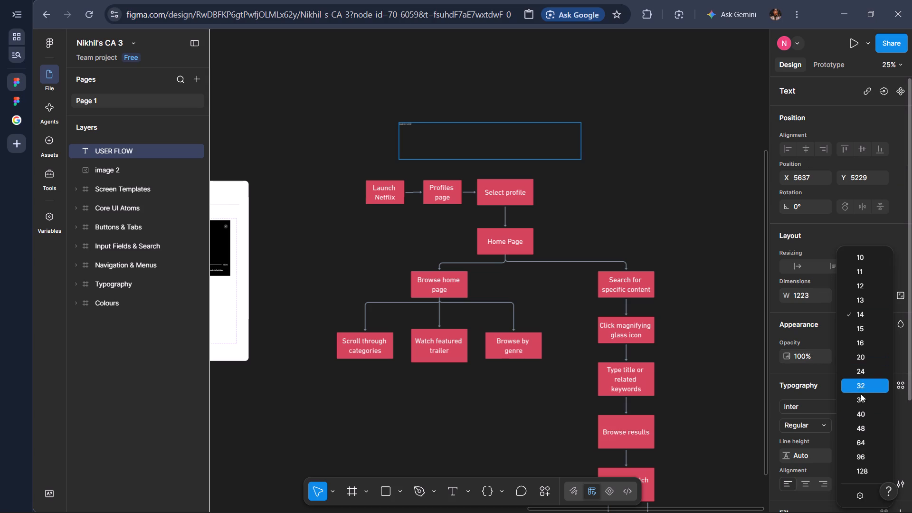
{"action": "left_click", "coordinate": [860, 402]}
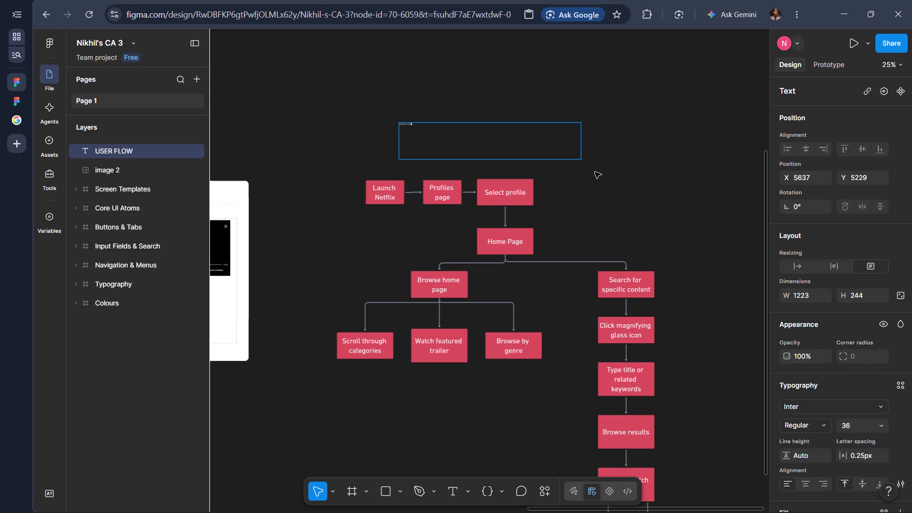
{"action": "key", "text": "ctrl+a"}
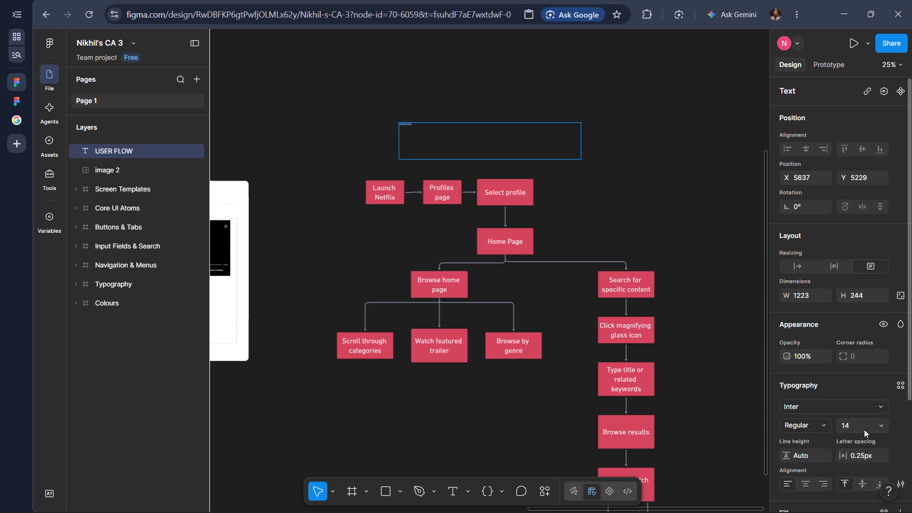
{"action": "left_click", "coordinate": [880, 427]}
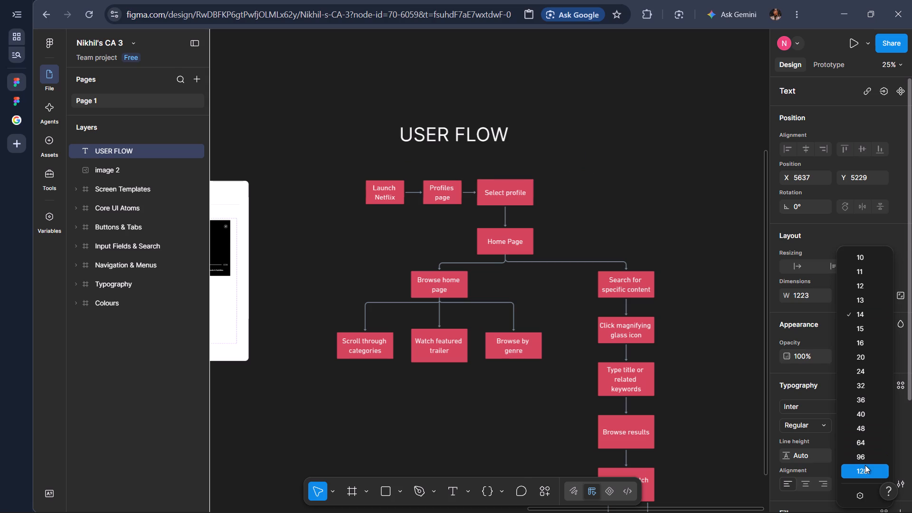
{"action": "left_click", "coordinate": [865, 465]}
{"action": "left_click", "coordinate": [687, 118]}
Move the USER FLOW title closer to the diagram's top boxes, to about X 5909, Y 5377.
{"action": "left_click_drag", "start_coordinate": [513, 134], "coordinate": [553, 156]}
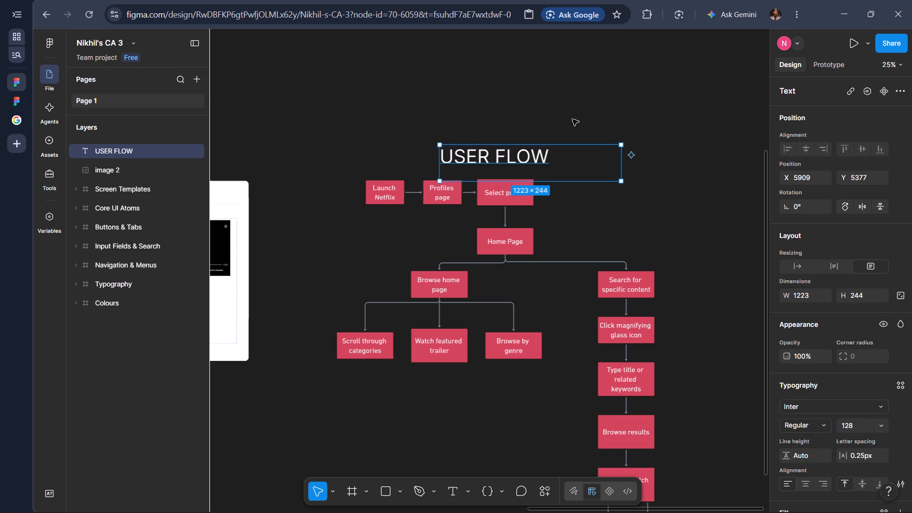
{"action": "left_click", "coordinate": [585, 103]}
{"action": "scroll", "coordinate": [585, 103], "scroll_direction": "up", "scroll_amount": 1}
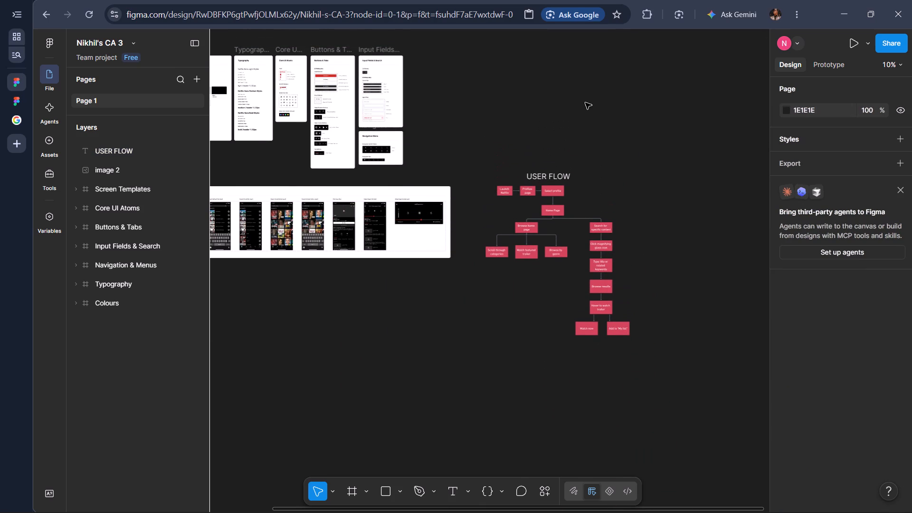
Move the USER FLOW title and diagram together to above the Colours frame, aligned with that frame's left edge.
{"action": "scroll", "coordinate": [585, 103], "scroll_direction": "up", "scroll_amount": 1}
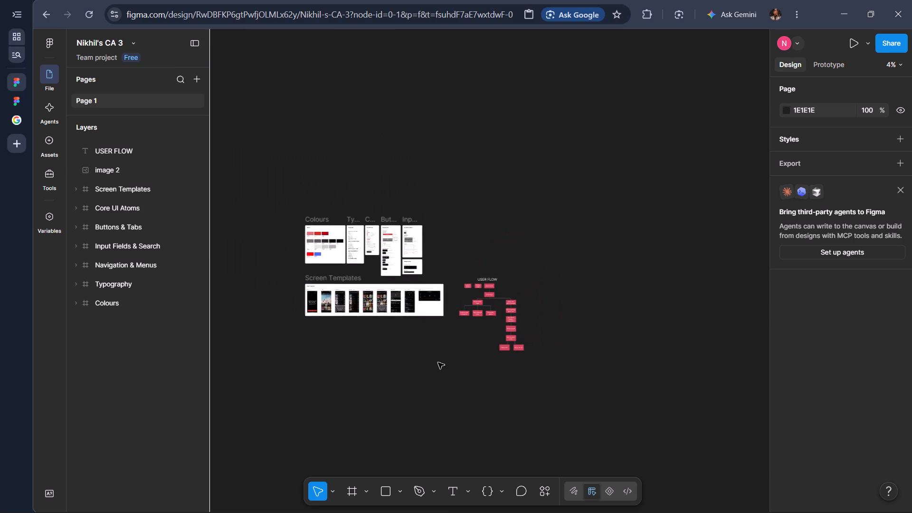
{"action": "scroll", "coordinate": [438, 362], "scroll_direction": "up", "scroll_amount": 1}
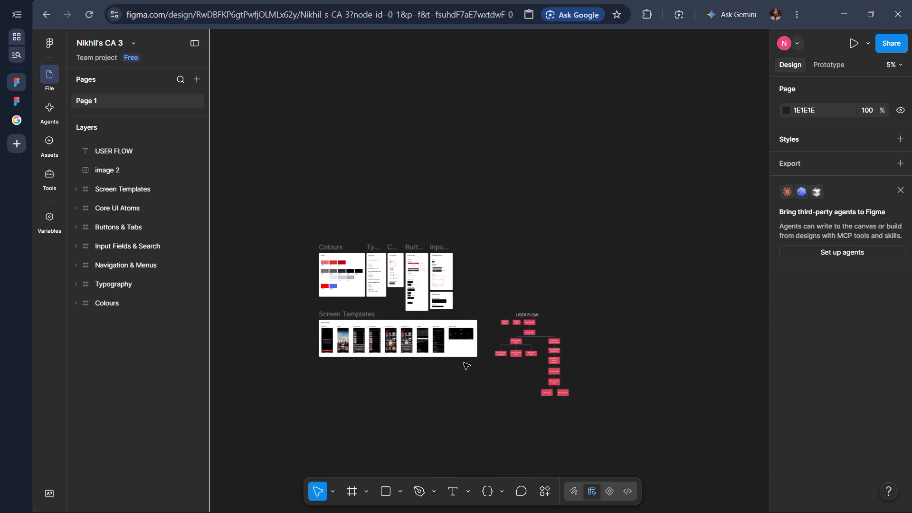
{"action": "left_click_drag", "start_coordinate": [504, 294], "coordinate": [573, 407]}
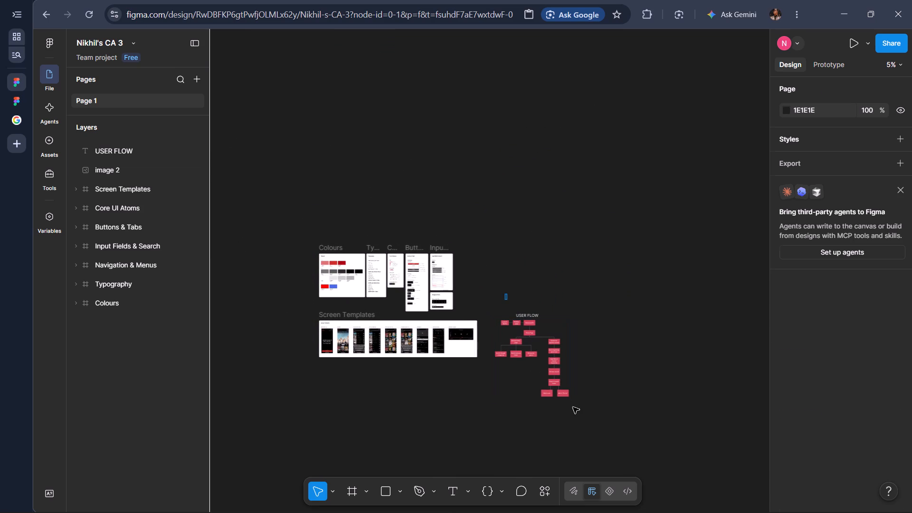
{"action": "left_click_drag", "start_coordinate": [548, 371], "coordinate": [383, 187]}
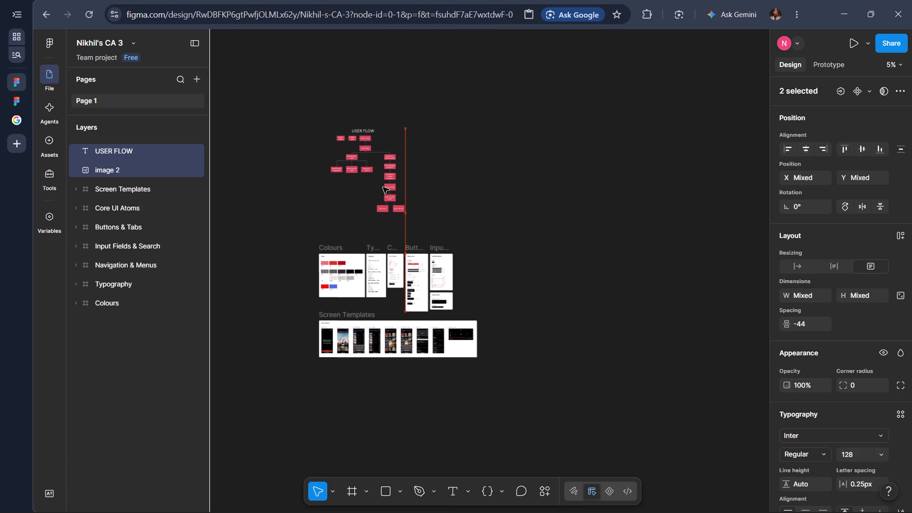
{"action": "left_click_drag", "start_coordinate": [383, 187], "coordinate": [372, 177]}
Shift the title and diagram together down closer to the Colours frame, placing the diagram at about X -594, Y -330.
{"action": "scroll", "coordinate": [494, 226], "scroll_direction": "right", "scroll_amount": 1}
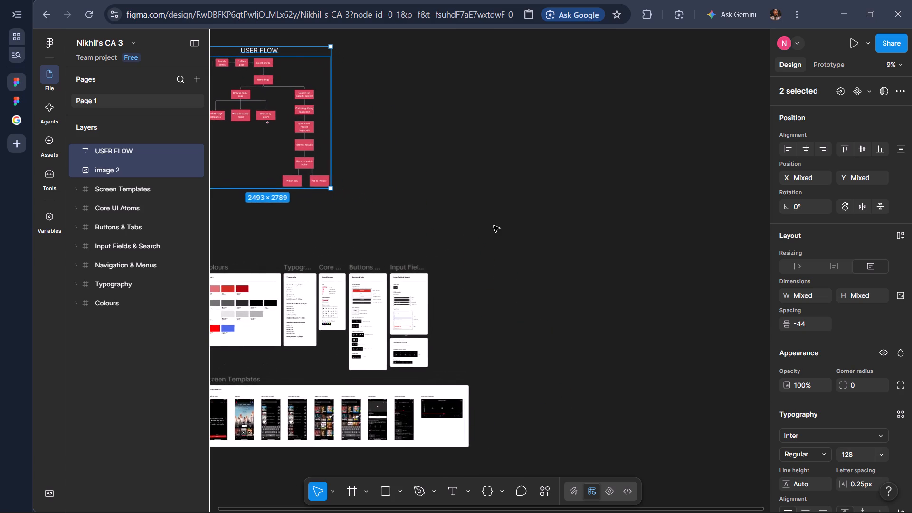
{"action": "scroll", "coordinate": [494, 226], "scroll_direction": "right", "scroll_amount": 1}
{"action": "key", "text": "Down"}
{"action": "key", "text": "Down"}
{"action": "key", "text": "Down"}
{"action": "key", "text": "Down"}
{"action": "key", "text": "Down"}
{"action": "key", "text": "Down"}
{"action": "key", "text": "Down"}
{"action": "key", "text": "Down"}
{"action": "key", "text": "Down"}
{"action": "key", "text": "Down"}
{"action": "key", "text": "Down"}
{"action": "key", "text": "Down"}
{"action": "key", "text": "Down"}
{"action": "key", "text": "Down"}
{"action": "key", "text": "Down"}
{"action": "key", "text": "Down"}
{"action": "key", "text": "Down"}
{"action": "key", "text": "Down"}
{"action": "key", "text": "Down"}
{"action": "key", "text": "Down"}
{"action": "key", "text": "Down"}
{"action": "key", "text": "Down"}
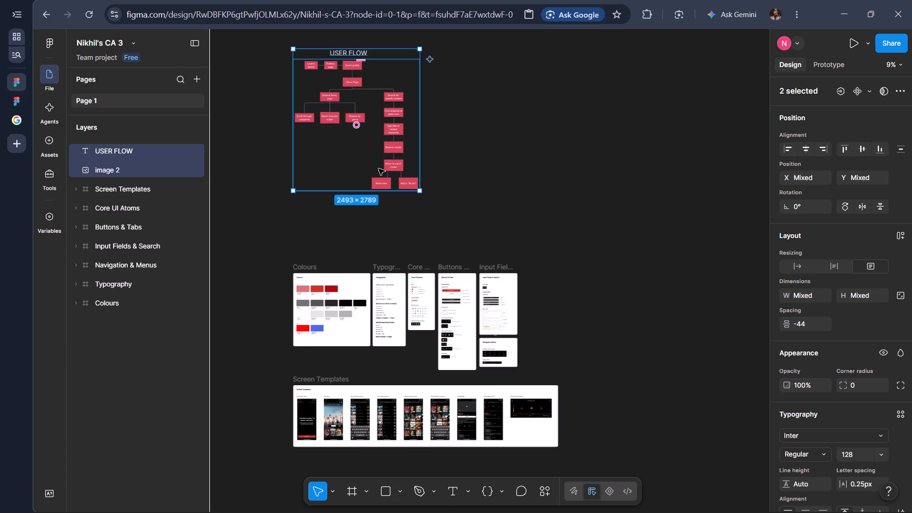
{"action": "left_click_drag", "start_coordinate": [379, 168], "coordinate": [379, 192]}
{"action": "left_click", "coordinate": [585, 221]}
Shrink the flow diagram image proportionally to about 2231 × 2317.
{"action": "scroll", "coordinate": [585, 221], "scroll_direction": "left", "scroll_amount": 1}
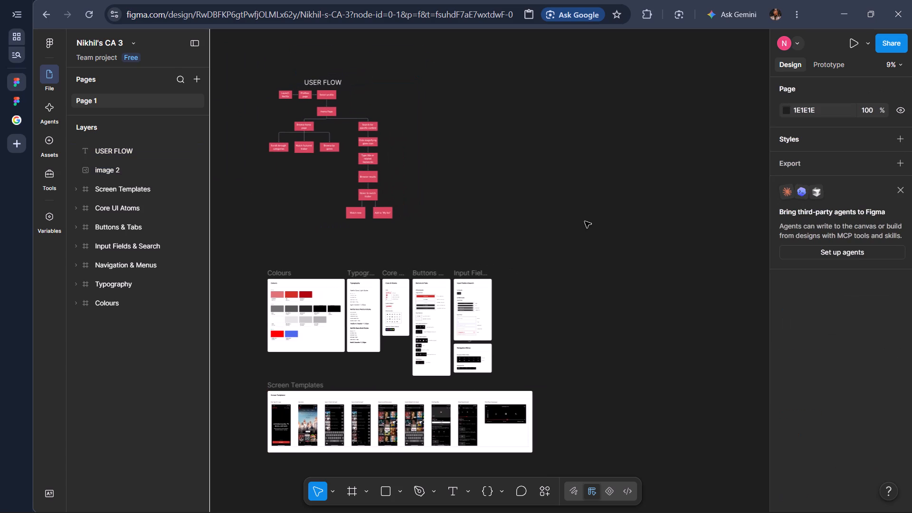
{"action": "scroll", "coordinate": [585, 221], "scroll_direction": "left", "scroll_amount": 1}
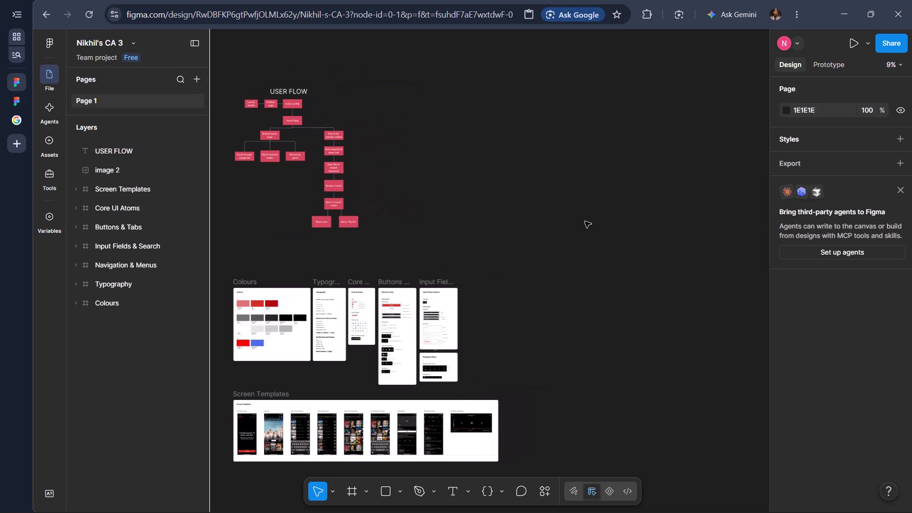
{"action": "left_click", "coordinate": [331, 211]}
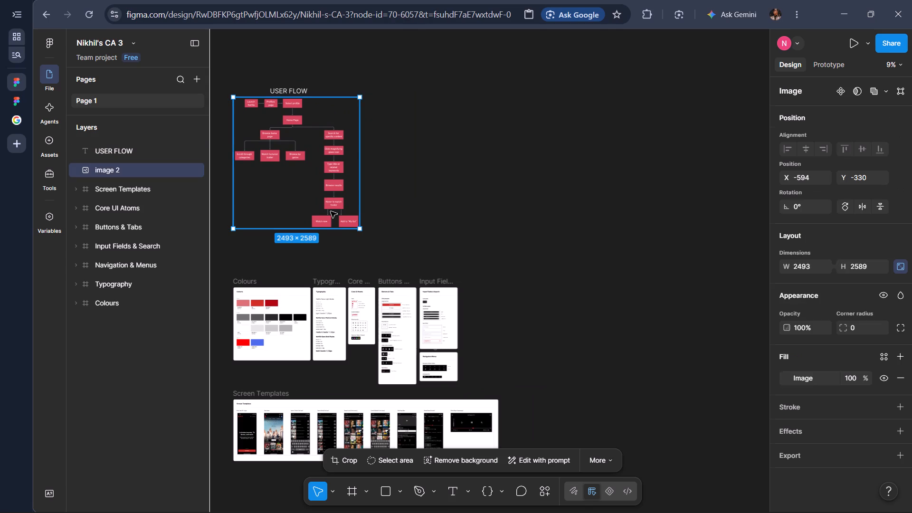
{"action": "left_click_drag", "start_coordinate": [362, 229], "coordinate": [351, 225]}
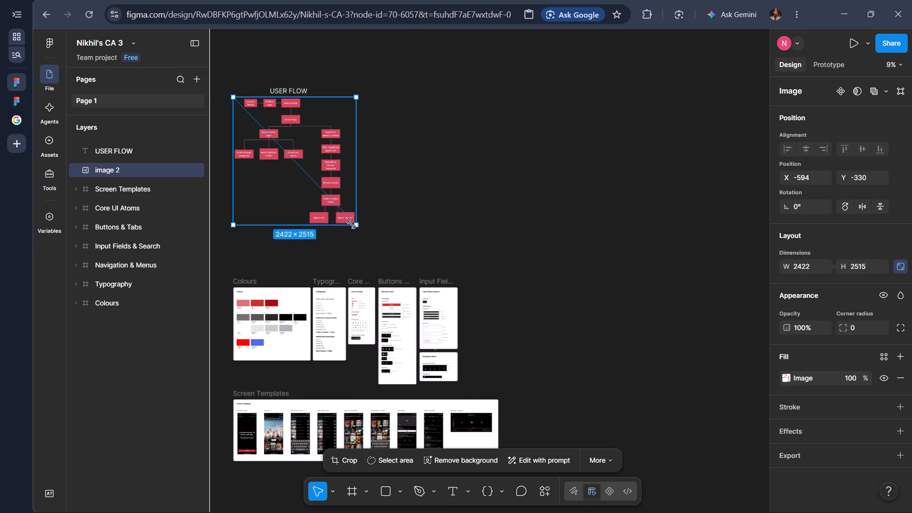
{"action": "left_click_drag", "start_coordinate": [351, 225], "coordinate": [335, 215]}
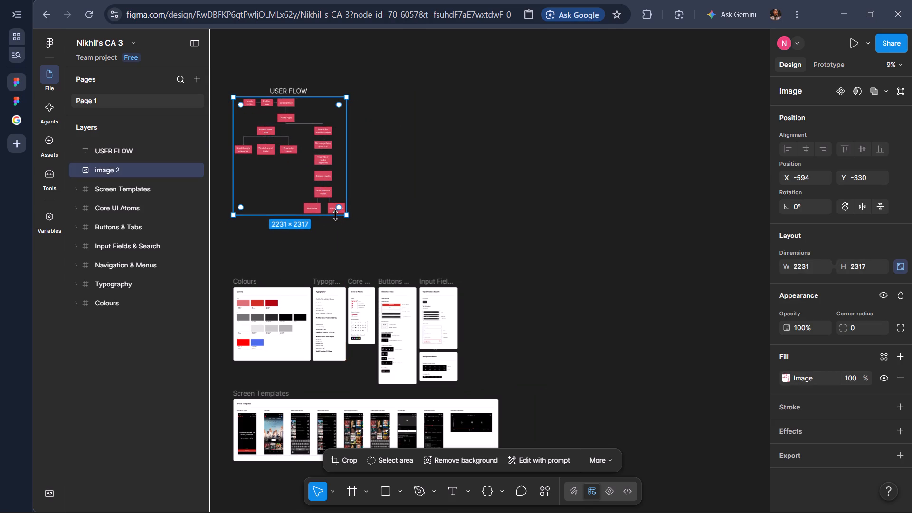
Move the flow diagram image down toward the Colours frame, to about X -594, Y 56.
{"action": "key", "text": "Down"}
{"action": "key", "text": "Down"}
{"action": "key", "text": "Down"}
{"action": "key", "text": "Down"}
{"action": "key", "text": "Down"}
{"action": "key", "text": "Down"}
{"action": "key", "text": "Down"}
{"action": "key", "text": "Down"}
{"action": "key", "text": "Down"}
{"action": "key", "text": "Down"}
{"action": "key", "text": "Down"}
{"action": "key", "text": "Down"}
{"action": "key", "text": "Down"}
{"action": "key", "text": "Down"}
{"action": "key", "text": "Down"}
{"action": "key", "text": "Down"}
{"action": "key", "text": "Down"}
{"action": "key", "text": "Down"}
{"action": "key", "text": "Down"}
{"action": "key", "text": "Down"}
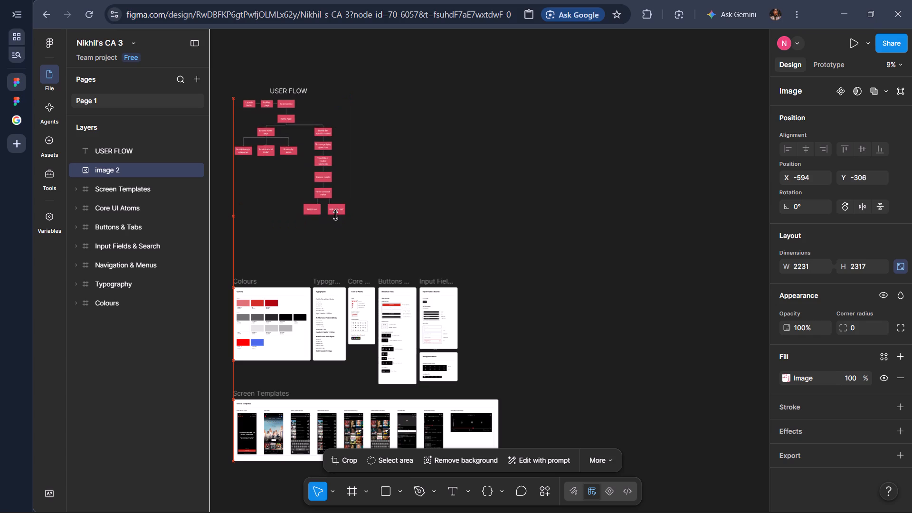
{"action": "left_click_drag", "start_coordinate": [306, 176], "coordinate": [305, 185]}
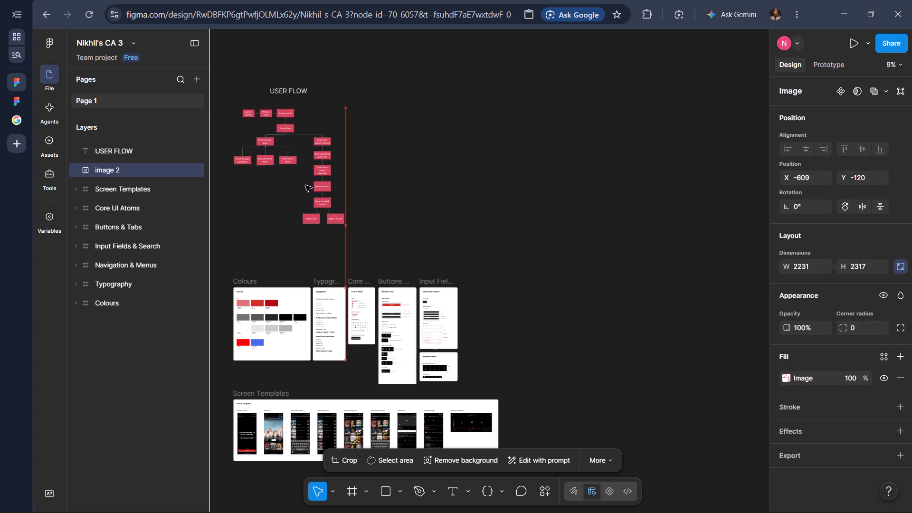
{"action": "left_click_drag", "start_coordinate": [305, 185], "coordinate": [306, 193]}
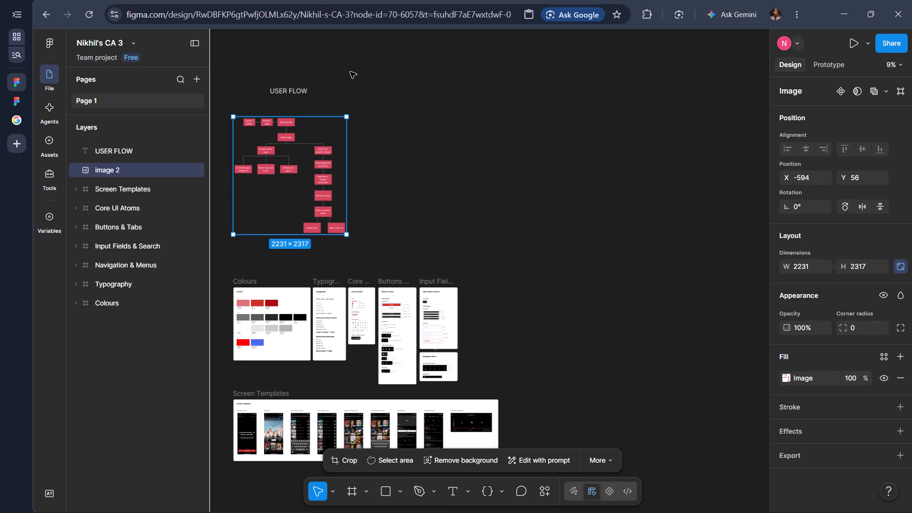
Move the USER FLOW title down to just above the diagram's top boxes, at about X 166, Y -320.
{"action": "left_click", "coordinate": [342, 73]}
{"action": "left_click", "coordinate": [298, 90]}
{"action": "left_click_drag", "start_coordinate": [298, 90], "coordinate": [297, 102]}
{"action": "left_click", "coordinate": [339, 114]}
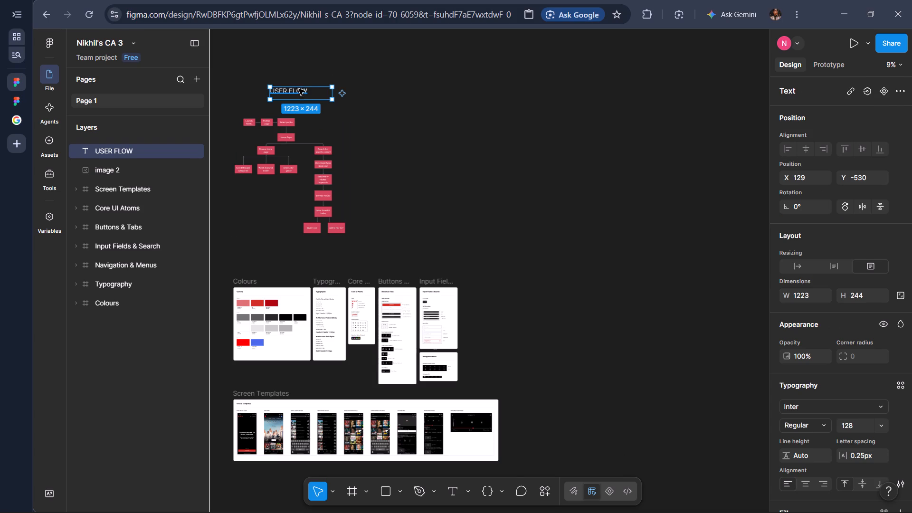
{"action": "left_click", "coordinate": [310, 56]}
{"action": "left_click_drag", "start_coordinate": [293, 91], "coordinate": [293, 91]}
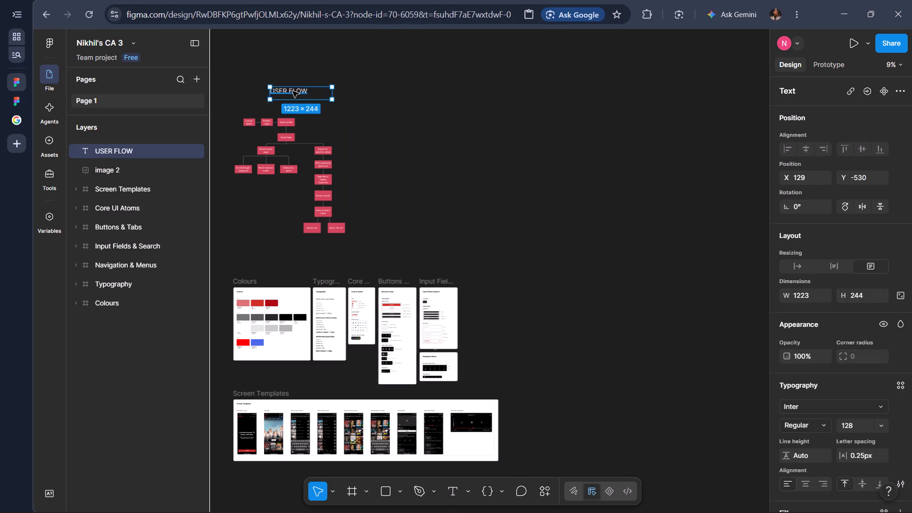
{"action": "left_click_drag", "start_coordinate": [293, 91], "coordinate": [294, 102]}
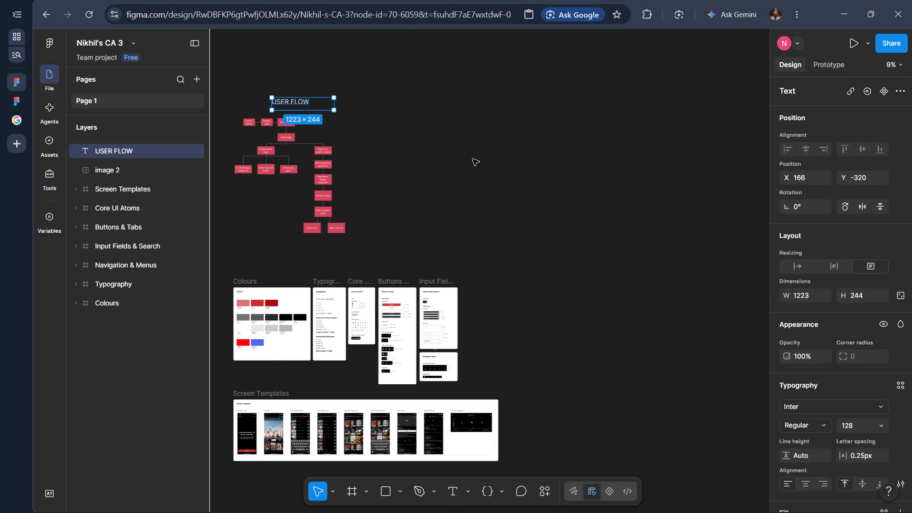
{"action": "left_click", "coordinate": [473, 159]}
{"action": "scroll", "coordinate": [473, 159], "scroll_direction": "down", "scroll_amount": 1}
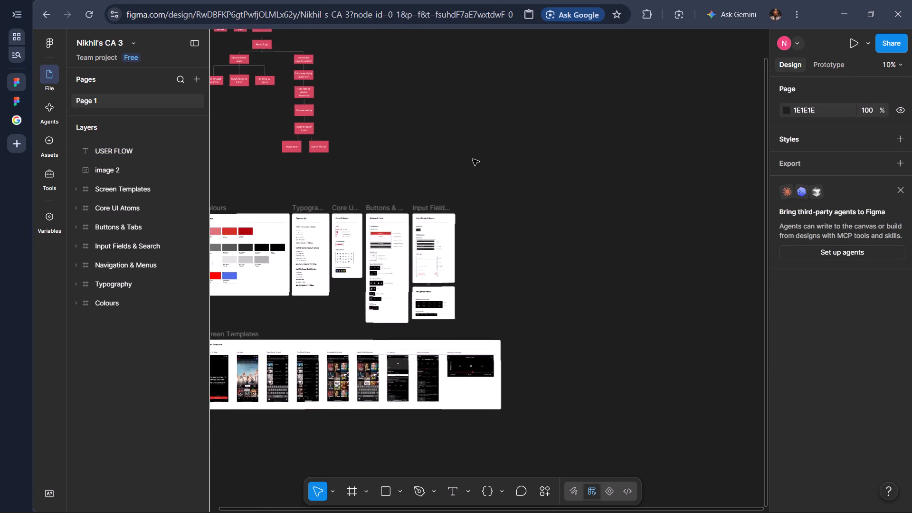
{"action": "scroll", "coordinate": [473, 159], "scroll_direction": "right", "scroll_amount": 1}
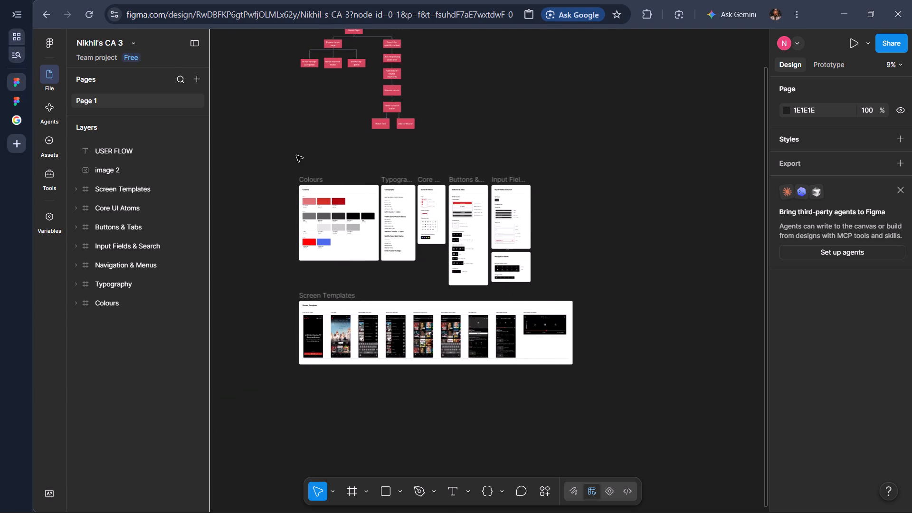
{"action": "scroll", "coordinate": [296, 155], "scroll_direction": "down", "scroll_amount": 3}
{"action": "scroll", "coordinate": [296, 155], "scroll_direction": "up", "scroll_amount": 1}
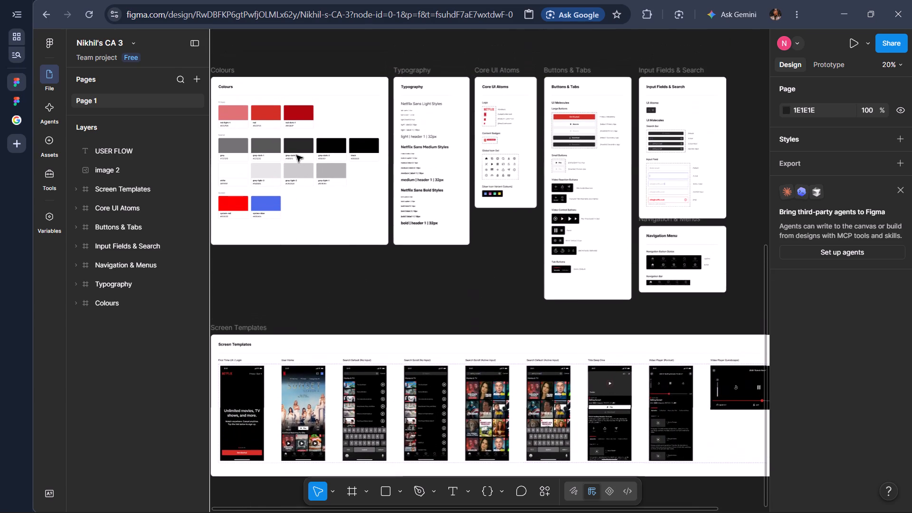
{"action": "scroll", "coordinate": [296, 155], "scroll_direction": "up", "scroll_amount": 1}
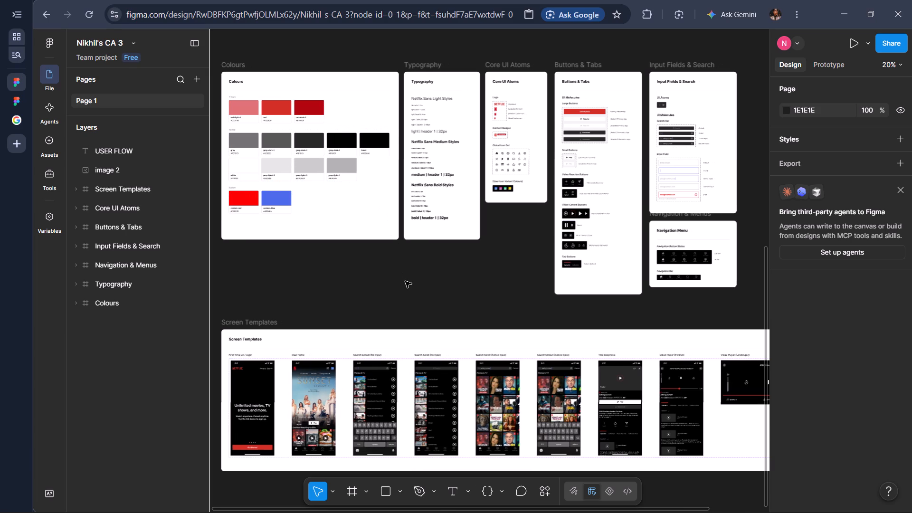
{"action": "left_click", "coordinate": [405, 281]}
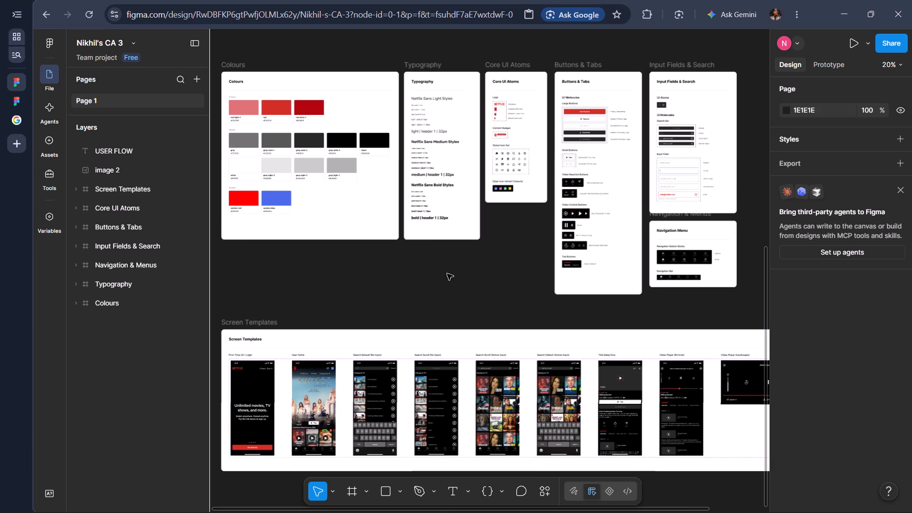
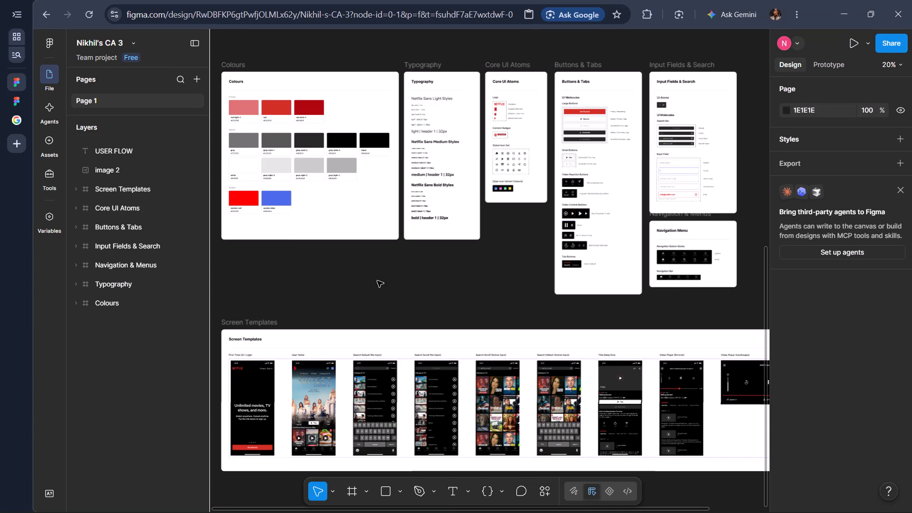
Look over the placement of the style guide frames and the Screen Templates row.
{"action": "key", "text": "Return"}
{"action": "key", "text": "Return"}
{"action": "scroll", "coordinate": [433, 286], "scroll_direction": "left", "scroll_amount": 1}
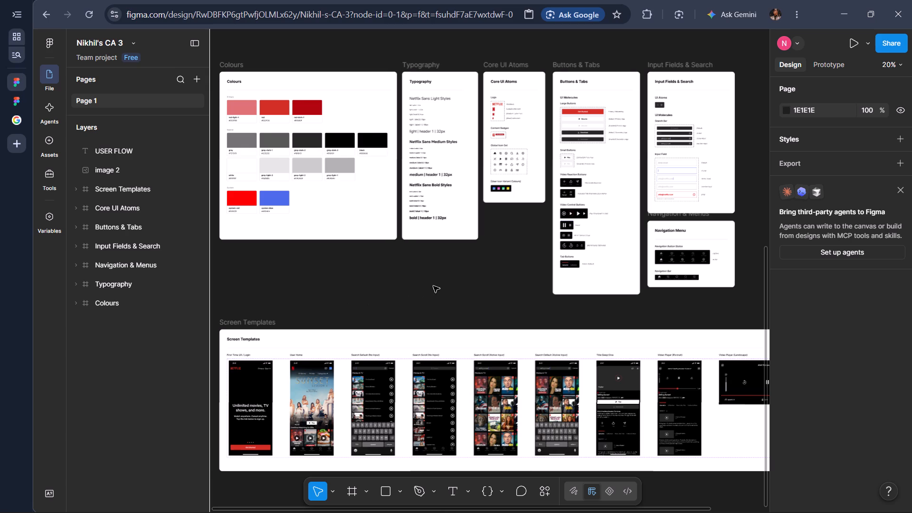
{"action": "scroll", "coordinate": [433, 286], "scroll_direction": "left", "scroll_amount": 2}
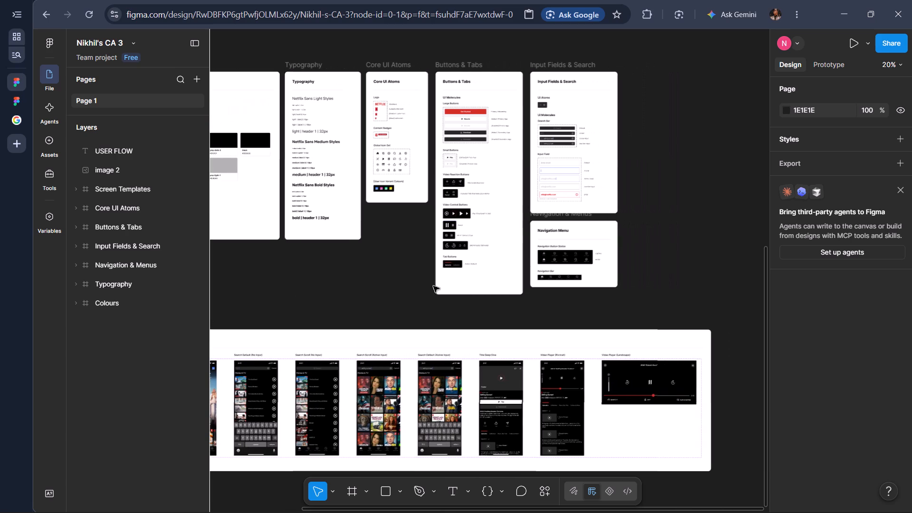
{"action": "scroll", "coordinate": [375, 314], "scroll_direction": "right", "scroll_amount": 1}
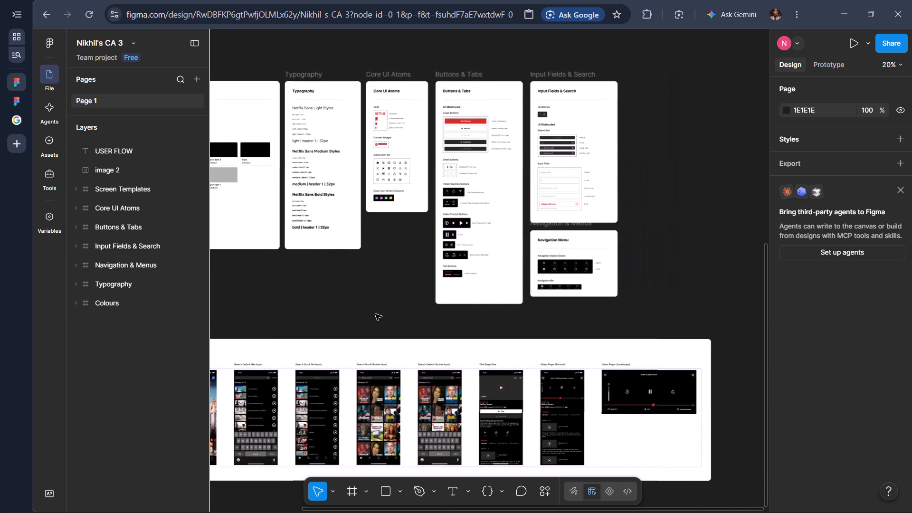
{"action": "scroll", "coordinate": [375, 314], "scroll_direction": "right", "scroll_amount": 4}
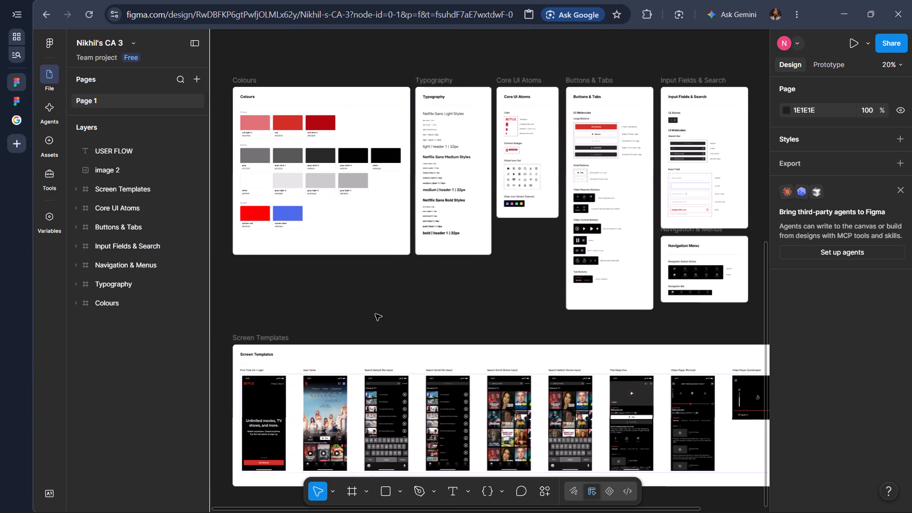
{"action": "scroll", "coordinate": [375, 314], "scroll_direction": "down", "scroll_amount": 1}
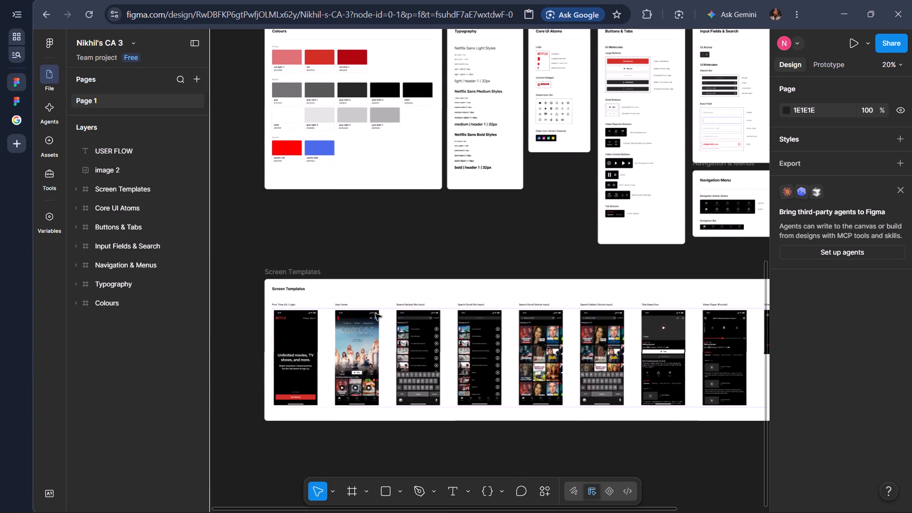
{"action": "scroll", "coordinate": [375, 314], "scroll_direction": "down", "scroll_amount": 1}
{"action": "scroll", "coordinate": [419, 238], "scroll_direction": "left", "scroll_amount": 1}
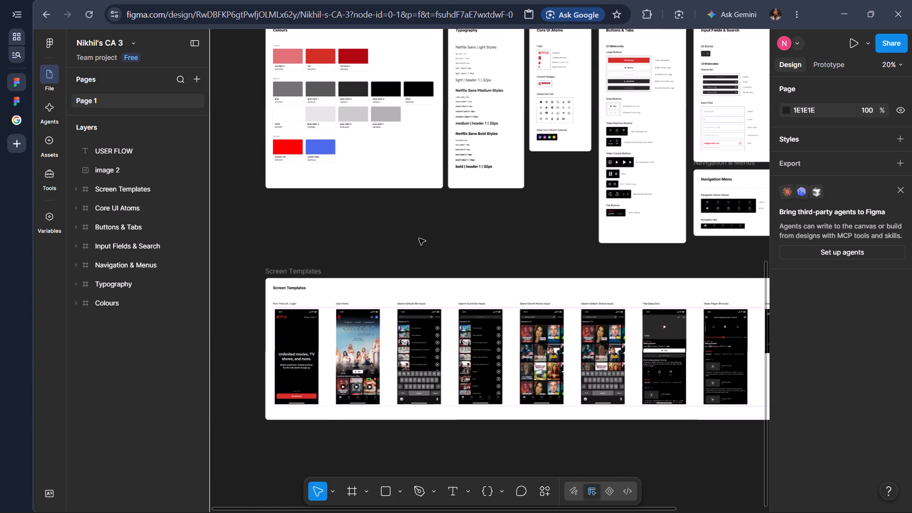
{"action": "scroll", "coordinate": [419, 238], "scroll_direction": "left", "scroll_amount": 2}
Move the USER FLOW title and flow diagram together down toward the Colours frame, putting the title at about X 166, Y 55.
{"action": "scroll", "coordinate": [419, 238], "scroll_direction": "up", "scroll_amount": 2}
{"action": "scroll", "coordinate": [419, 238], "scroll_direction": "right", "scroll_amount": 2}
{"action": "scroll", "coordinate": [419, 238], "scroll_direction": "up", "scroll_amount": 1}
{"action": "scroll", "coordinate": [419, 238], "scroll_direction": "right", "scroll_amount": 1}
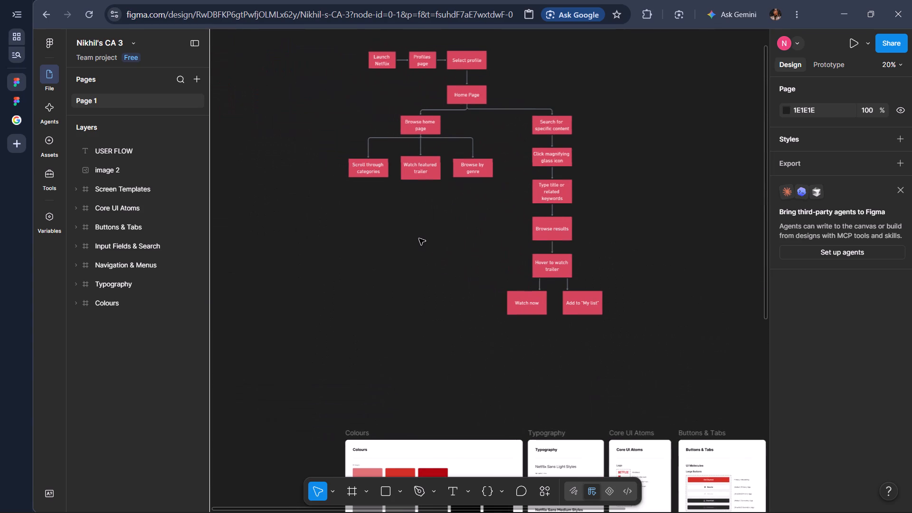
{"action": "scroll", "coordinate": [419, 238], "scroll_direction": "right", "scroll_amount": 1}
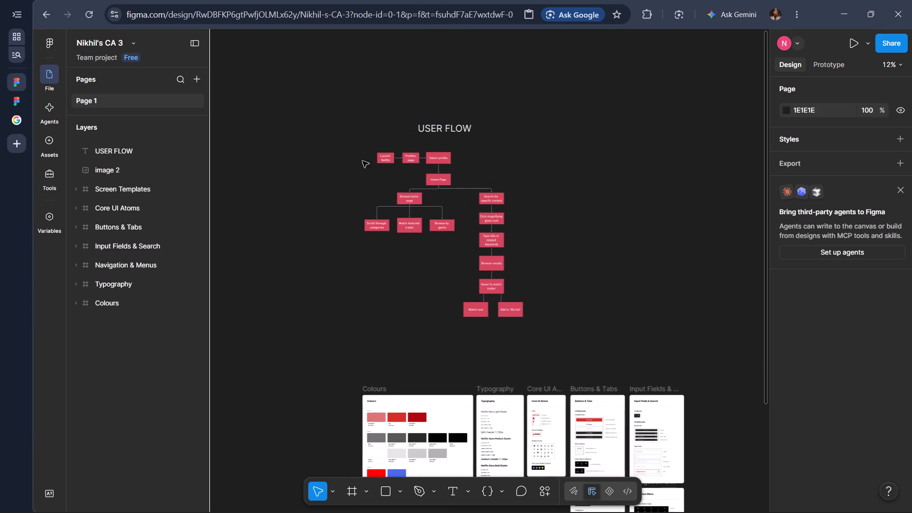
{"action": "left_click_drag", "start_coordinate": [371, 109], "coordinate": [565, 351]}
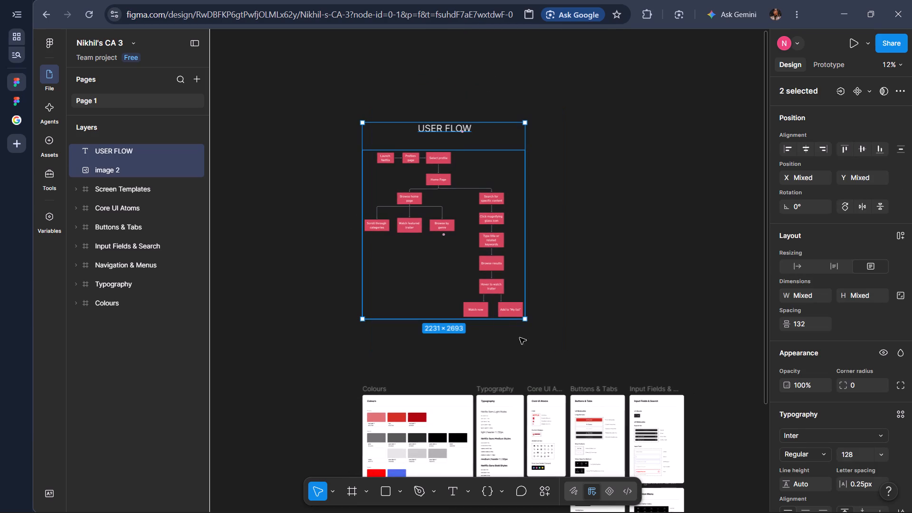
{"action": "left_click_drag", "start_coordinate": [465, 277], "coordinate": [465, 304]}
{"action": "left_click", "coordinate": [596, 221]}
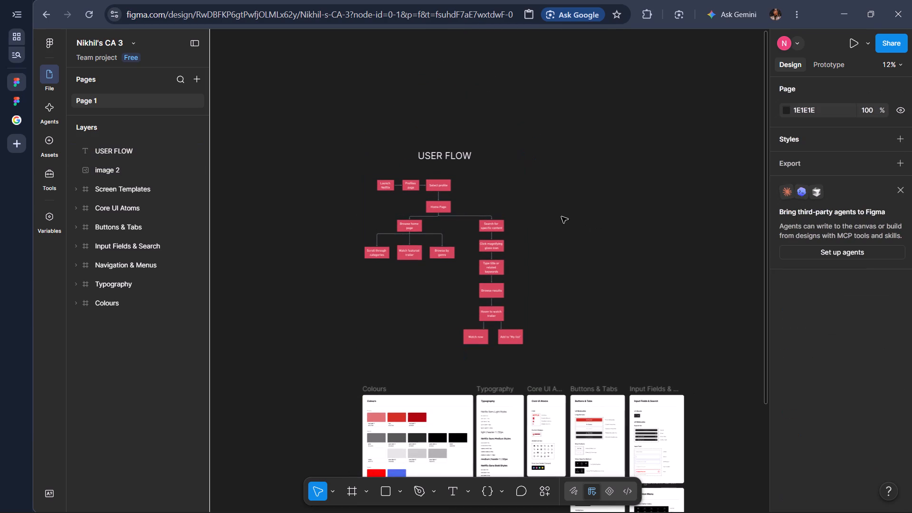
Nudge the USER FLOW title down closer to the diagram's top boxes, to about Y 114.
{"action": "left_click", "coordinate": [462, 156]}
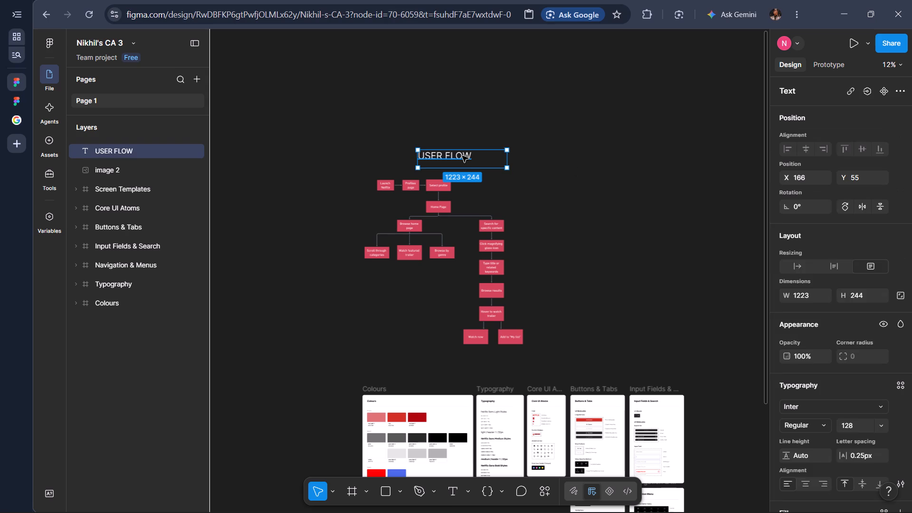
{"action": "key", "text": "Down"}
{"action": "key", "text": "Down"}
{"action": "key", "text": "Down"}
{"action": "key", "text": "Down"}
{"action": "key", "text": "Down"}
{"action": "key", "text": "Down"}
{"action": "key", "text": "Down"}
{"action": "key", "text": "Down"}
{"action": "key", "text": "Down"}
{"action": "key", "text": "Down"}
{"action": "key", "text": "Down"}
{"action": "key", "text": "Down"}
{"action": "key", "text": "Down"}
{"action": "key", "text": "Down"}
{"action": "key", "text": "Down"}
{"action": "key", "text": "Down"}
{"action": "key", "text": "Down"}
{"action": "key", "text": "Down"}
{"action": "key", "text": "Down"}
{"action": "key", "text": "Down"}
{"action": "key", "text": "Down"}
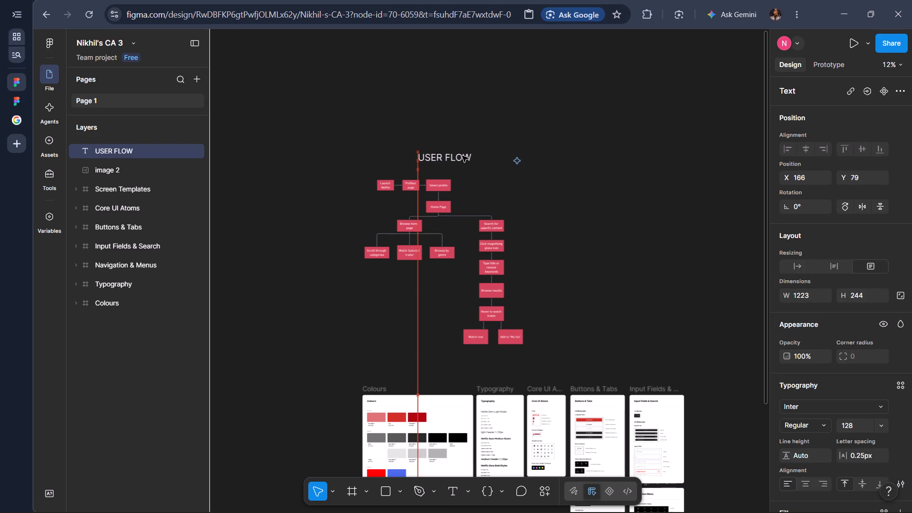
{"action": "left_click", "coordinate": [517, 163]}
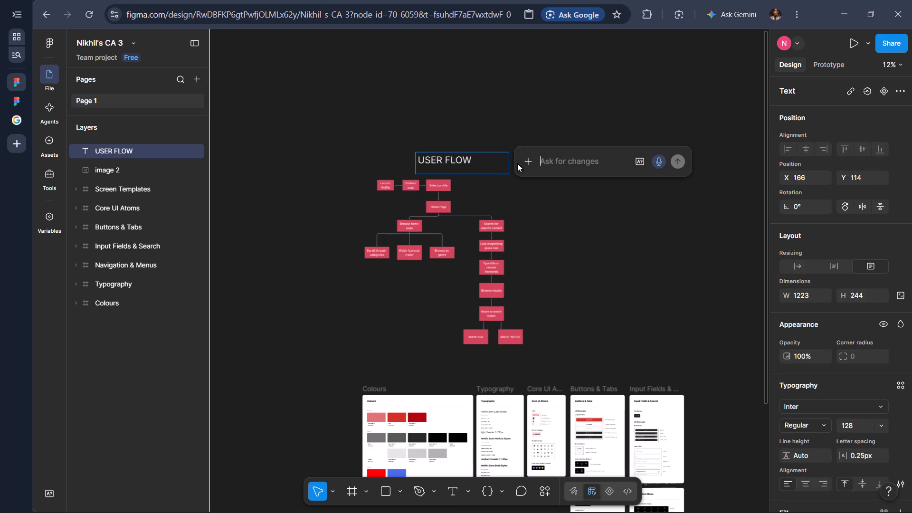
{"action": "left_click", "coordinate": [556, 199]}
{"action": "left_click", "coordinate": [556, 199]}
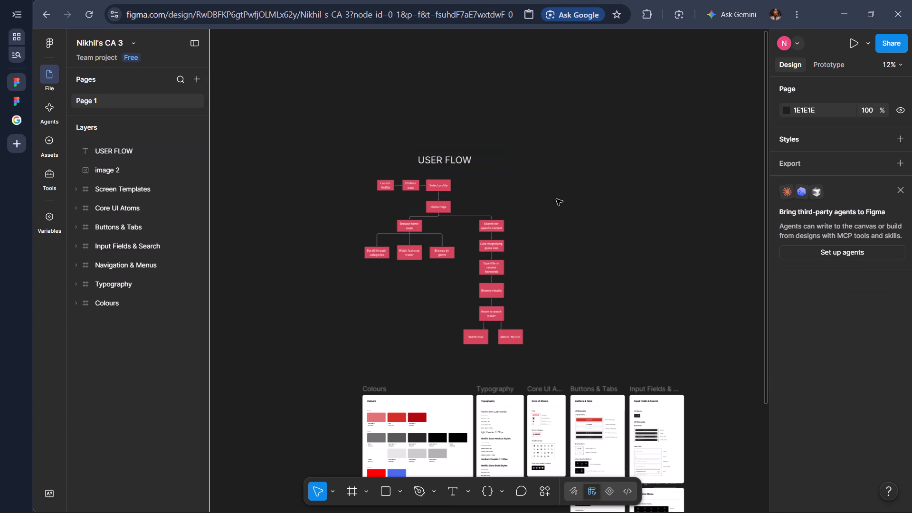
{"action": "scroll", "coordinate": [556, 199], "scroll_direction": "left", "scroll_amount": 1}
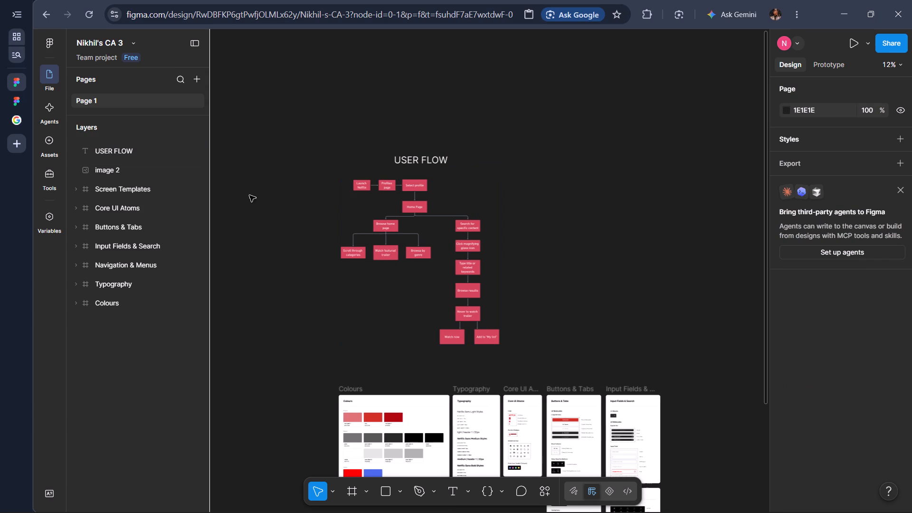
{"action": "left_click", "coordinate": [18, 120]}
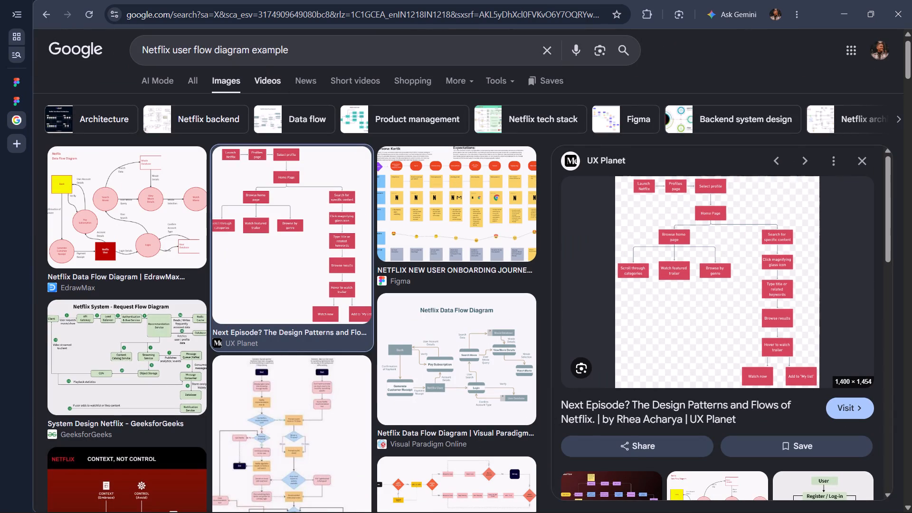
{"action": "left_click_drag", "start_coordinate": [300, 56], "coordinate": [180, 51]}
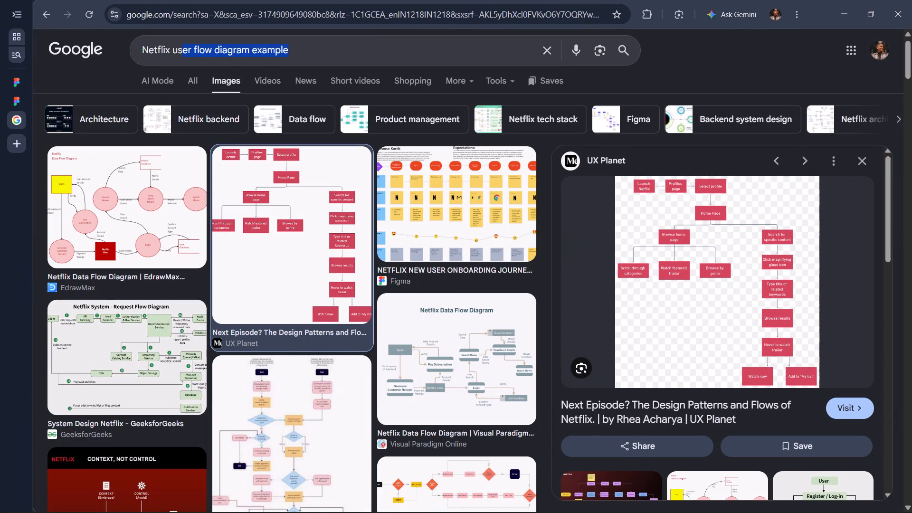
{"action": "left_click_drag", "start_coordinate": [180, 51], "coordinate": [172, 49]}
{"action": "type", "text": "informa"}
{"action": "type", "text": "tion ac"}
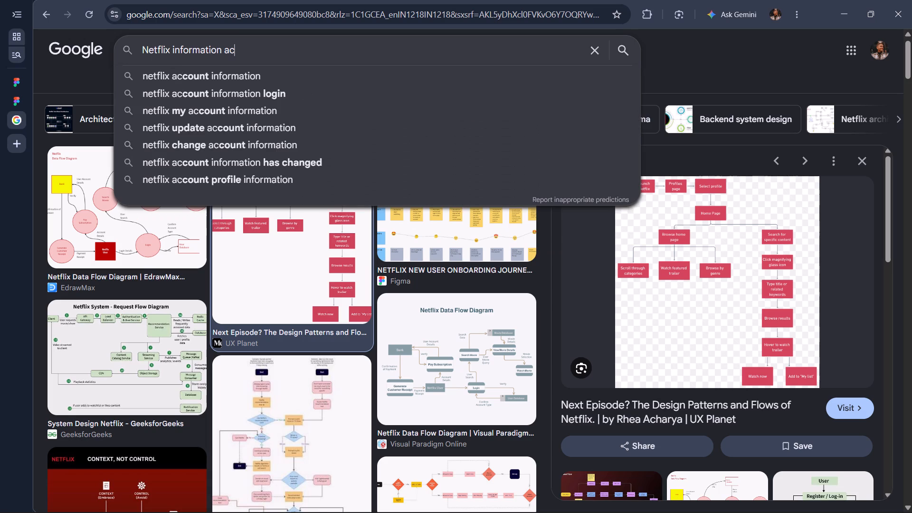
{"action": "key", "text": "BackSpace"}
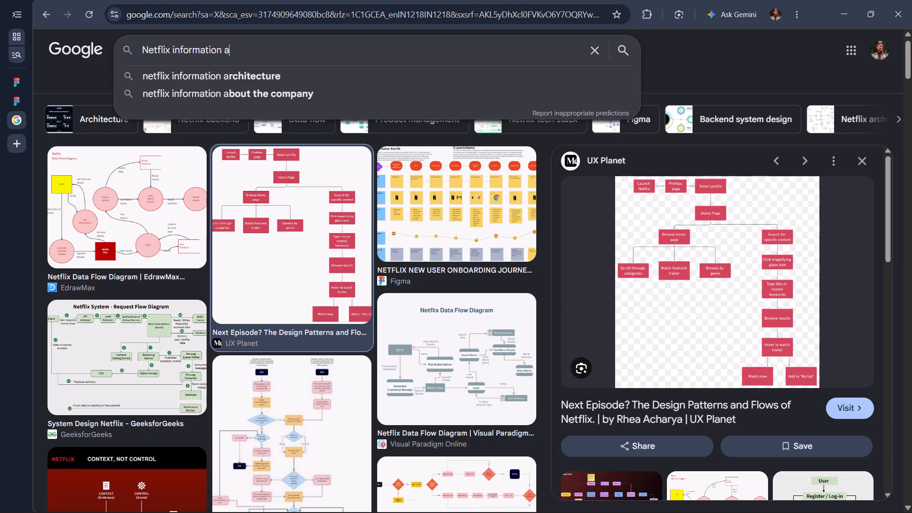
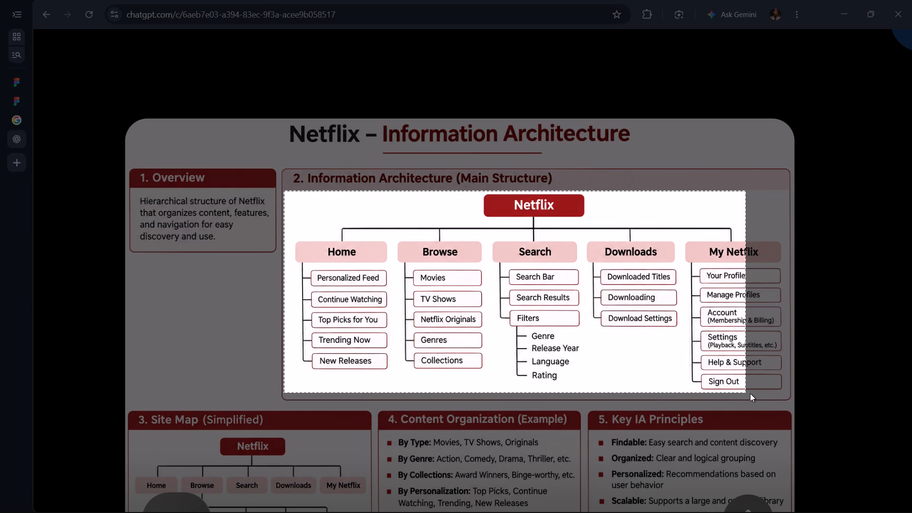
{"action": "left_click_drag", "start_coordinate": [750, 393], "coordinate": [795, 394]}
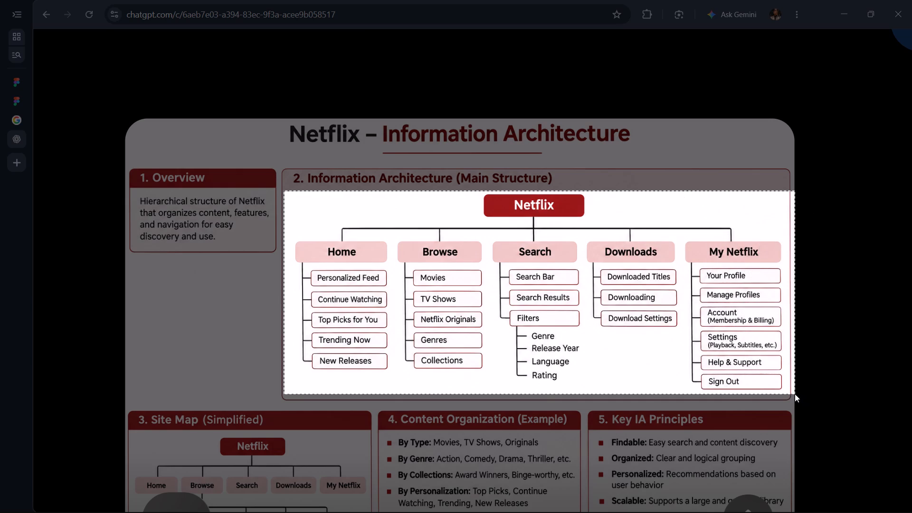
{"action": "left_click_drag", "start_coordinate": [795, 394], "coordinate": [787, 395]}
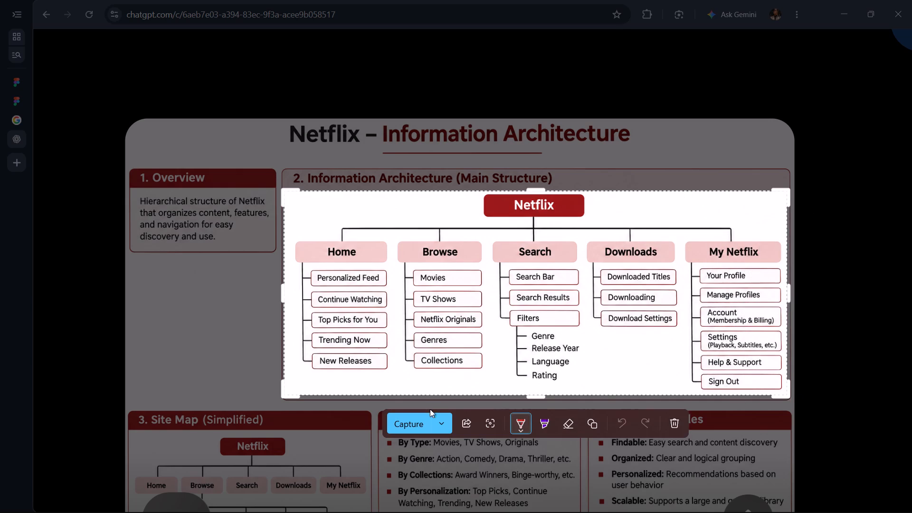
{"action": "left_click", "coordinate": [402, 422]}
Switch to the CA 3 Figma file, paste the captured diagram and place it beside the USER FLOW diagram at about X 2197, Y 521.
{"action": "left_click", "coordinate": [17, 99]}
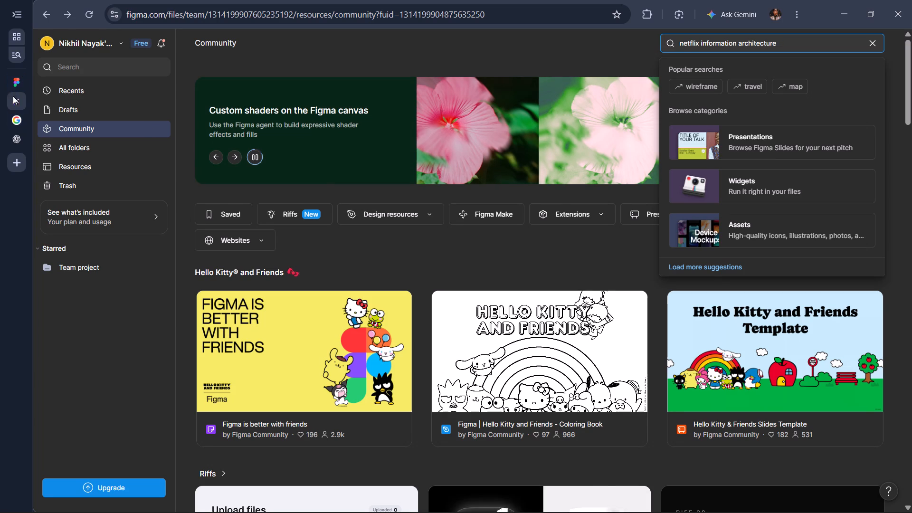
{"action": "left_click", "coordinate": [17, 102]}
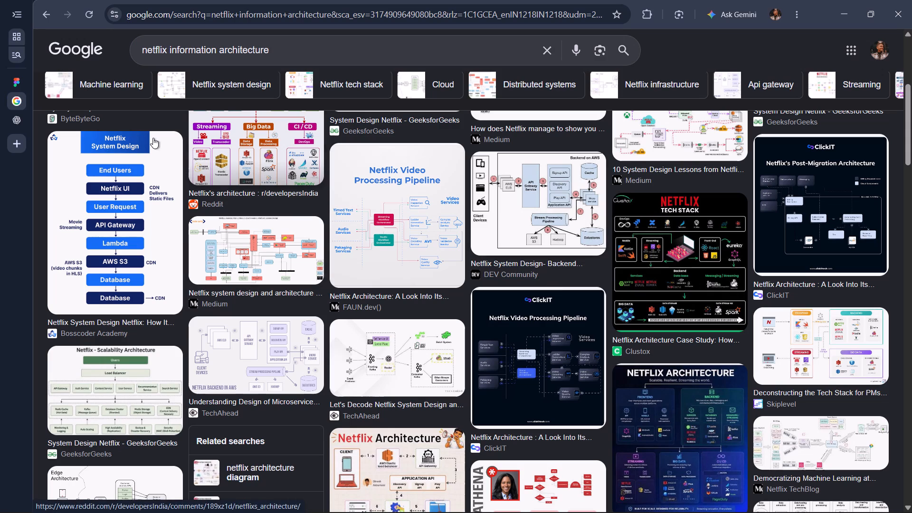
{"action": "left_click", "coordinate": [18, 76]}
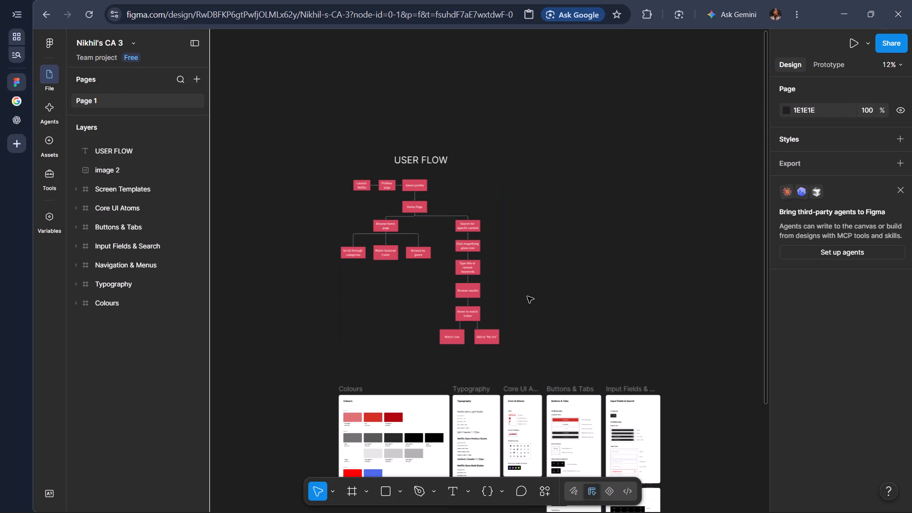
{"action": "left_click", "coordinate": [604, 246]}
{"action": "key", "text": "ctrl+v"}
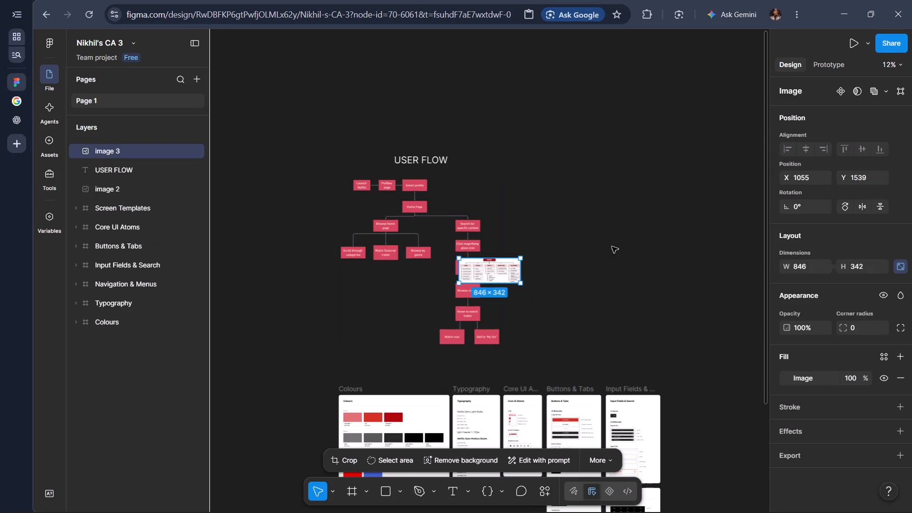
{"action": "left_click_drag", "start_coordinate": [502, 273], "coordinate": [597, 250]}
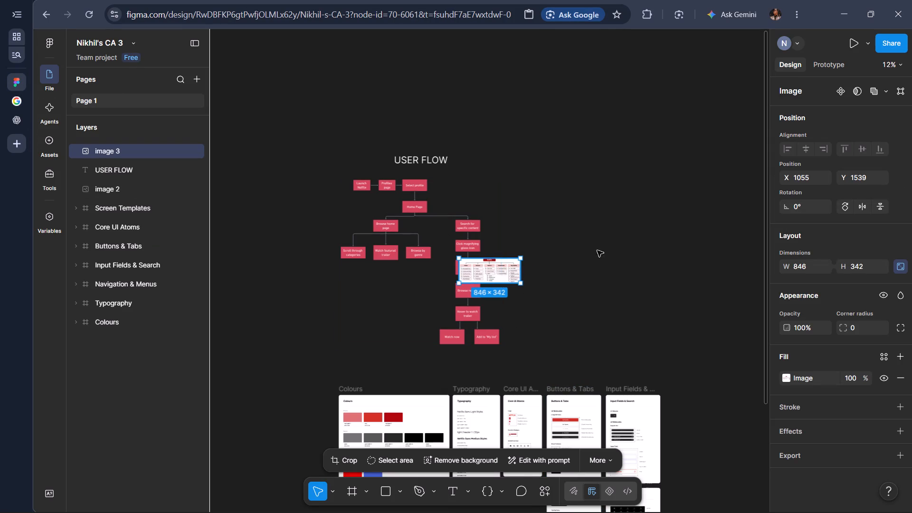
{"action": "left_click_drag", "start_coordinate": [597, 250], "coordinate": [585, 199]}
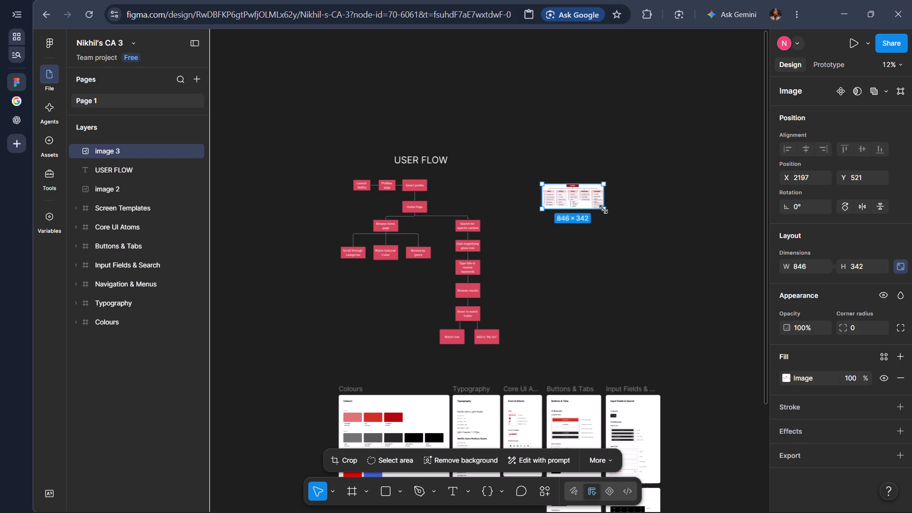
Enlarge the pasted information architecture image proportionally to about 3003 × 1214.
{"action": "left_click_drag", "start_coordinate": [602, 209], "coordinate": [666, 301]}
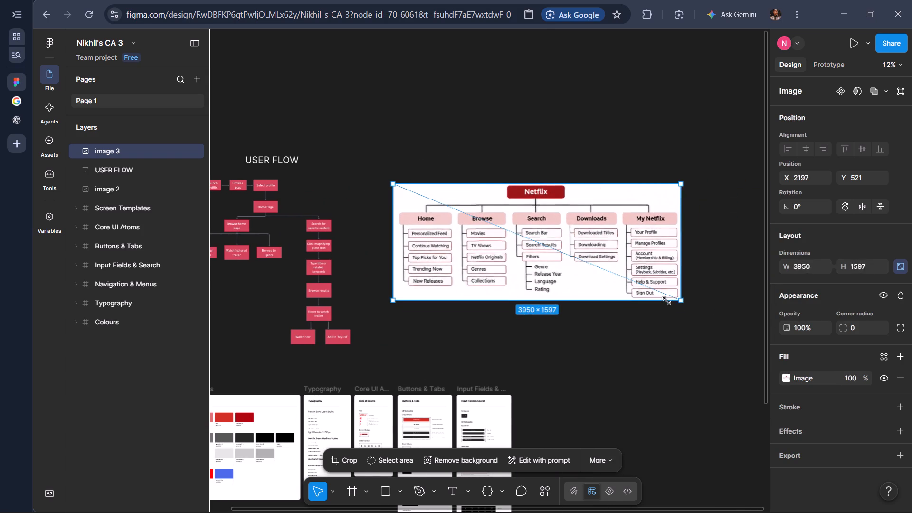
{"action": "left_click_drag", "start_coordinate": [666, 301], "coordinate": [566, 273]}
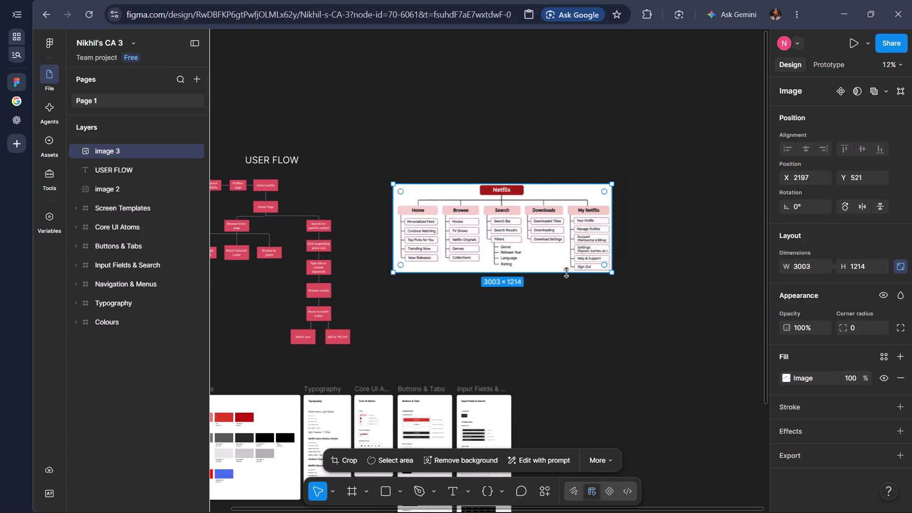
{"action": "left_click", "coordinate": [571, 320]}
Add a text box about 1576 × 247 above the information architecture image reading "INFORMATION ARCHITECTURE".
{"action": "scroll", "coordinate": [571, 320], "scroll_direction": "up", "scroll_amount": 1}
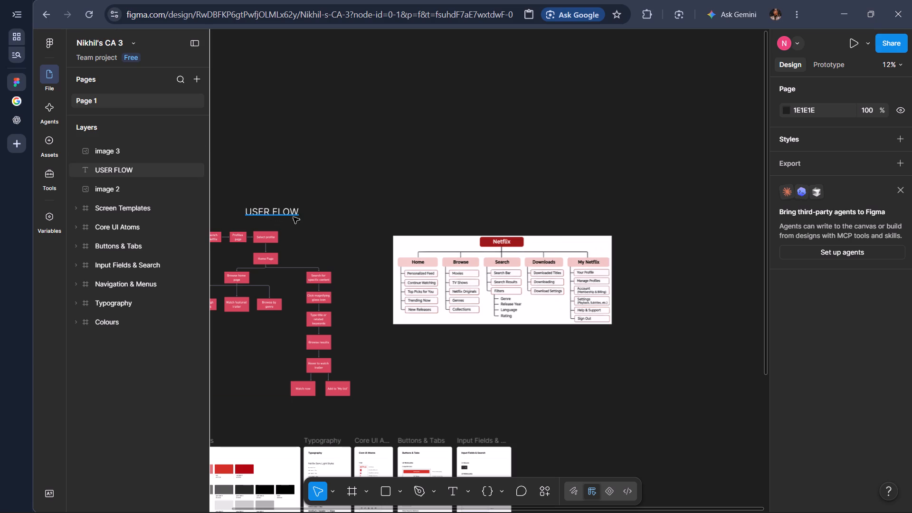
{"action": "scroll", "coordinate": [349, 223], "scroll_direction": "right", "scroll_amount": 1}
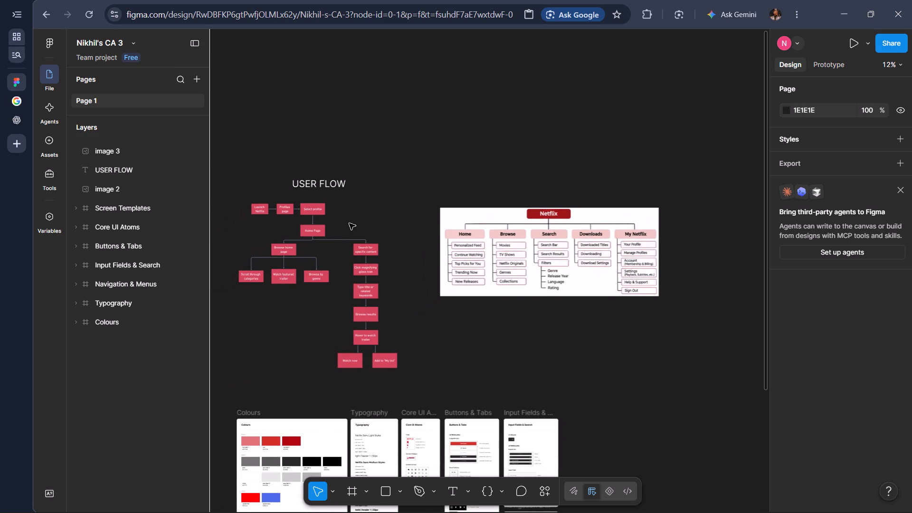
{"action": "scroll", "coordinate": [349, 223], "scroll_direction": "right", "scroll_amount": 3}
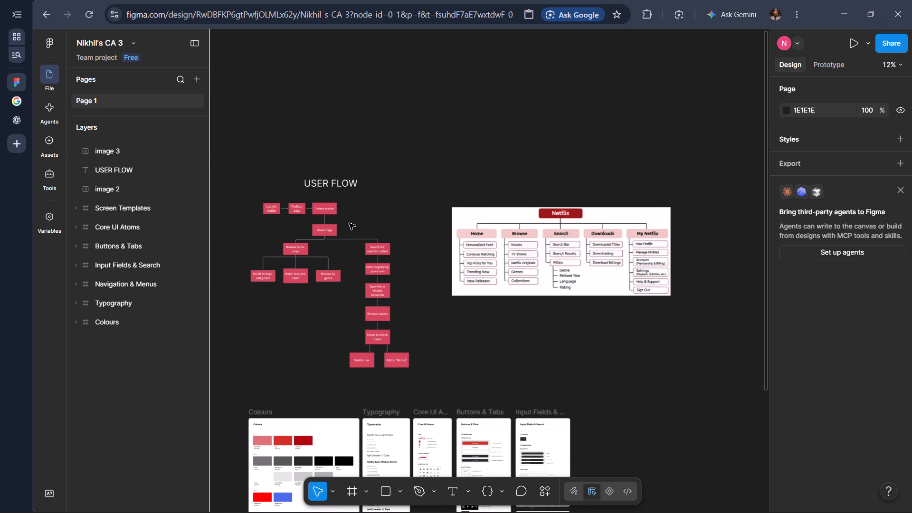
{"action": "scroll", "coordinate": [349, 223], "scroll_direction": "right", "scroll_amount": 1}
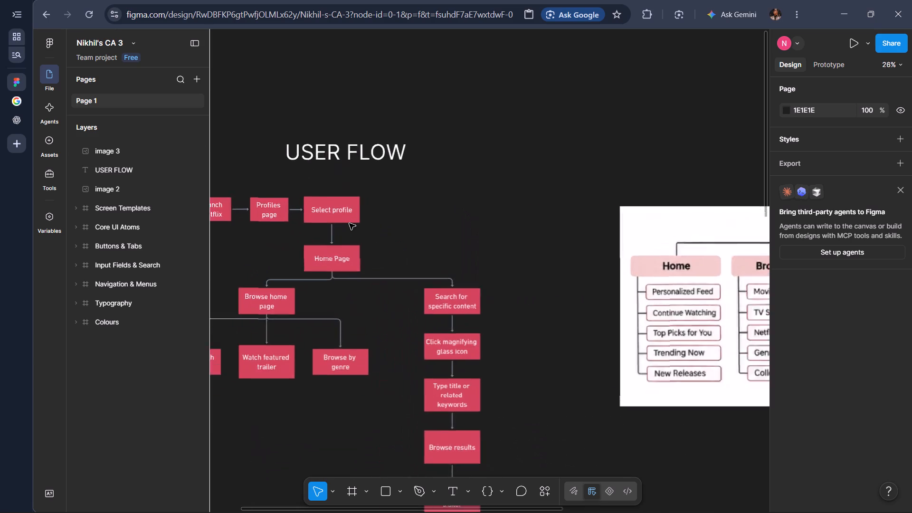
{"action": "scroll", "coordinate": [349, 223], "scroll_direction": "left", "scroll_amount": 5}
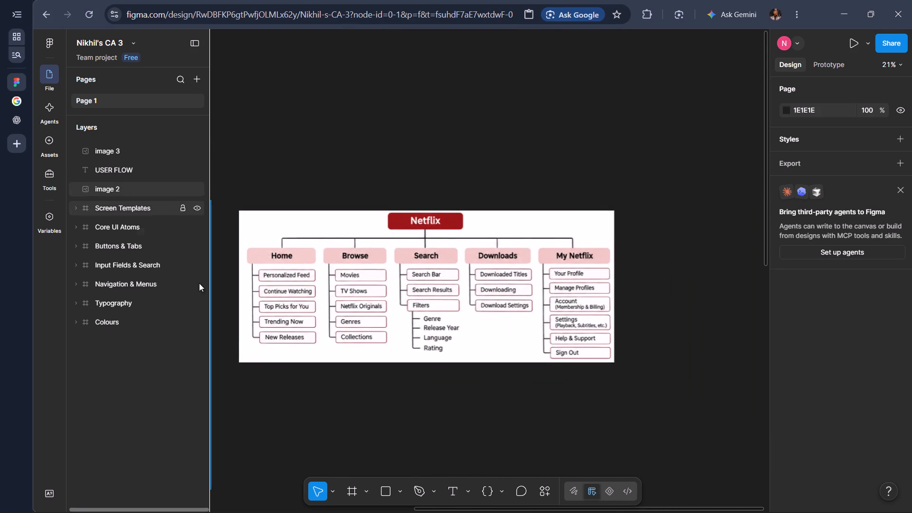
{"action": "left_click", "coordinate": [454, 492]}
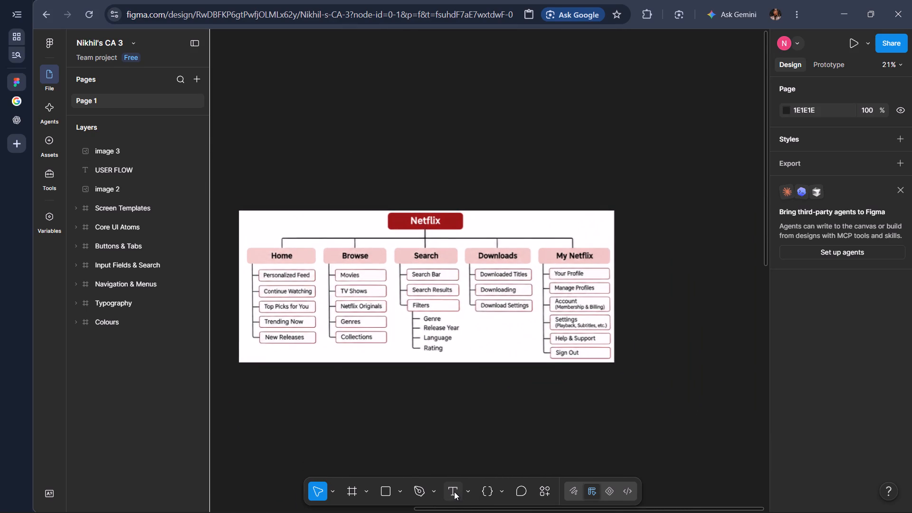
{"action": "left_click_drag", "start_coordinate": [330, 166], "coordinate": [527, 192]}
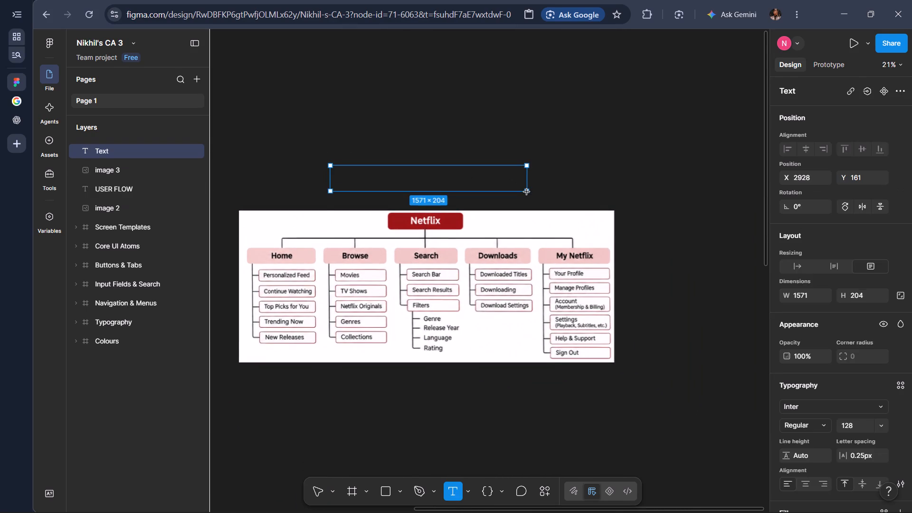
{"action": "left_click_drag", "start_coordinate": [527, 192], "coordinate": [527, 197]}
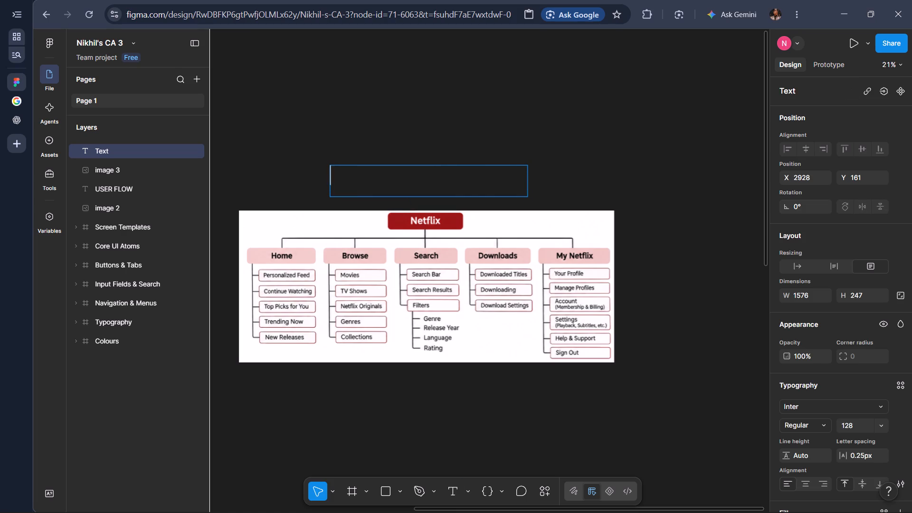
{"action": "type", "text": "Infor"}
{"action": "key", "text": "BackSpace"}
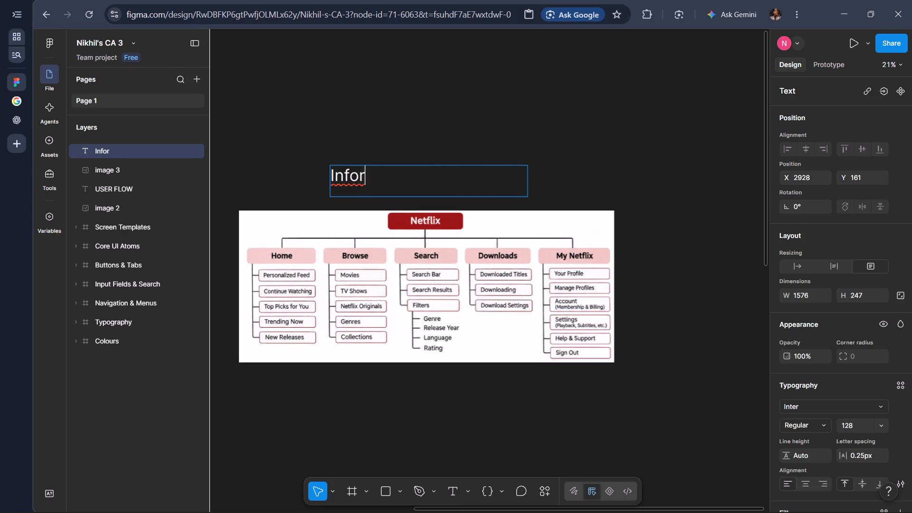
{"action": "key", "text": "BackSpace"}
{"action": "key", "text": "BackSpace"}
{"action": "key", "text": "BackSpace"}
{"action": "key", "text": "BackSpace"}
{"action": "type", "text": "INFORMATION"}
{"action": "key", "text": "space"}
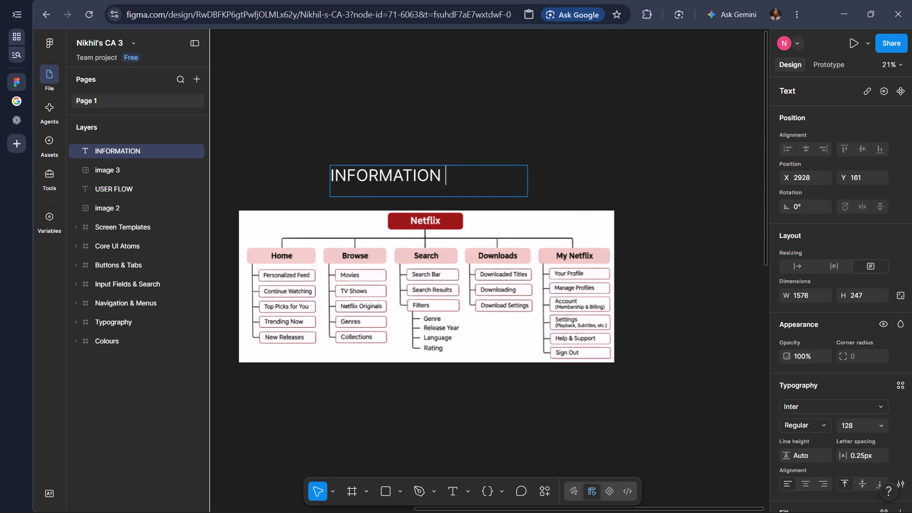
{"action": "type", "text": "ARCHI"}
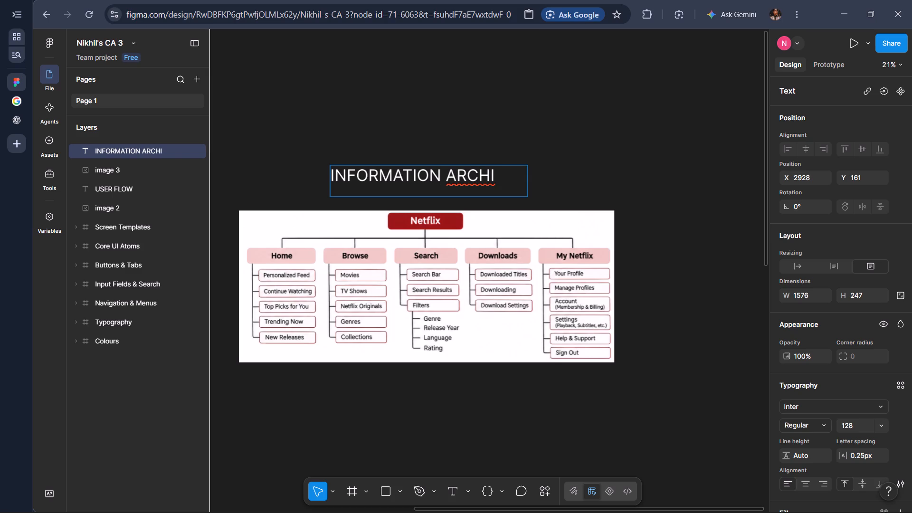
{"action": "type", "text": "TECTURE"}
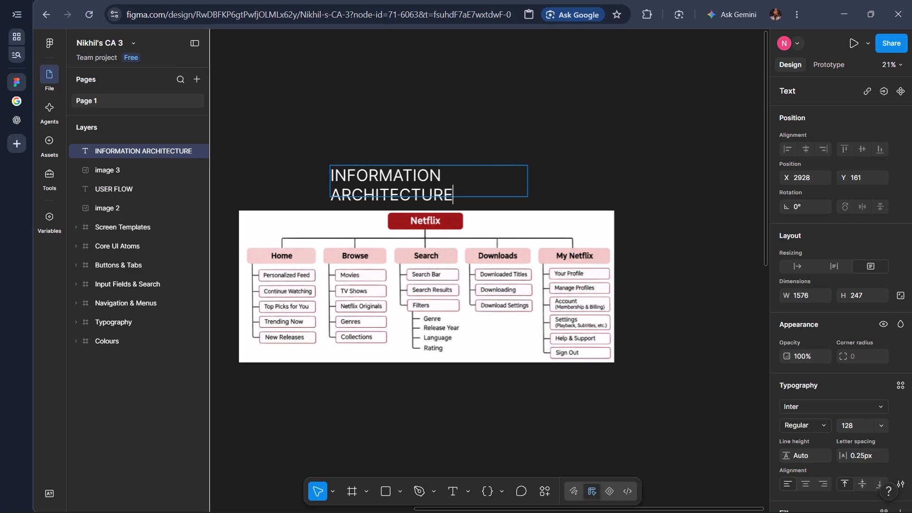
Set the font size of the INFORMATION ARCHITECTURE title to 96.
{"action": "key", "text": "ctrl+a"}
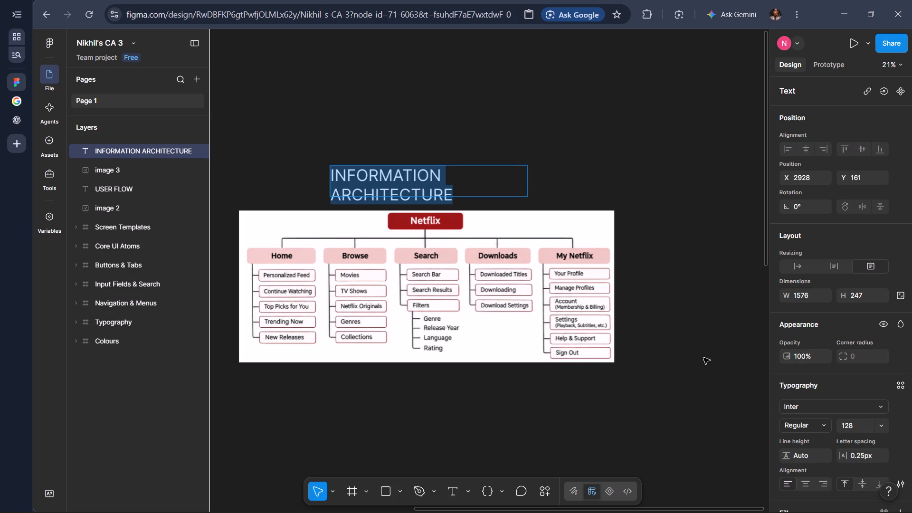
{"action": "left_click", "coordinate": [883, 430]}
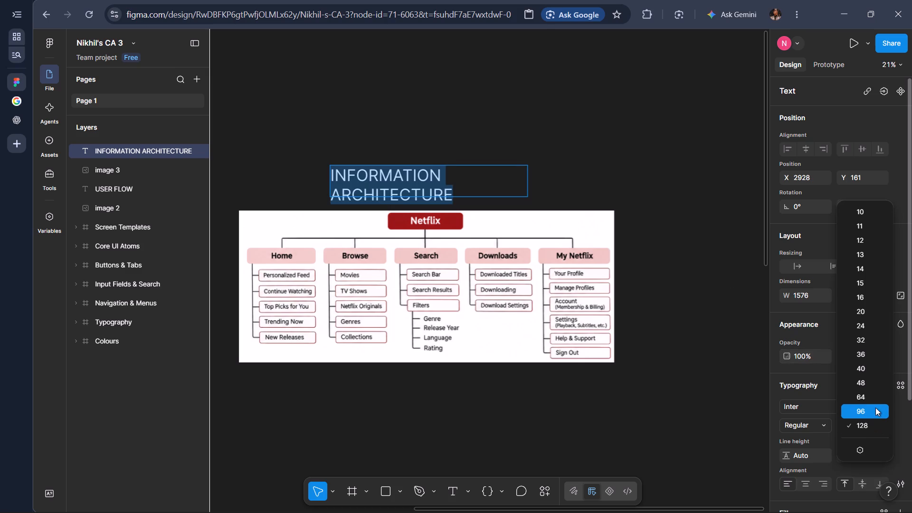
{"action": "left_click", "coordinate": [874, 410]}
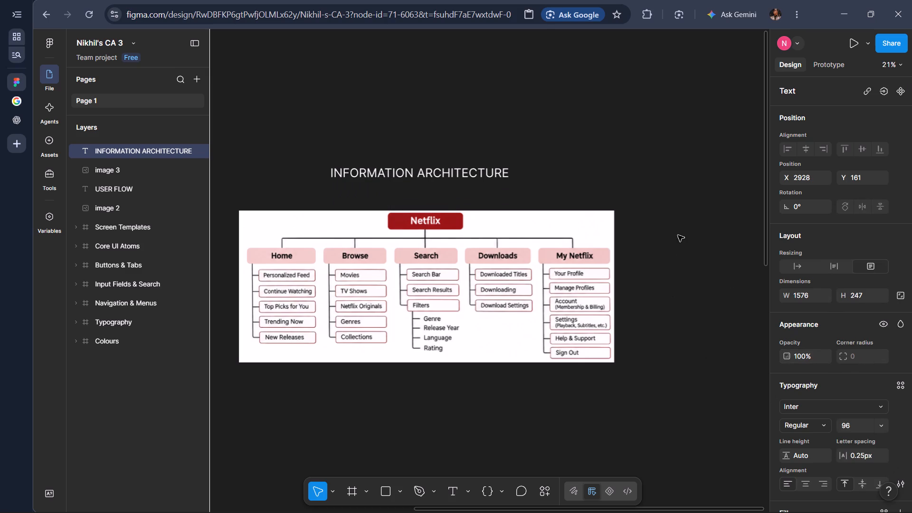
{"action": "left_click", "coordinate": [682, 234]}
{"action": "scroll", "coordinate": [682, 234], "scroll_direction": "right", "scroll_amount": 3}
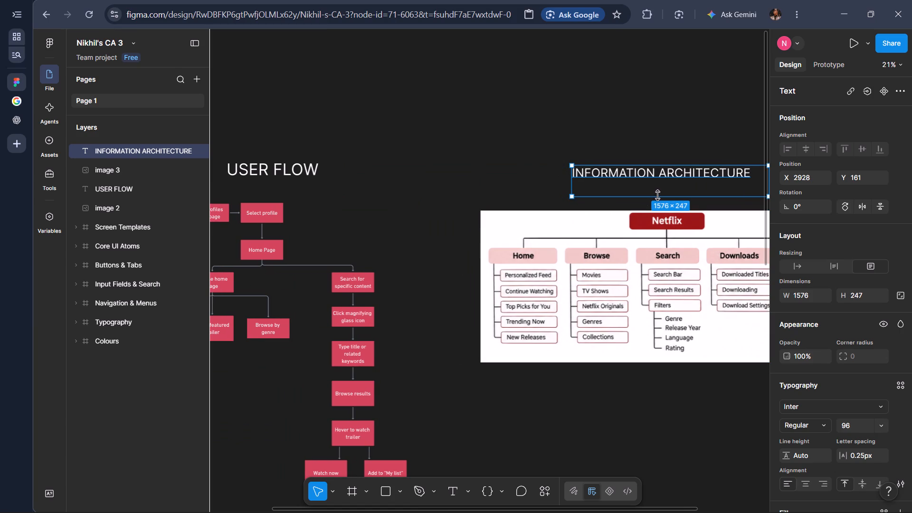
Reduce the height of the INFORMATION ARCHITECTURE title's text box to about 171, keeping its width.
{"action": "left_click", "coordinate": [637, 192]}
{"action": "left_click", "coordinate": [620, 192]}
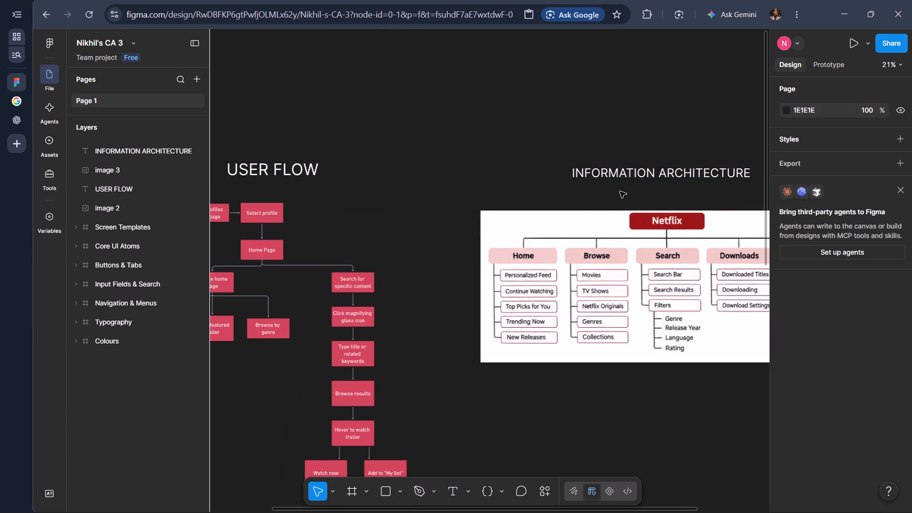
{"action": "double_click", "coordinate": [633, 182]}
{"action": "left_click", "coordinate": [619, 186]}
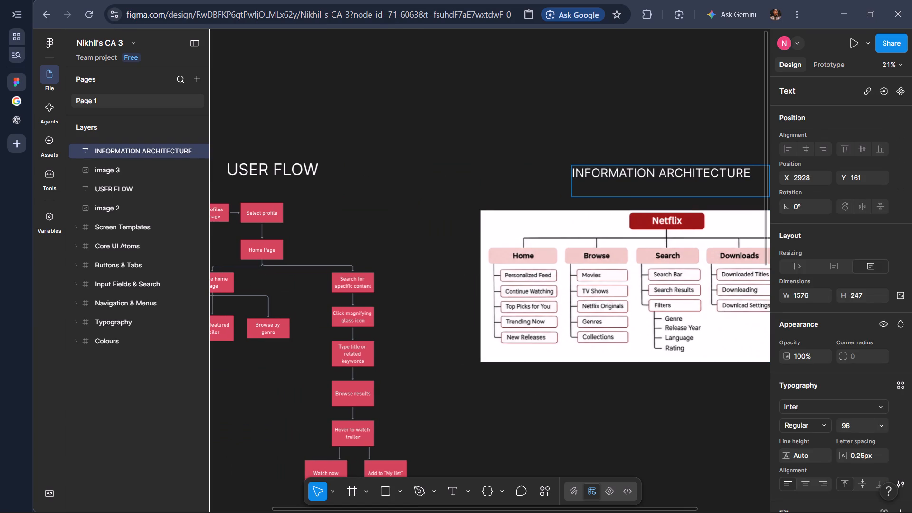
{"action": "key", "text": "Down"}
{"action": "key", "text": "Delete"}
{"action": "left_click", "coordinate": [515, 149]}
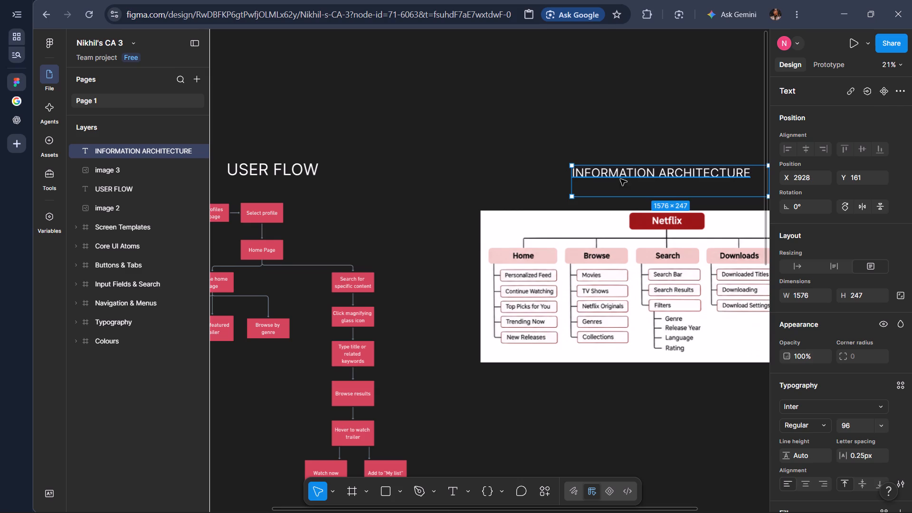
{"action": "left_click_drag", "start_coordinate": [664, 198], "coordinate": [665, 187]}
Move the INFORMATION ARCHITECTURE title down to about X 2911, Y 272, centred just above its diagram.
{"action": "left_click", "coordinate": [684, 141]}
{"action": "left_click_drag", "start_coordinate": [668, 169], "coordinate": [668, 184]}
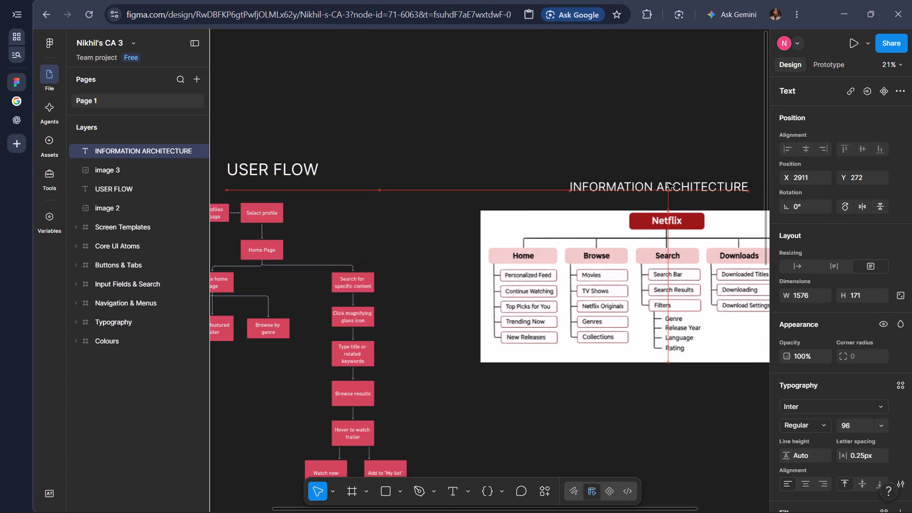
{"action": "left_click_drag", "start_coordinate": [668, 184], "coordinate": [667, 184]}
{"action": "left_click", "coordinate": [669, 133]}
Select all seven style guide frames, from Colours to Screen Templates, and resize them together to about 5136 × 3573.
{"action": "scroll", "coordinate": [669, 133], "scroll_direction": "left", "scroll_amount": 1}
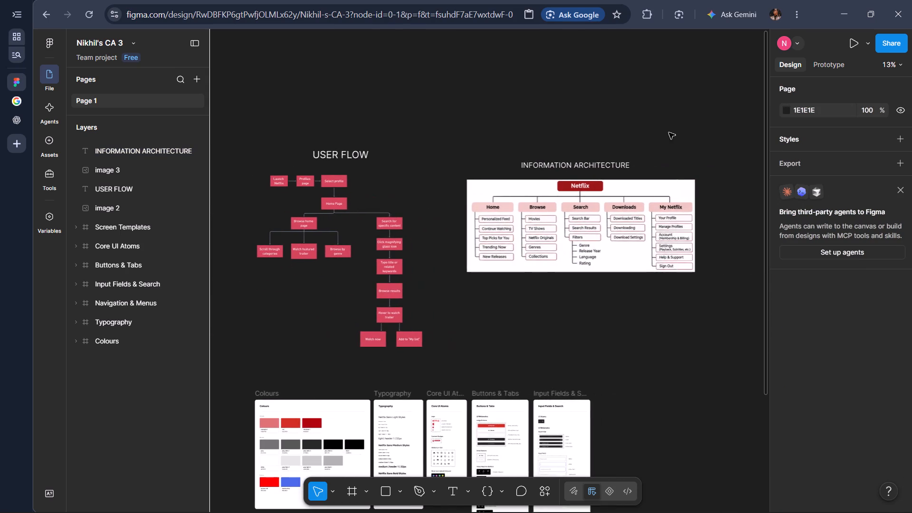
{"action": "scroll", "coordinate": [669, 133], "scroll_direction": "down", "scroll_amount": 5}
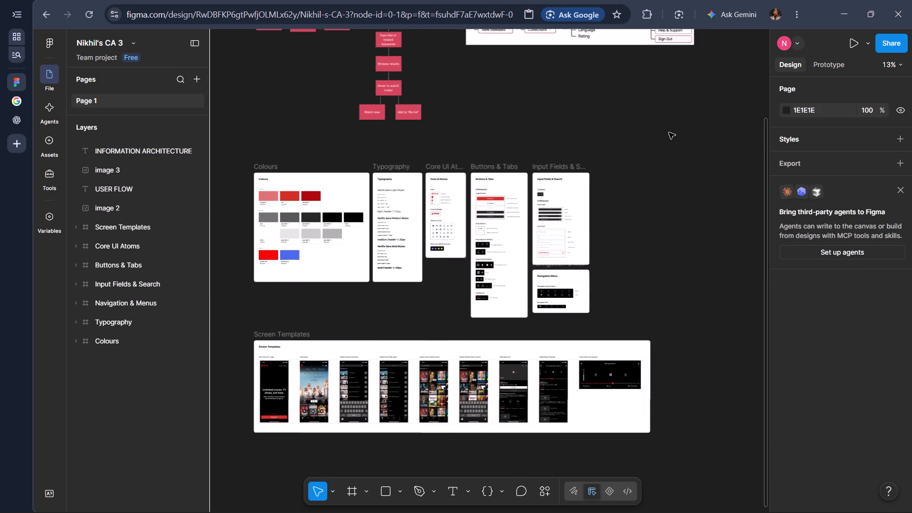
{"action": "left_click", "coordinate": [253, 180]}
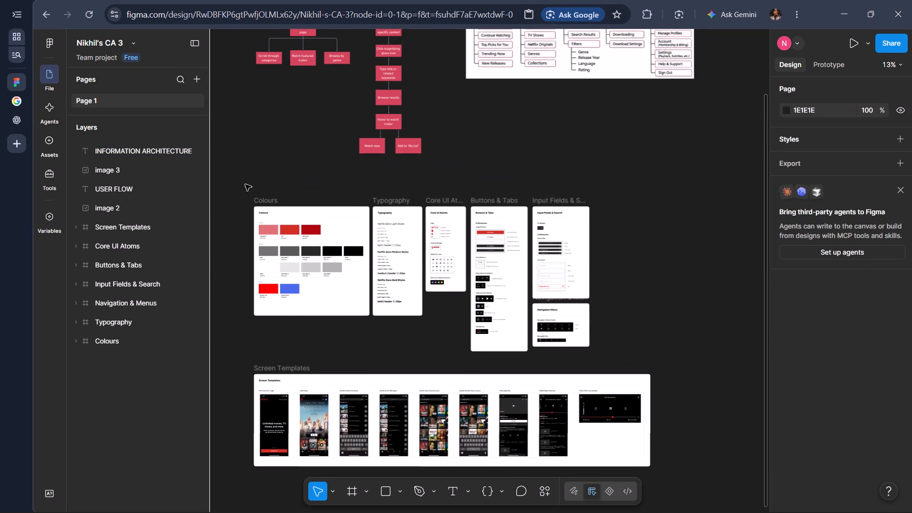
{"action": "left_click_drag", "start_coordinate": [243, 187], "coordinate": [689, 435]}
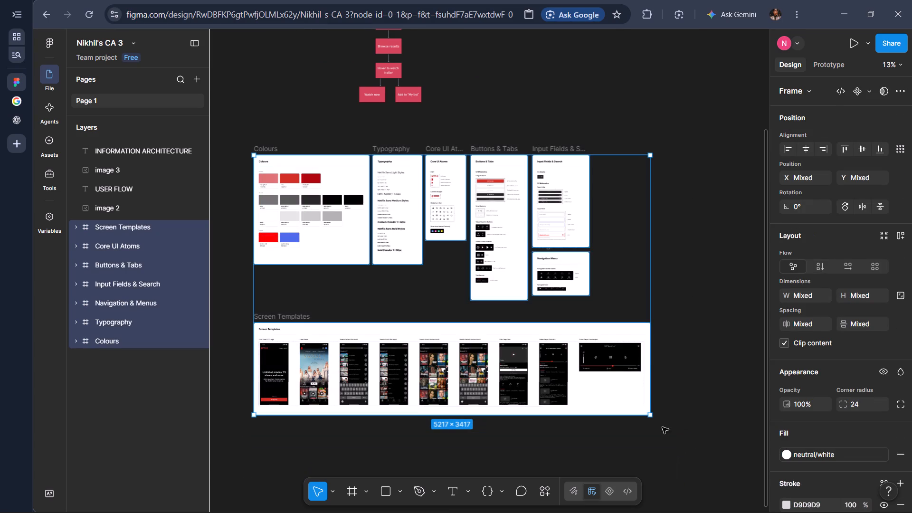
{"action": "left_click_drag", "start_coordinate": [652, 417], "coordinate": [692, 431]}
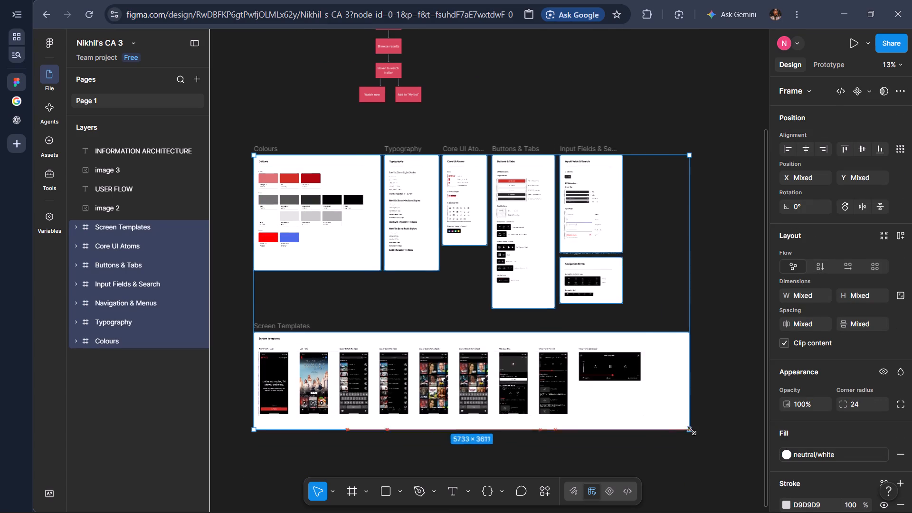
{"action": "left_click_drag", "start_coordinate": [692, 431], "coordinate": [735, 450]}
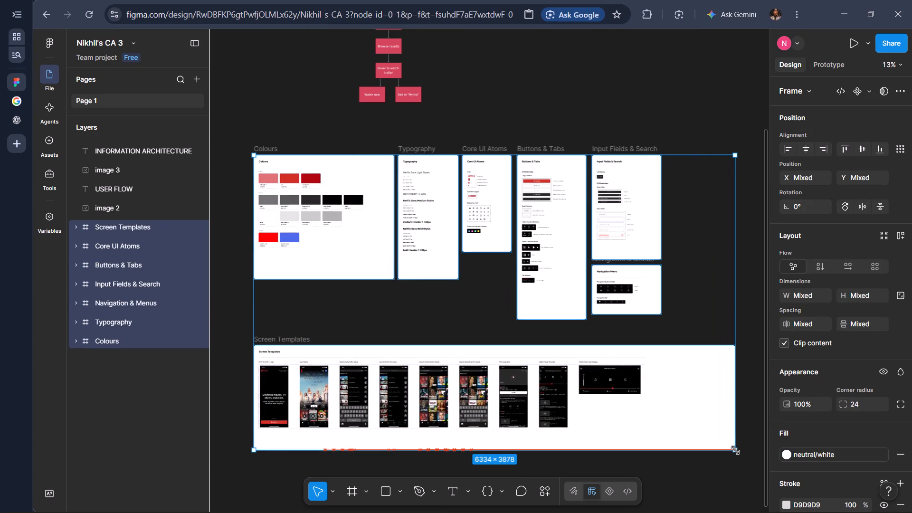
{"action": "left_click_drag", "start_coordinate": [735, 450], "coordinate": [648, 432]}
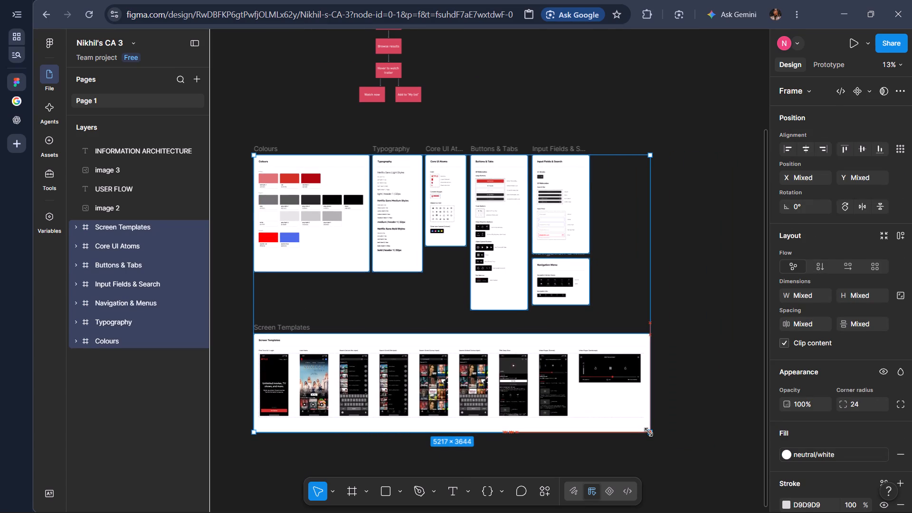
{"action": "left_click_drag", "start_coordinate": [648, 432], "coordinate": [643, 427]}
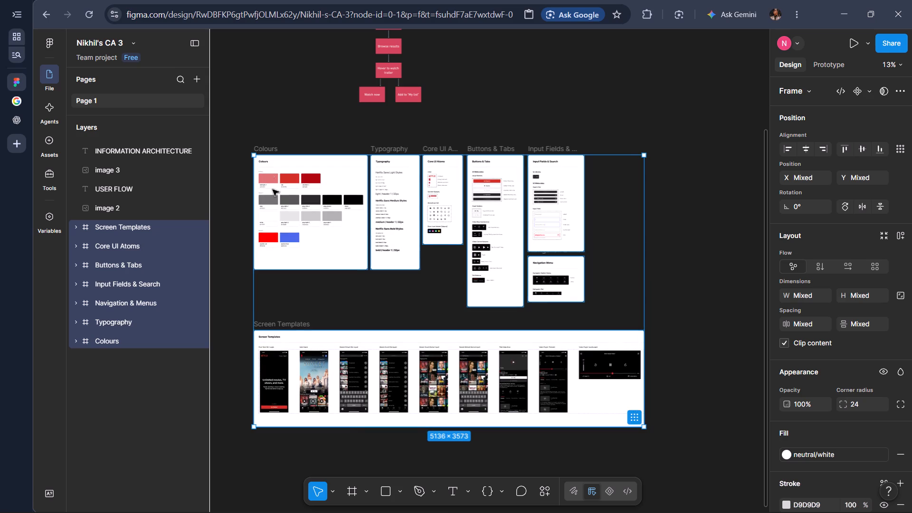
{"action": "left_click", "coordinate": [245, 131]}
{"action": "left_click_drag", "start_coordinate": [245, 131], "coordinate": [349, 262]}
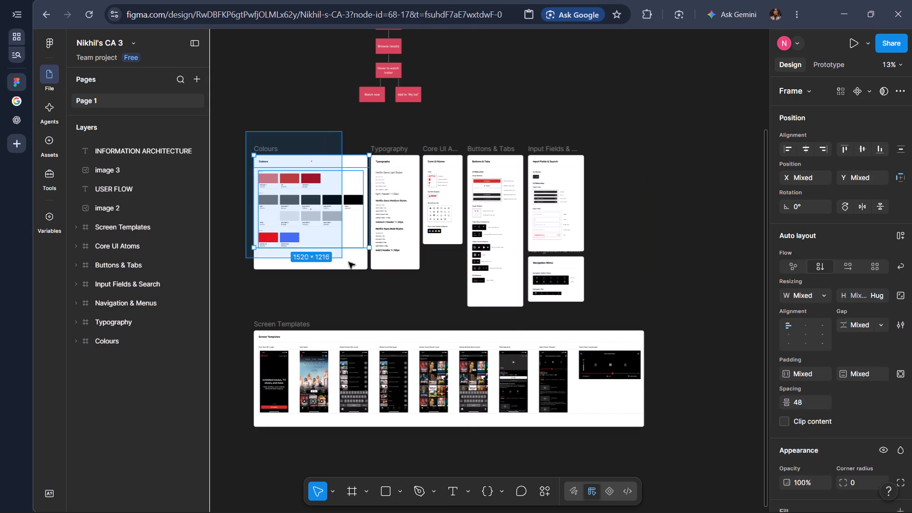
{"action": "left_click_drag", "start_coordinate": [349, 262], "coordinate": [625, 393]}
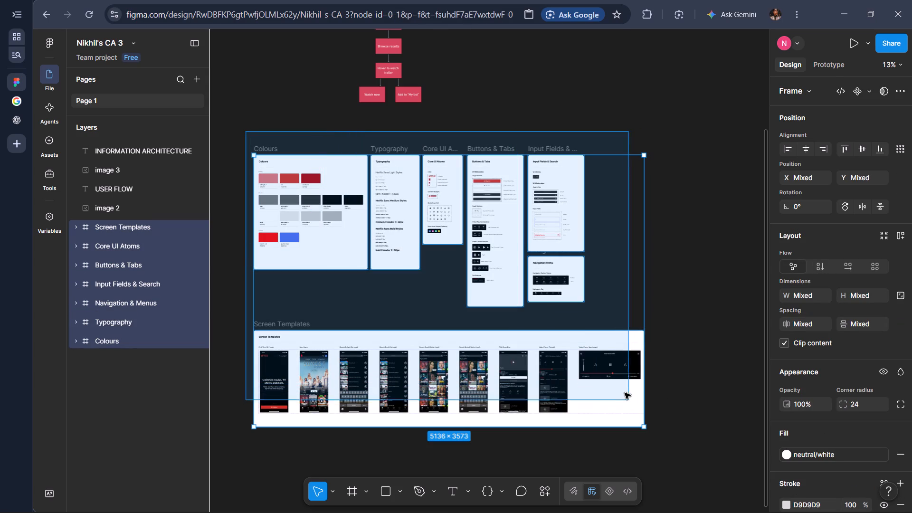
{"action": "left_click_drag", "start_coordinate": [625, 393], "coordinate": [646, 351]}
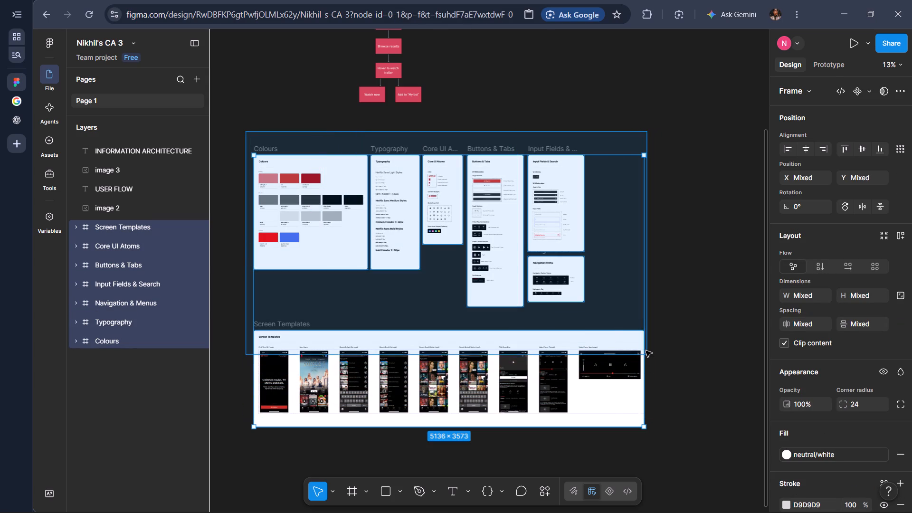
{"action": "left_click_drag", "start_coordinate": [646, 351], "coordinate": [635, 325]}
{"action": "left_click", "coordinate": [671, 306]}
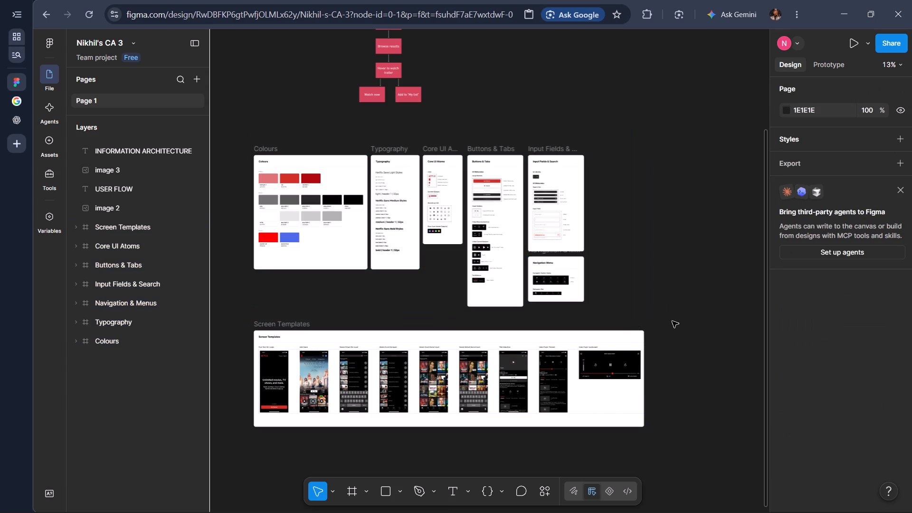
Review the layout of the two titled diagrams and the style guide frames, including Core UI Atoms, Buttons & Tabs and Navigation & Menus.
{"action": "scroll", "coordinate": [651, 256], "scroll_direction": "up", "scroll_amount": 1}
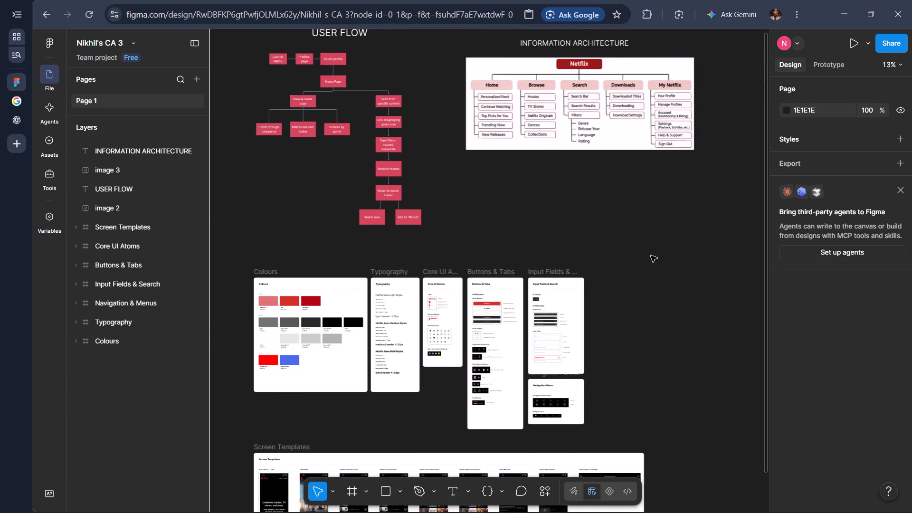
{"action": "scroll", "coordinate": [651, 256], "scroll_direction": "up", "scroll_amount": 1}
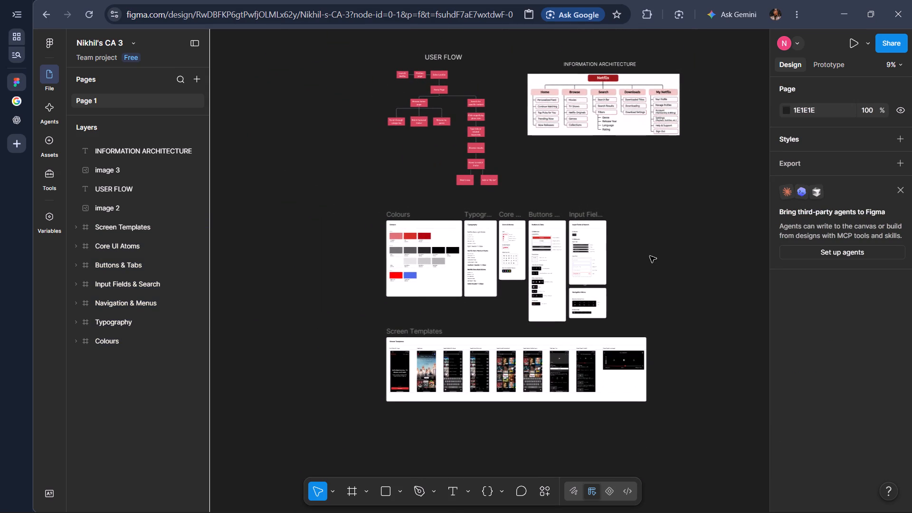
{"action": "left_click", "coordinate": [375, 202]}
{"action": "scroll", "coordinate": [375, 202], "scroll_direction": "up", "scroll_amount": 1}
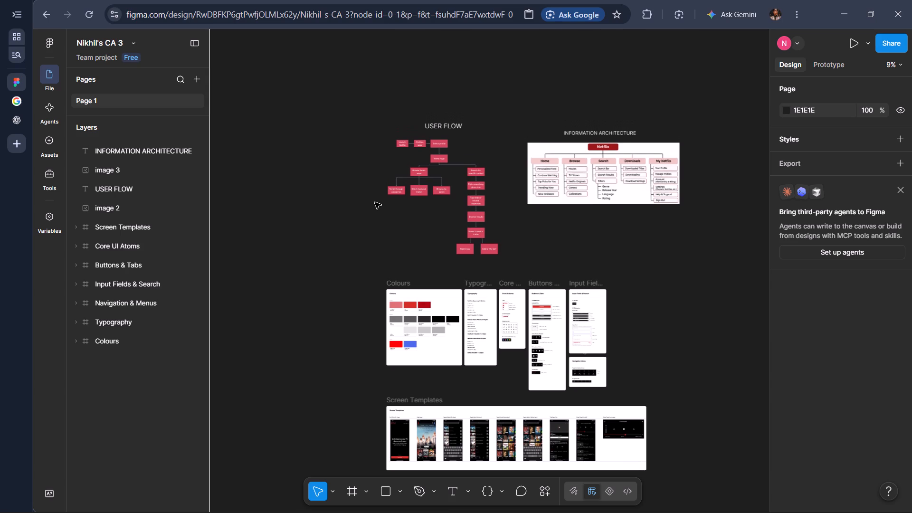
{"action": "scroll", "coordinate": [375, 202], "scroll_direction": "up", "scroll_amount": 2}
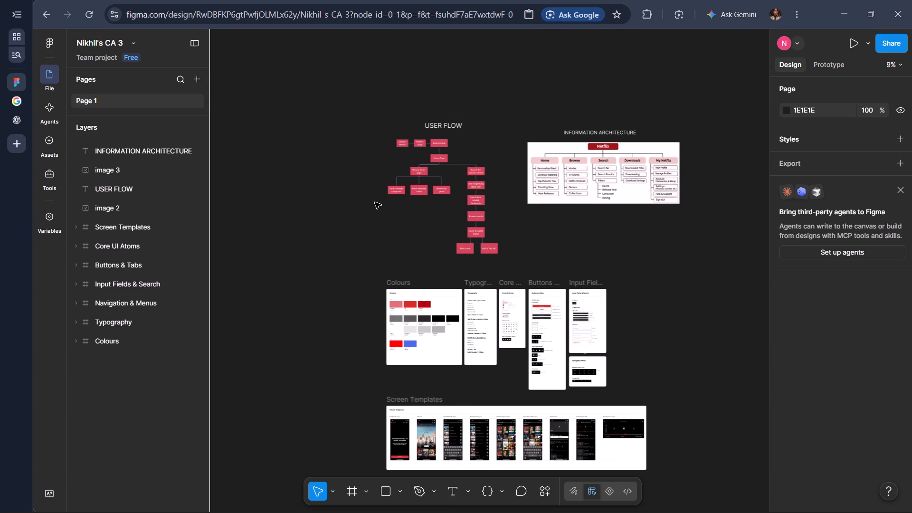
{"action": "scroll", "coordinate": [375, 202], "scroll_direction": "down", "scroll_amount": 3}
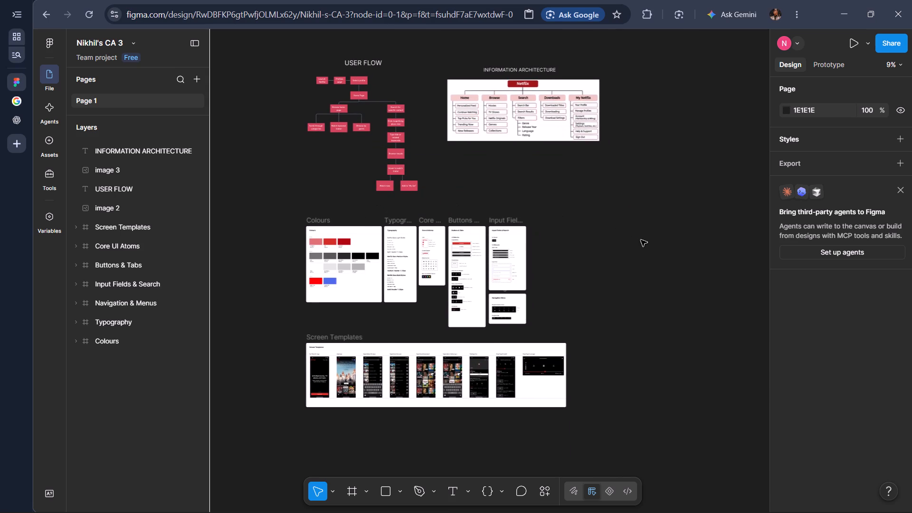
{"action": "left_click", "coordinate": [641, 240]}
{"action": "scroll", "coordinate": [486, 351], "scroll_direction": "down", "scroll_amount": 1}
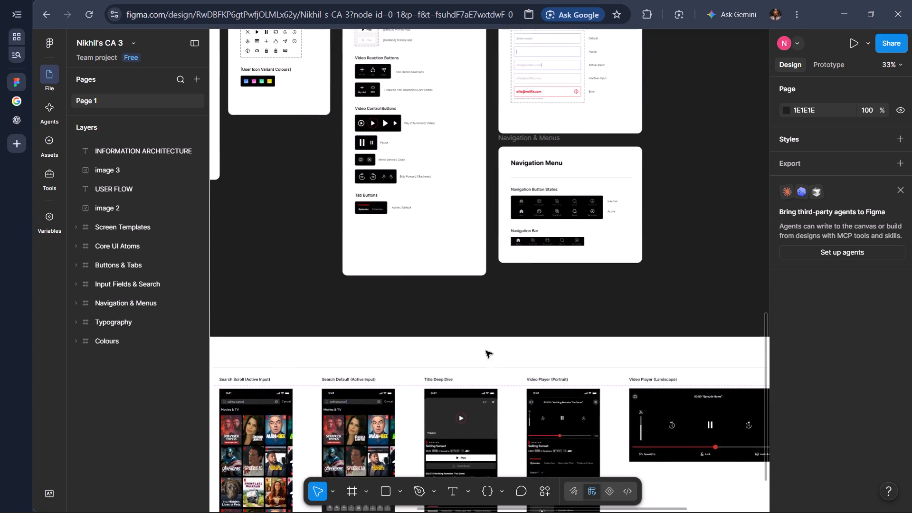
{"action": "scroll", "coordinate": [486, 351], "scroll_direction": "down", "scroll_amount": 2}
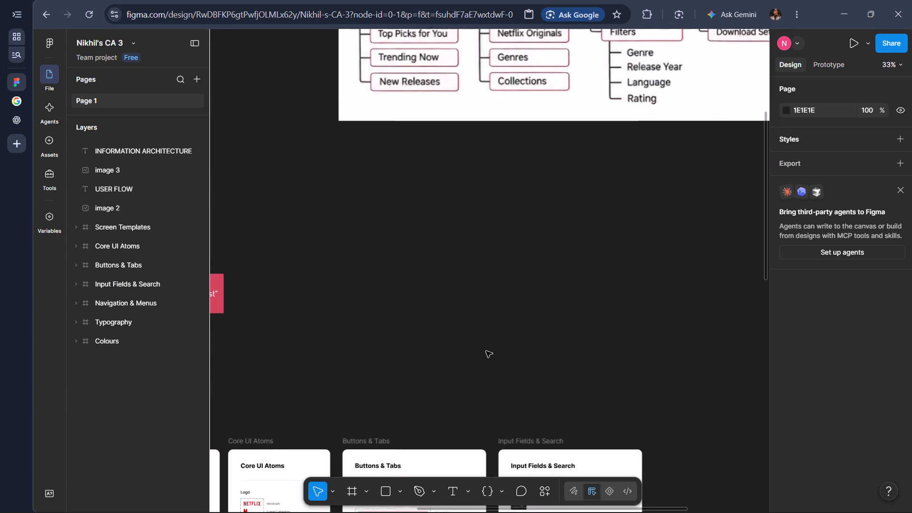
{"action": "scroll", "coordinate": [486, 351], "scroll_direction": "down", "scroll_amount": 4}
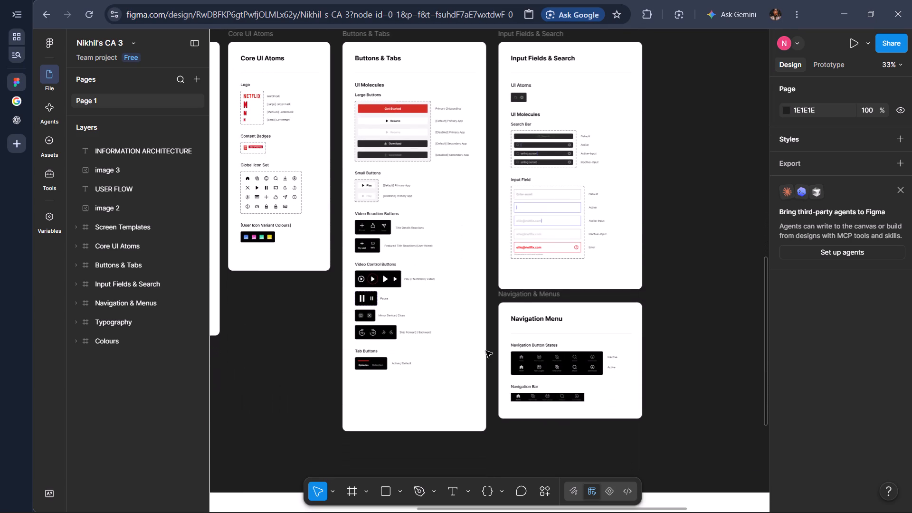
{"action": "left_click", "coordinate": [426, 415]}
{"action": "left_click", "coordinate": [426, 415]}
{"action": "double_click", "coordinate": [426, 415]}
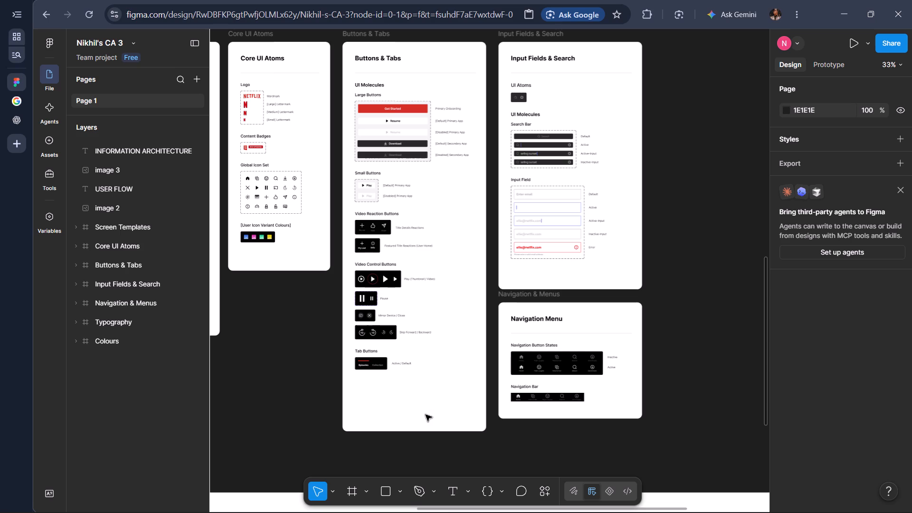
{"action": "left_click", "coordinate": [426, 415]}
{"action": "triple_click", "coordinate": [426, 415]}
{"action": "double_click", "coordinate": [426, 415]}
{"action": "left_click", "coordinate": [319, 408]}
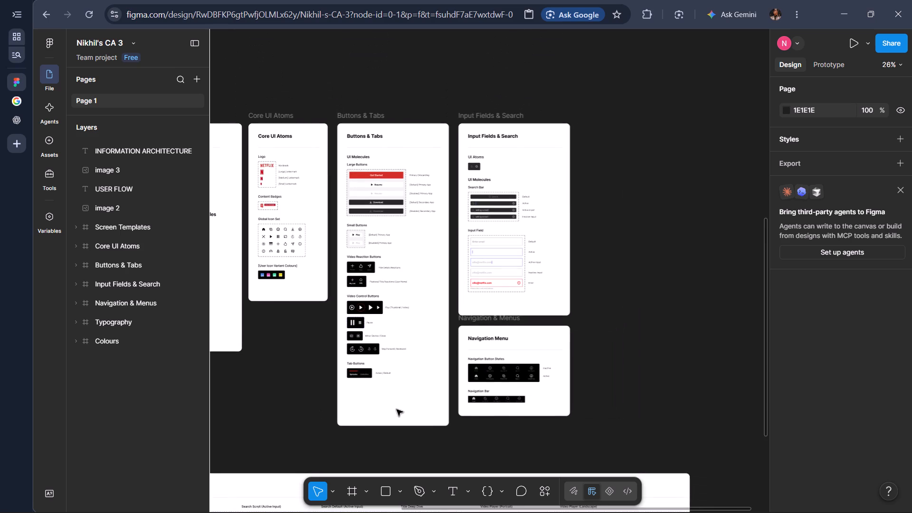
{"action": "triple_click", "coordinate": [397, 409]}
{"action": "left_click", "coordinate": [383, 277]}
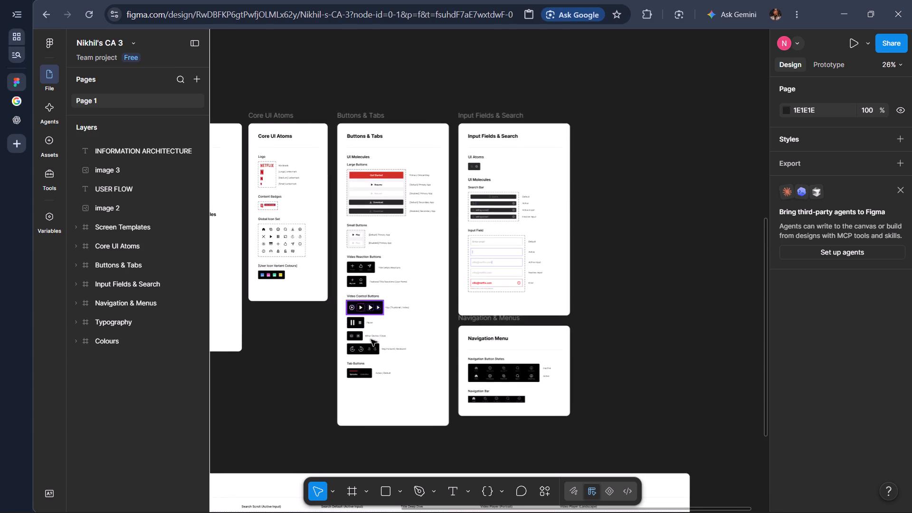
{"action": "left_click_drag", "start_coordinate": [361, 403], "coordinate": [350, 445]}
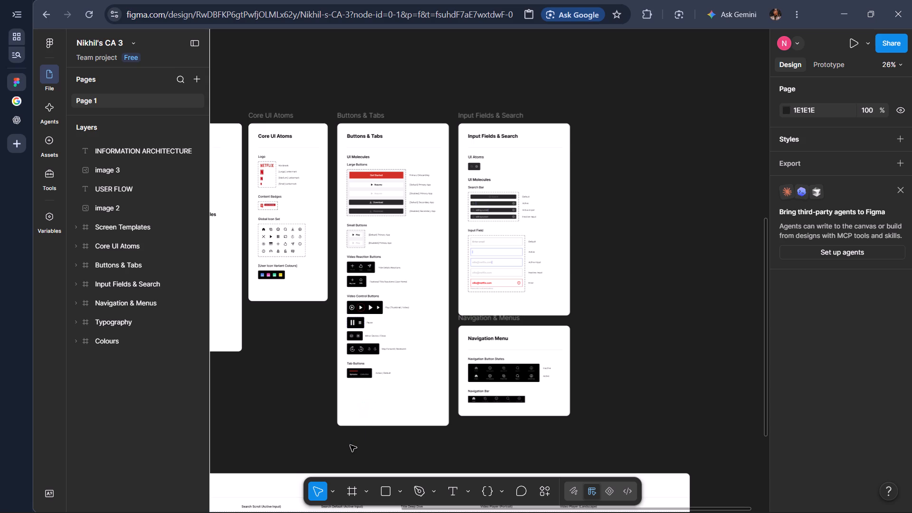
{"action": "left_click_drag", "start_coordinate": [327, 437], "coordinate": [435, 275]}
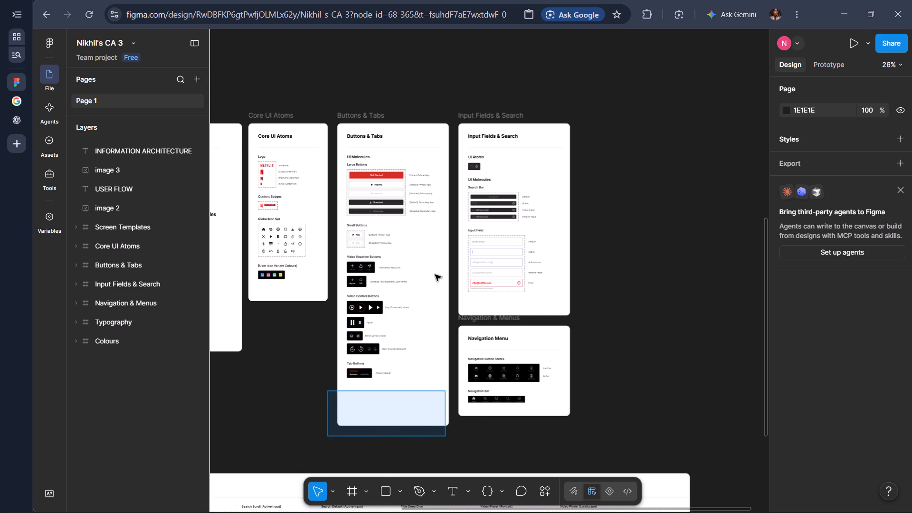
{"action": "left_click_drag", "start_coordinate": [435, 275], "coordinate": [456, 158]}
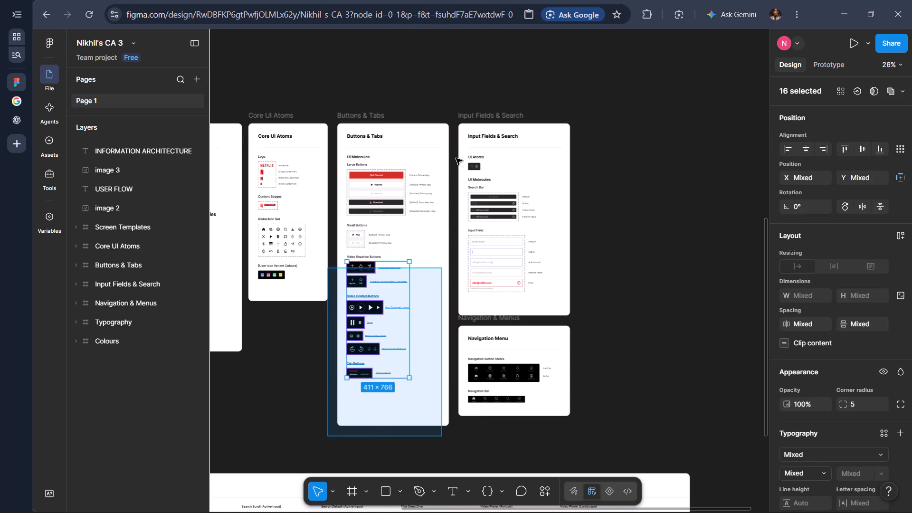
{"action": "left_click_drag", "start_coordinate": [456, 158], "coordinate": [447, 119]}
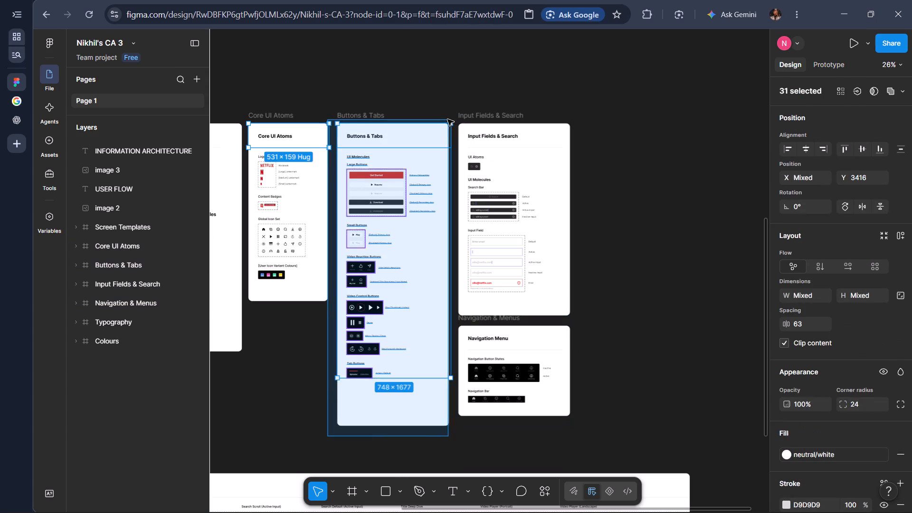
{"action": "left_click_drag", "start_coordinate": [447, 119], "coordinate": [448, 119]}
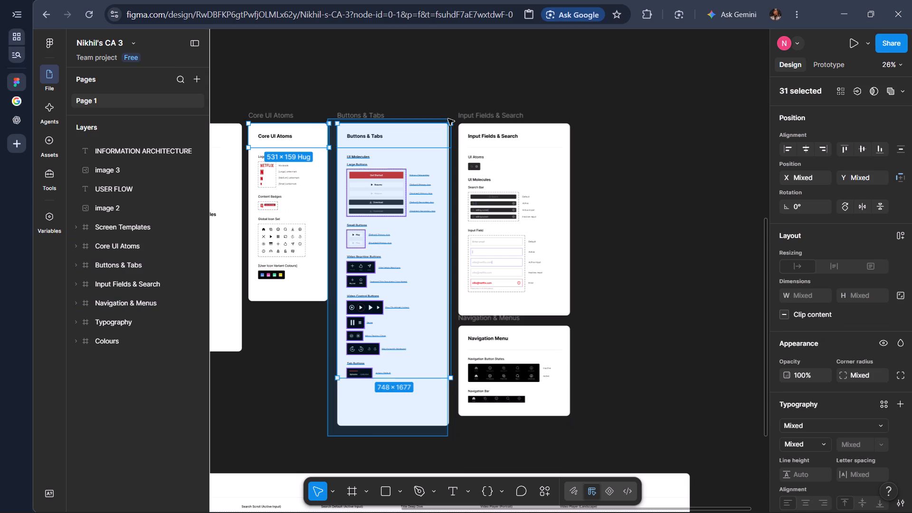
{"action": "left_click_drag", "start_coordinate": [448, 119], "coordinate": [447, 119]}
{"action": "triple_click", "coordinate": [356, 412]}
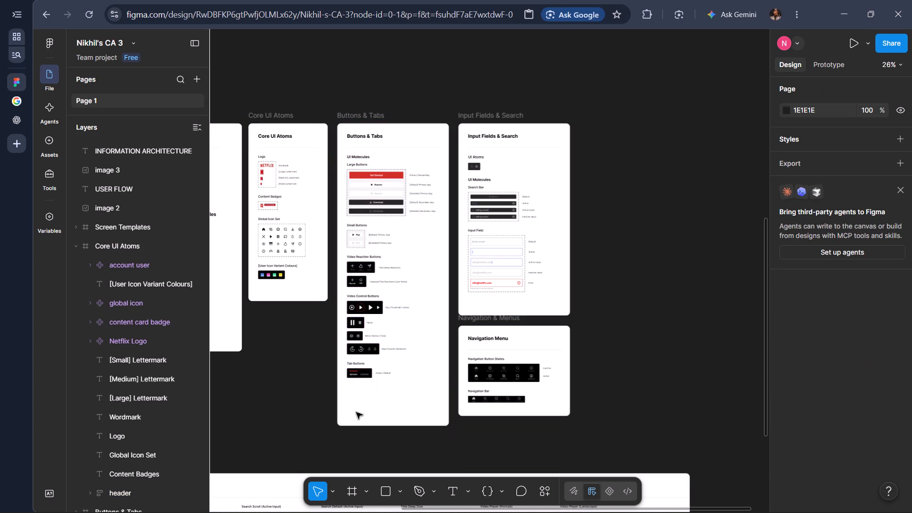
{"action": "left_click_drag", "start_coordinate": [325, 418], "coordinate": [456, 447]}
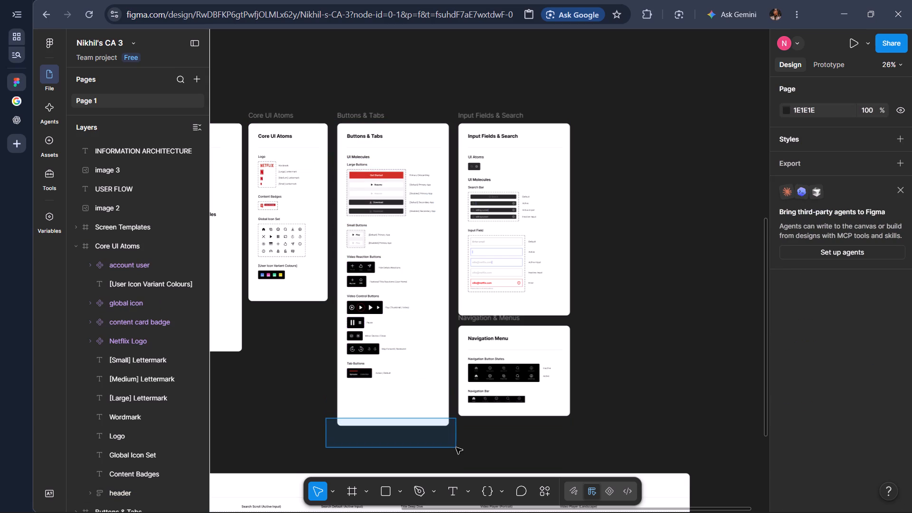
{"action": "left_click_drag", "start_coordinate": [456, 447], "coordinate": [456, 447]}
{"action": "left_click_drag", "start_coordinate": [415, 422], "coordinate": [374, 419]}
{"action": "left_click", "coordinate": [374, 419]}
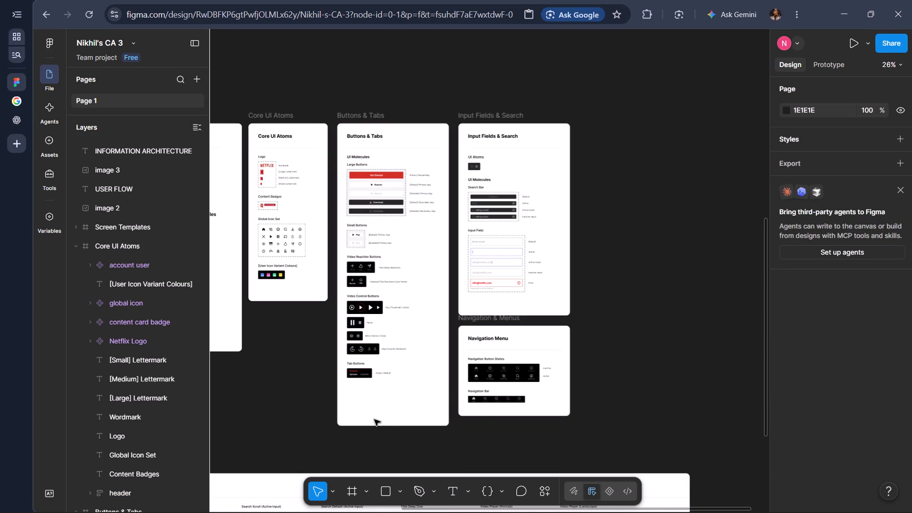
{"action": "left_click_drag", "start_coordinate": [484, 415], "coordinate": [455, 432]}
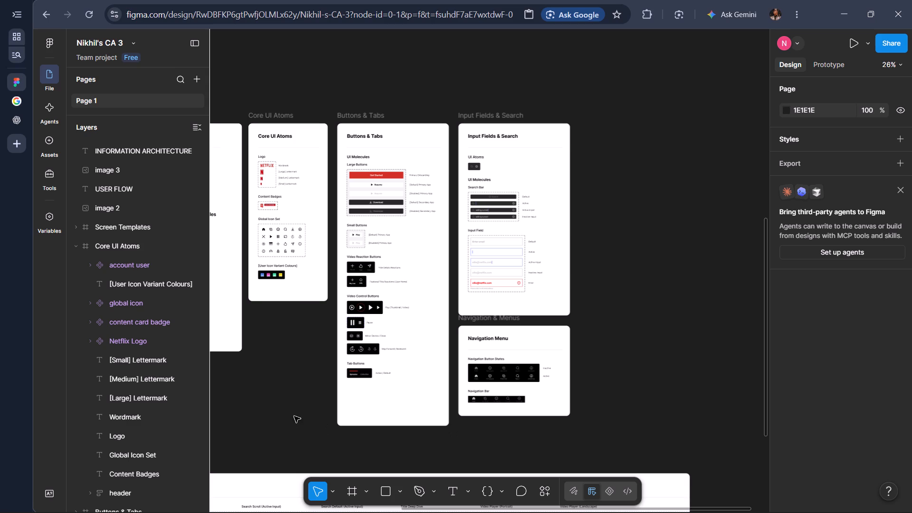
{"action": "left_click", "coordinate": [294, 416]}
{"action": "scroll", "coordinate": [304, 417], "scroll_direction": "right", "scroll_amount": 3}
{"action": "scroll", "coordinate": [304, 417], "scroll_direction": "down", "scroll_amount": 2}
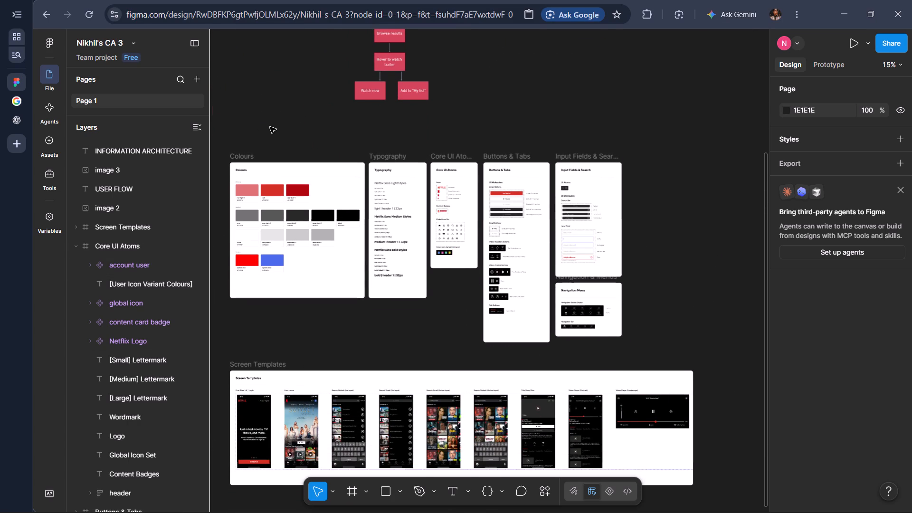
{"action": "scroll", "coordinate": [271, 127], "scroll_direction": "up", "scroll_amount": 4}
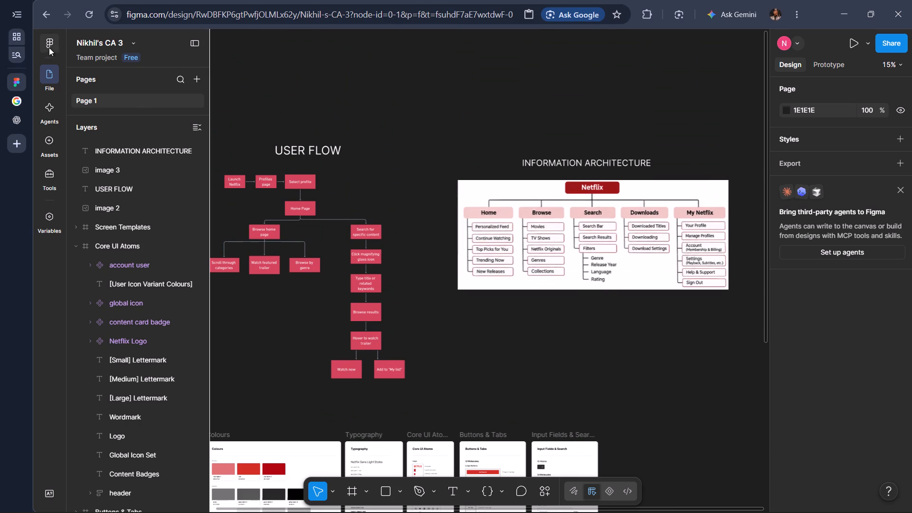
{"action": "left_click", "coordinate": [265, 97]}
Copy the design file's share link from its sharing options and close the sharing dialog.
{"action": "left_click", "coordinate": [890, 45]}
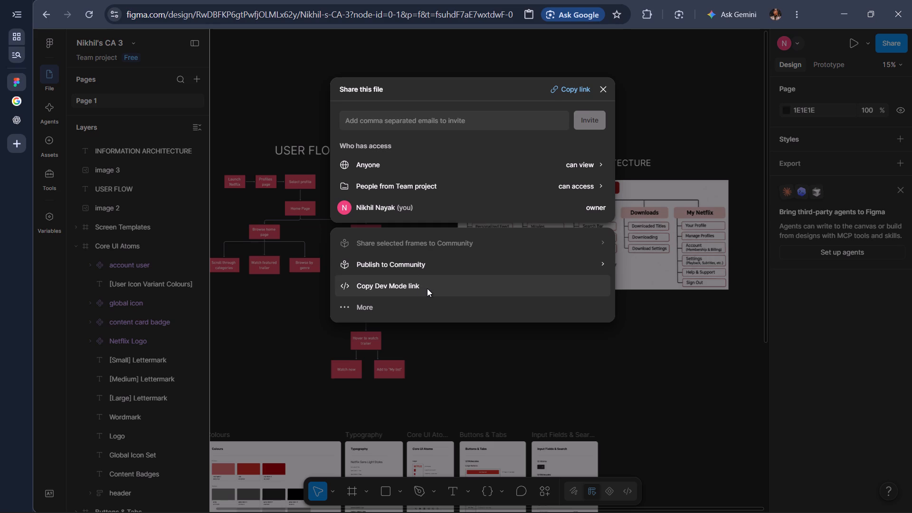
{"action": "left_click", "coordinate": [374, 306]}
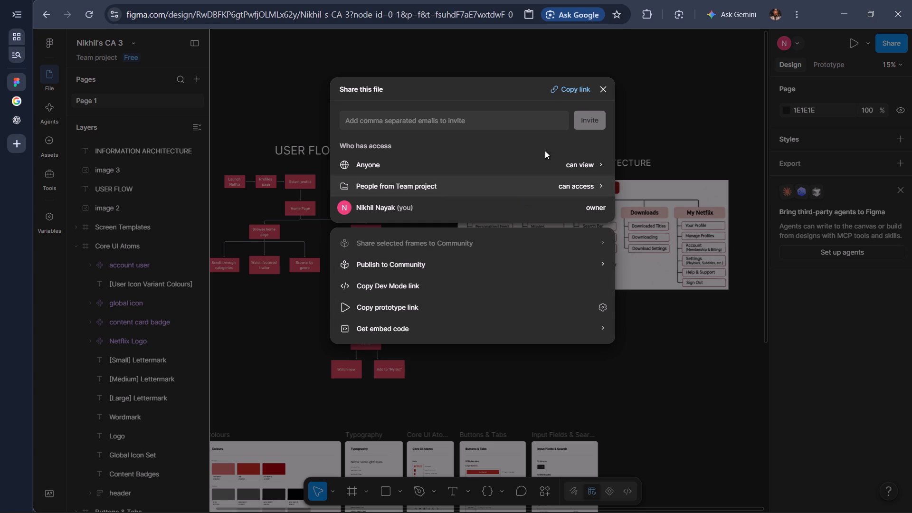
{"action": "left_click", "coordinate": [574, 90]}
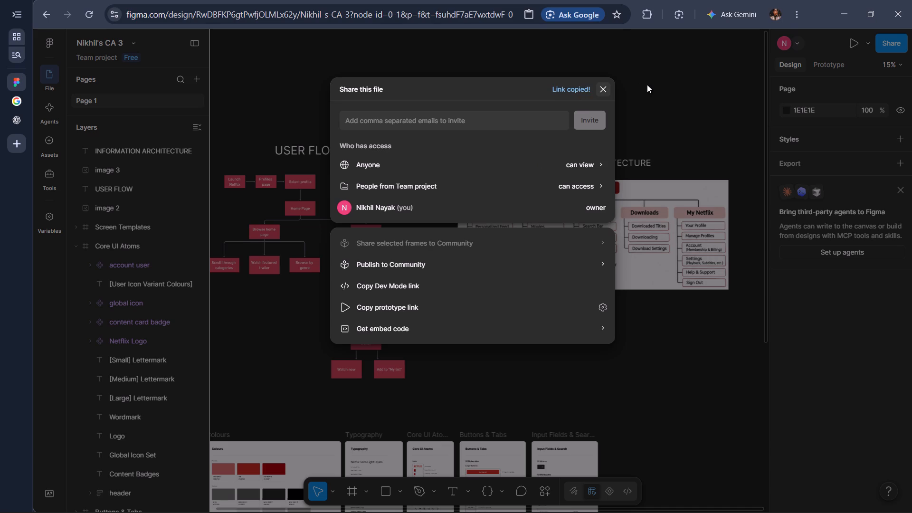
{"action": "left_click", "coordinate": [647, 85]}
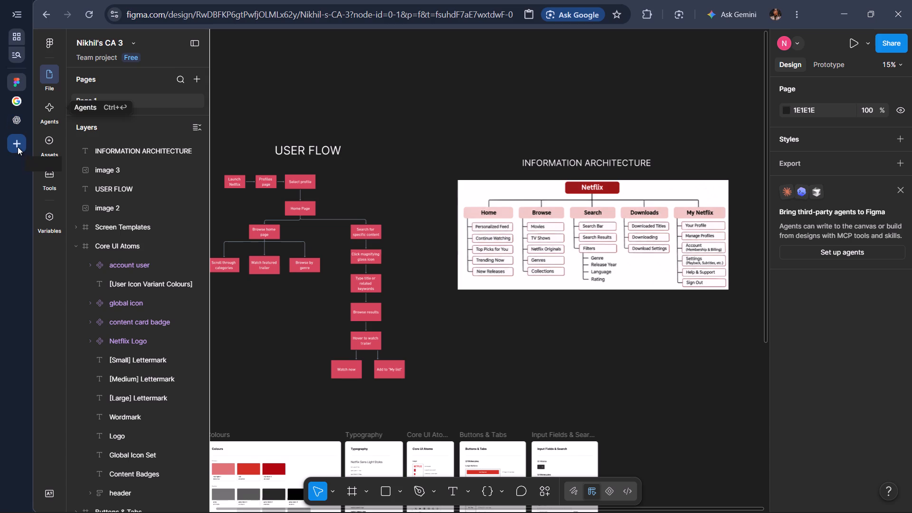
Open the Online Clipboard website in a new browser tab.
{"action": "left_click", "coordinate": [18, 147]}
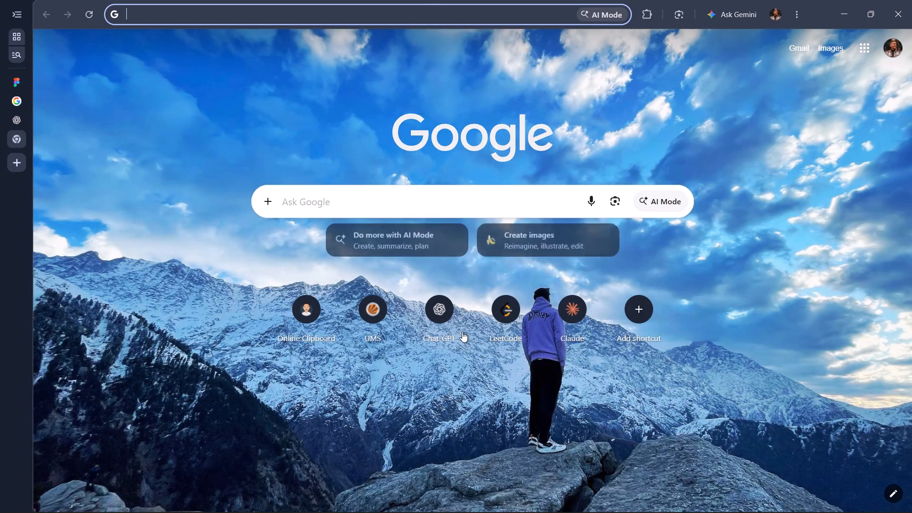
{"action": "left_click", "coordinate": [295, 324]}
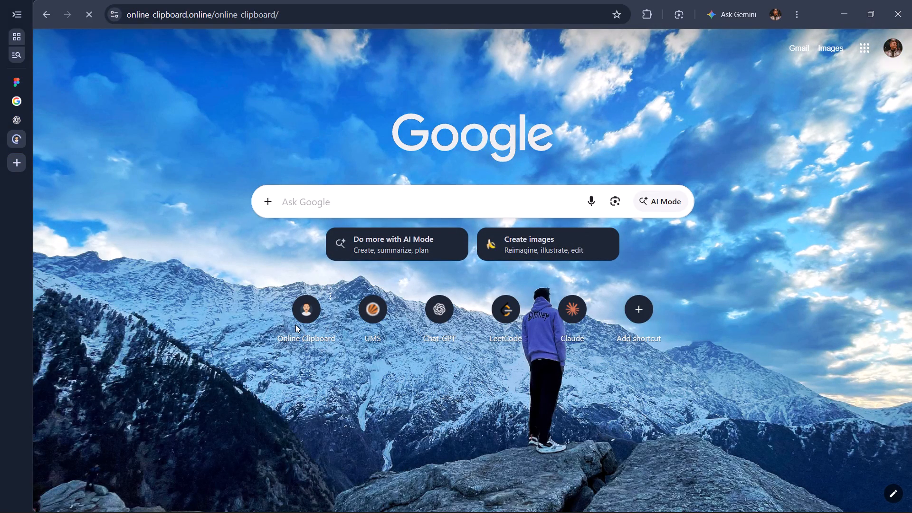
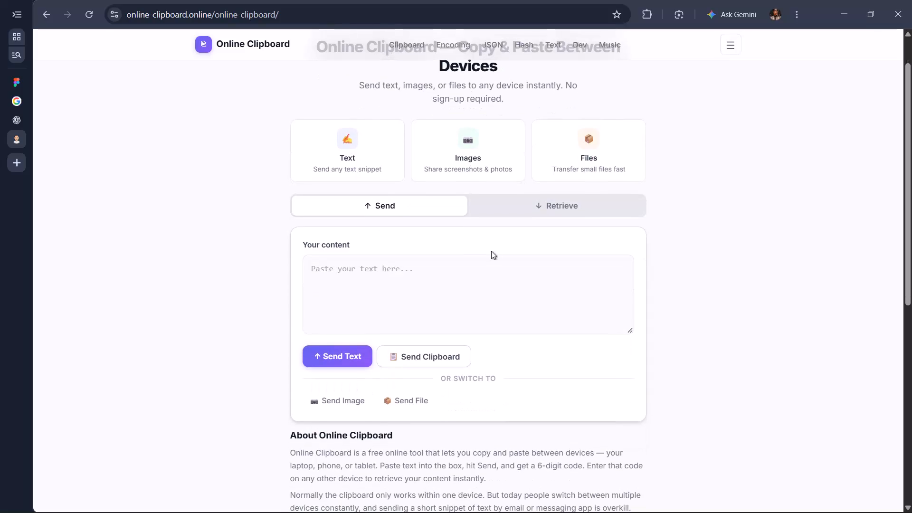
Retrieve the shared text in Online Clipboard using the six-digit retrieval code, and copy the retrieved form link.
{"action": "left_click", "coordinate": [532, 208]}
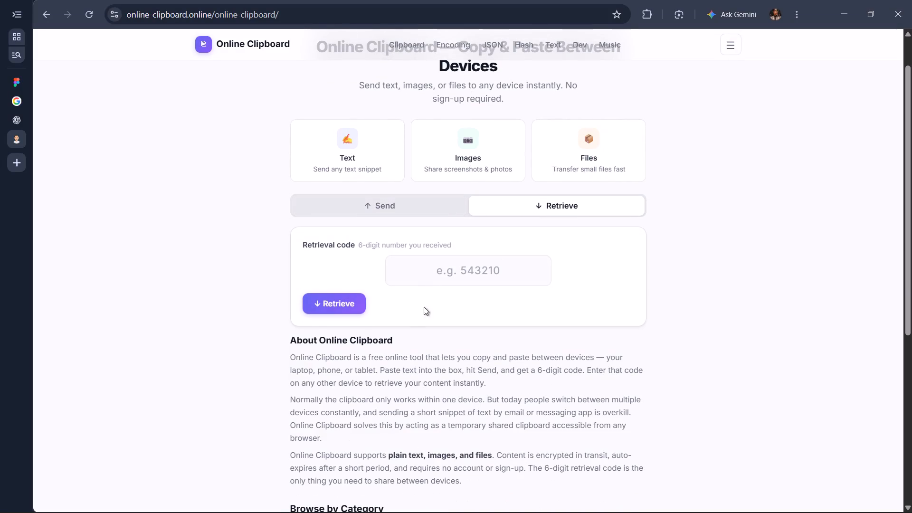
{"action": "left_click", "coordinate": [448, 274]}
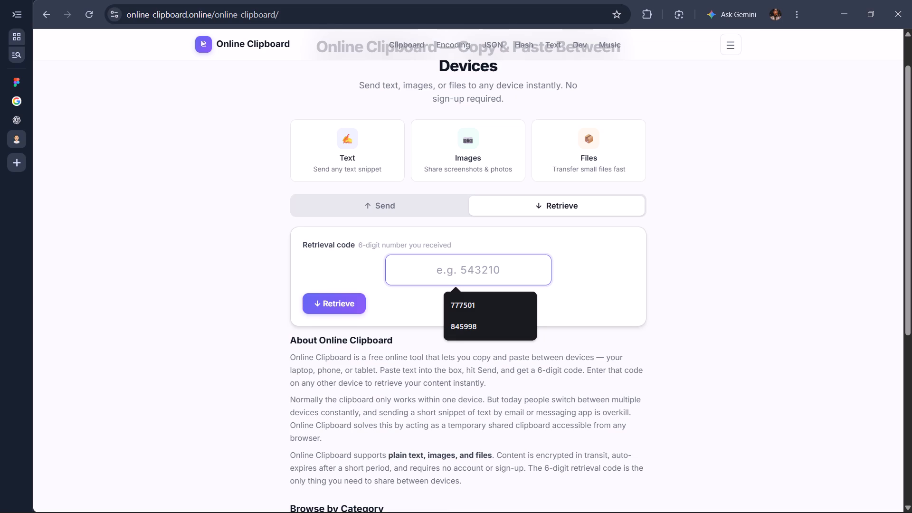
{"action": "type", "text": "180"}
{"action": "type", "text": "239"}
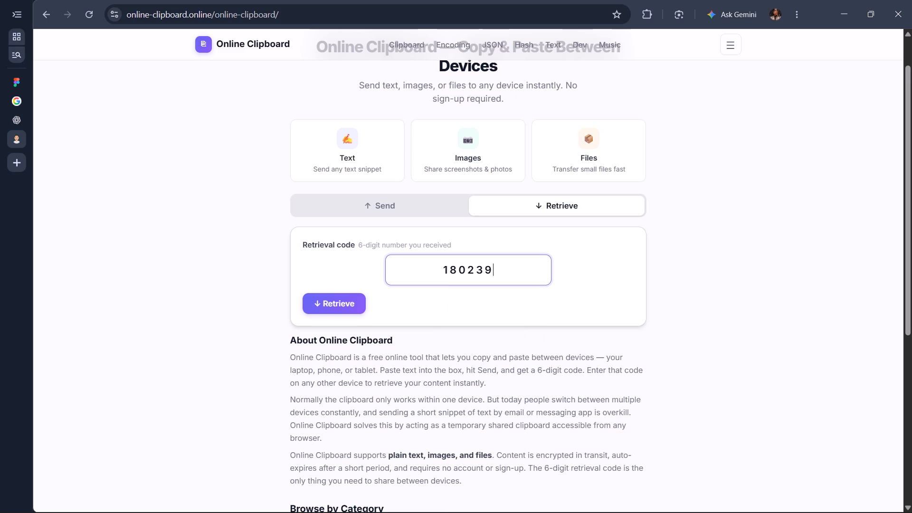
{"action": "left_click", "coordinate": [344, 294]}
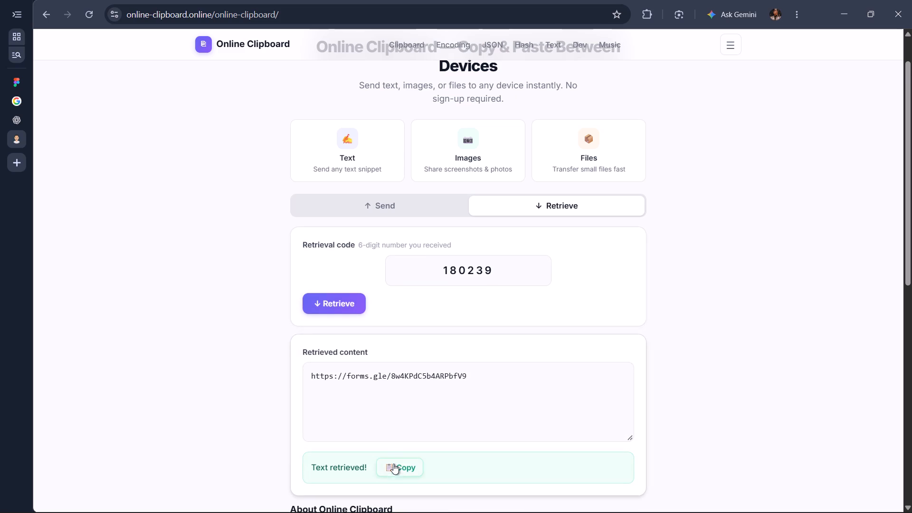
{"action": "left_click", "coordinate": [392, 467]}
Open the copied form link in a new browser tab.
{"action": "left_click", "coordinate": [16, 164]}
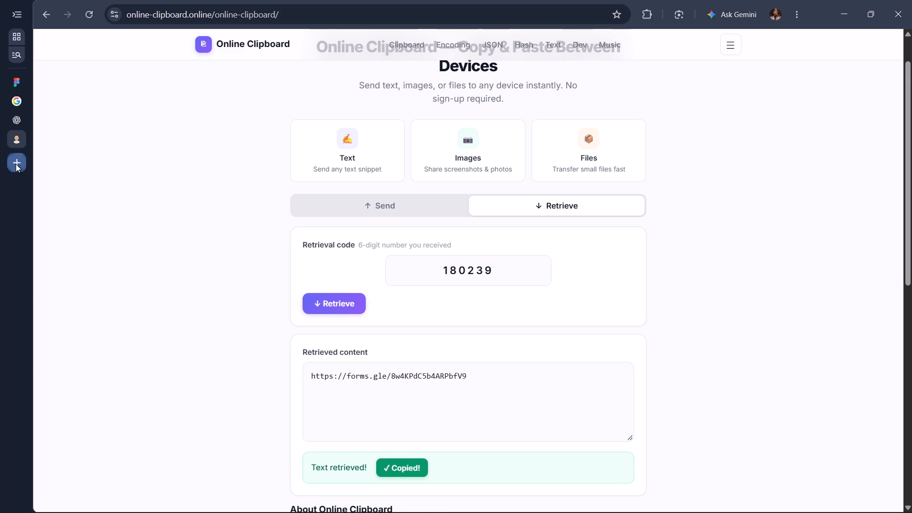
{"action": "key", "text": "ctrl+v"}
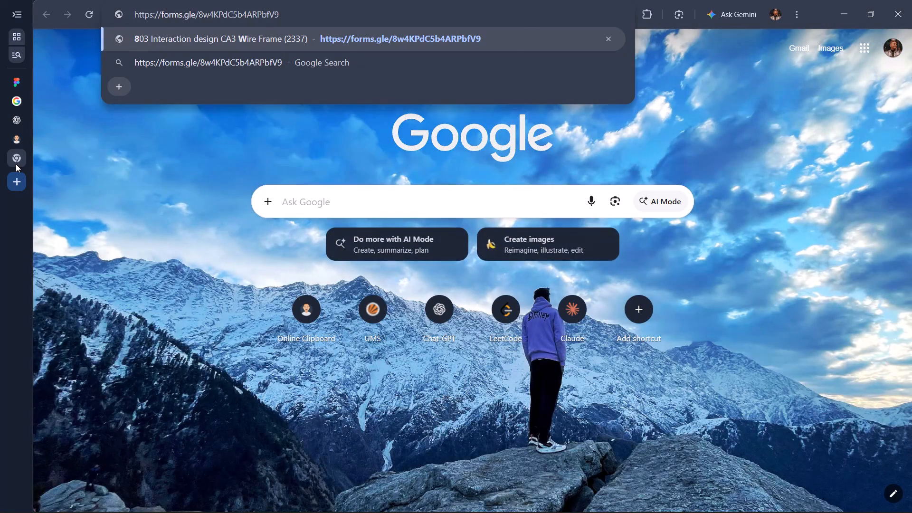
{"action": "key", "text": "Return"}
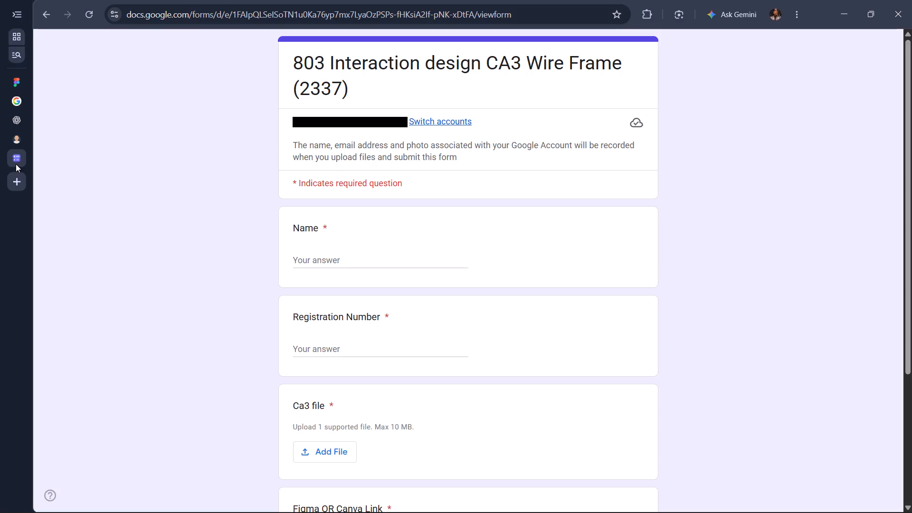
Fill in the Name and Registration Number answers with the student's full name and registration number.
{"action": "left_click", "coordinate": [316, 260]}
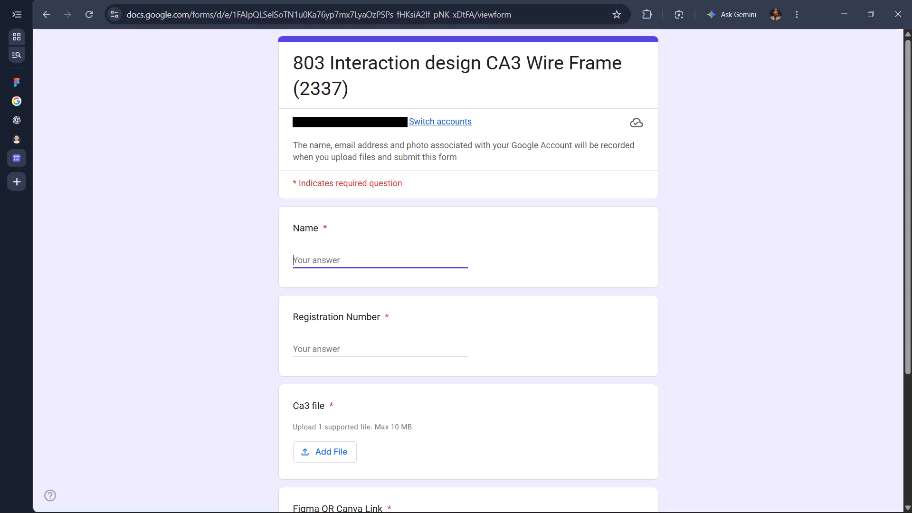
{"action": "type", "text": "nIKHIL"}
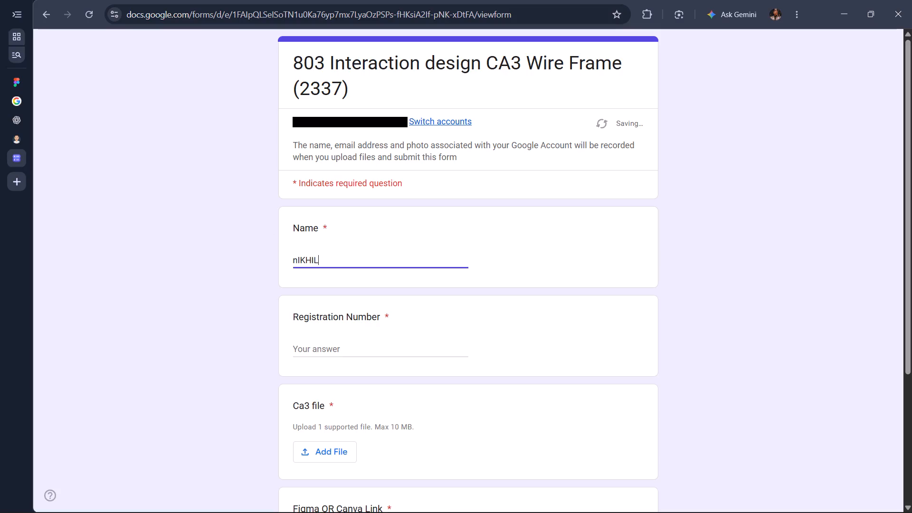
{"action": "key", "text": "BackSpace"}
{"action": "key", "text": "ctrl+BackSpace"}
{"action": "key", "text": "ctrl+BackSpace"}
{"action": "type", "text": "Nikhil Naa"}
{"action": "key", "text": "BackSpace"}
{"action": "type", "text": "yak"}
{"action": "left_click", "coordinate": [315, 349]}
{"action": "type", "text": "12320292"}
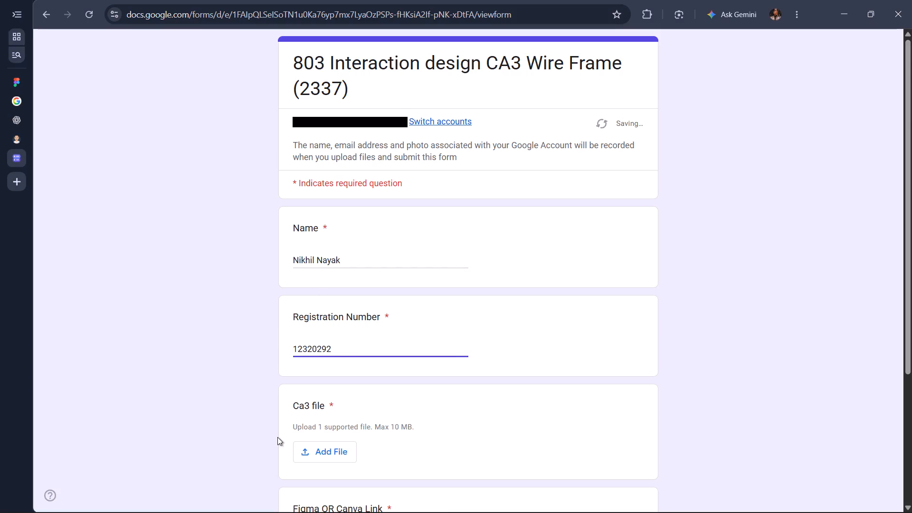
Paste the copied forms.gle link into the Figma OR Canva Link answer.
{"action": "scroll", "coordinate": [277, 437], "scroll_direction": "down", "scroll_amount": 2}
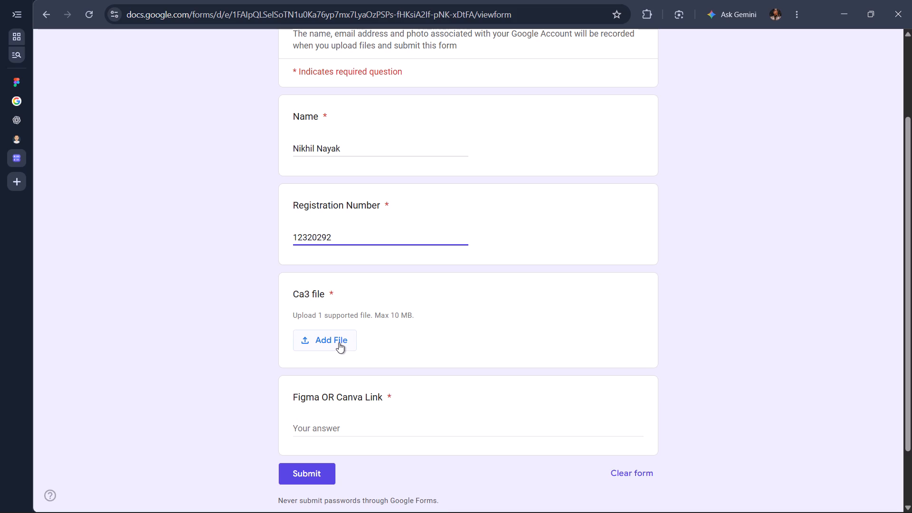
{"action": "left_click", "coordinate": [324, 432]}
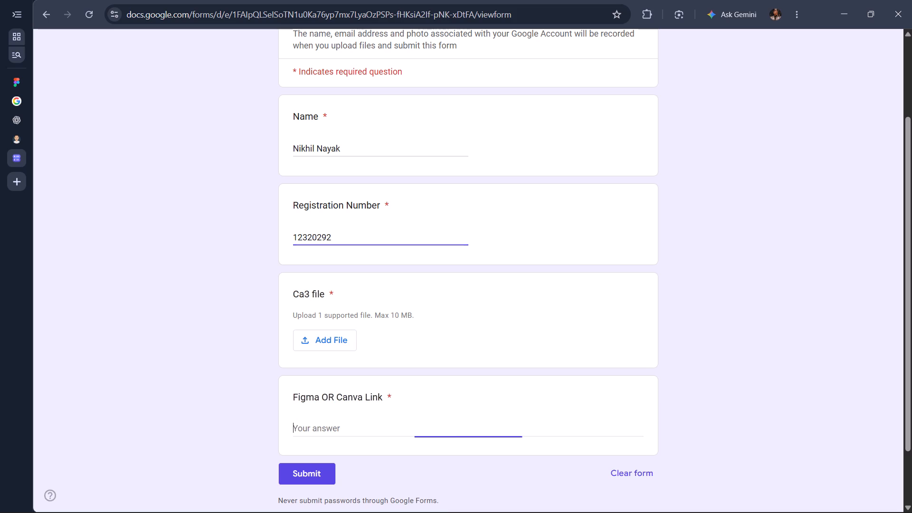
{"action": "key", "text": "ctrl+v"}
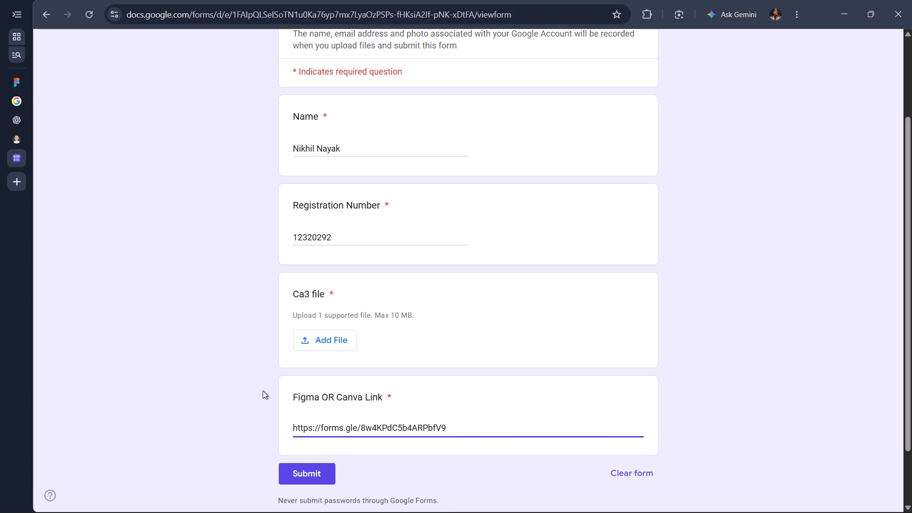
{"action": "left_click", "coordinate": [263, 390]}
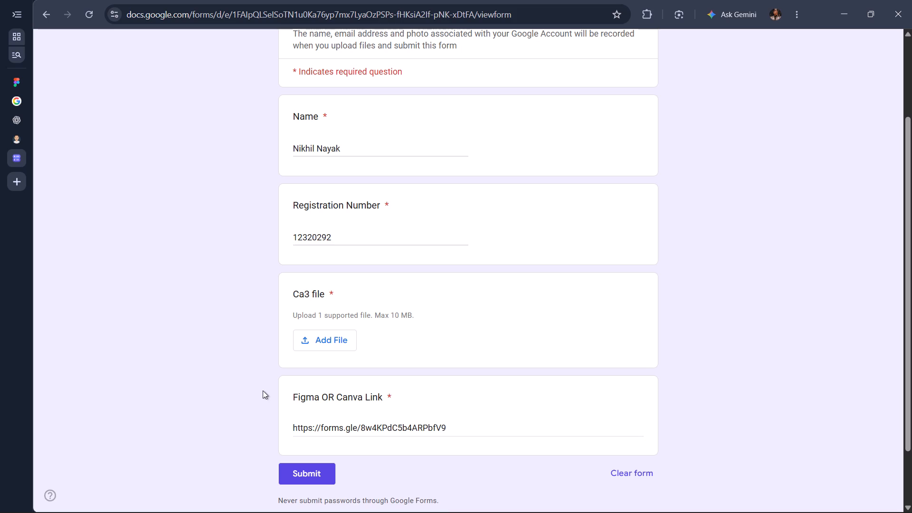
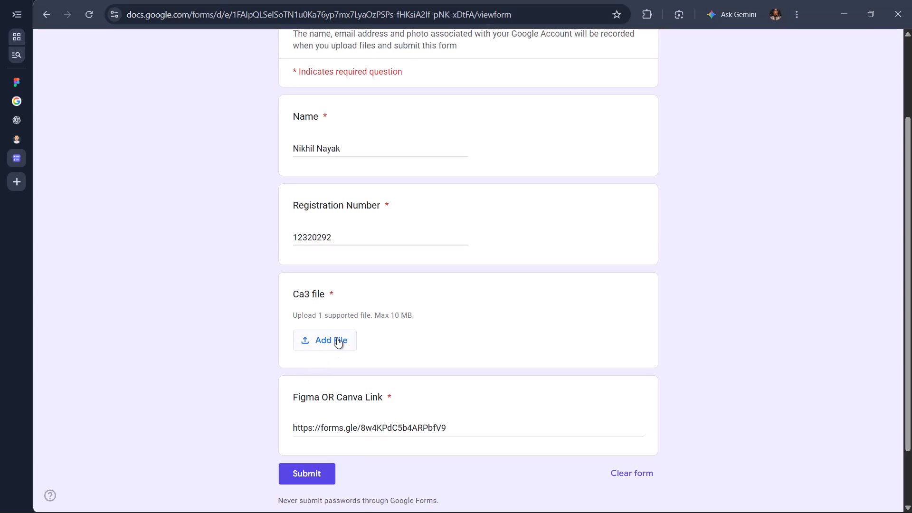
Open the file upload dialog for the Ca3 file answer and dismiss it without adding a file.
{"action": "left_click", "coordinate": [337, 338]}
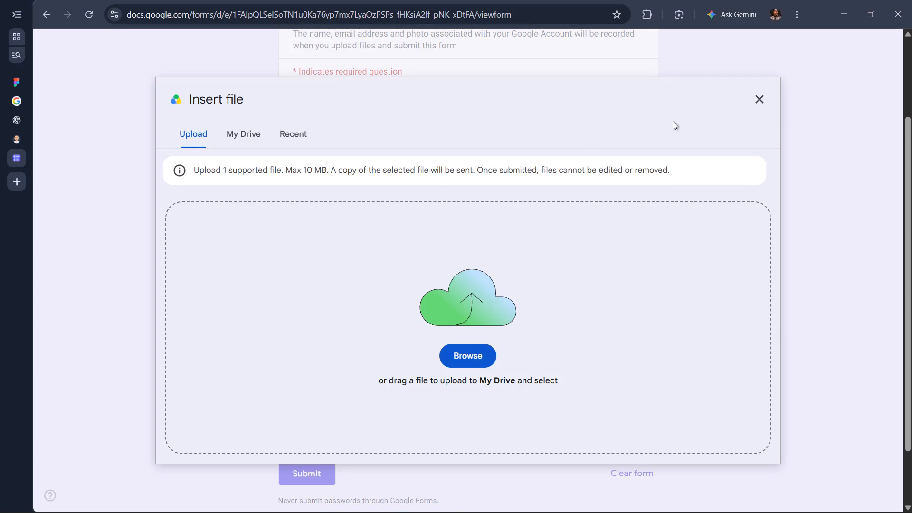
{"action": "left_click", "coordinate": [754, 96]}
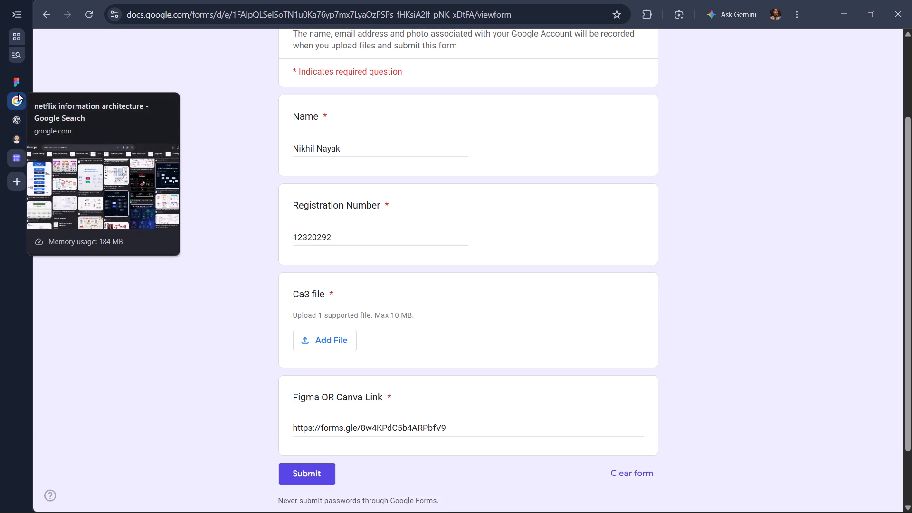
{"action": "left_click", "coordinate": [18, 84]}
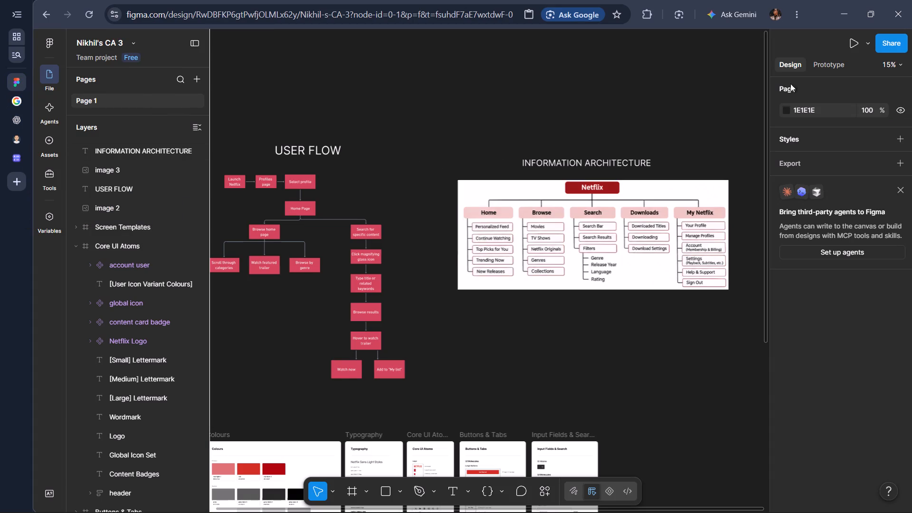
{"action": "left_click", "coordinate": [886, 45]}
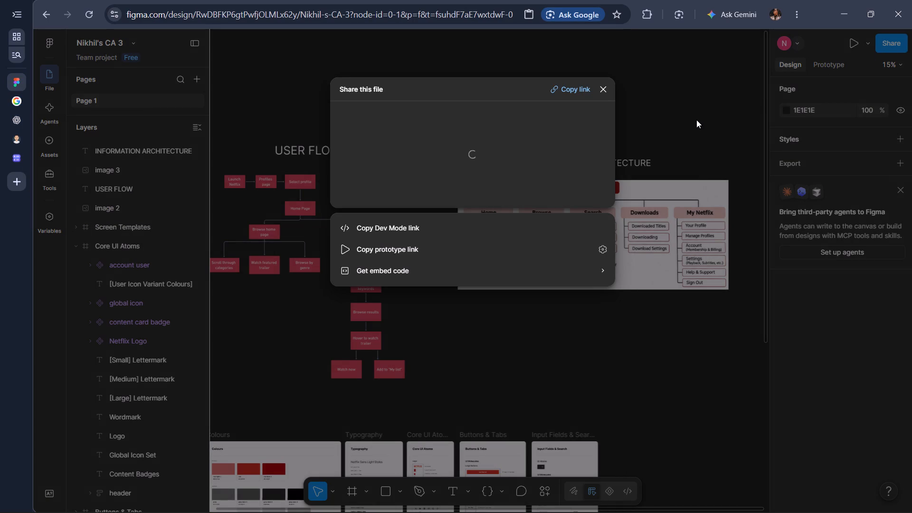
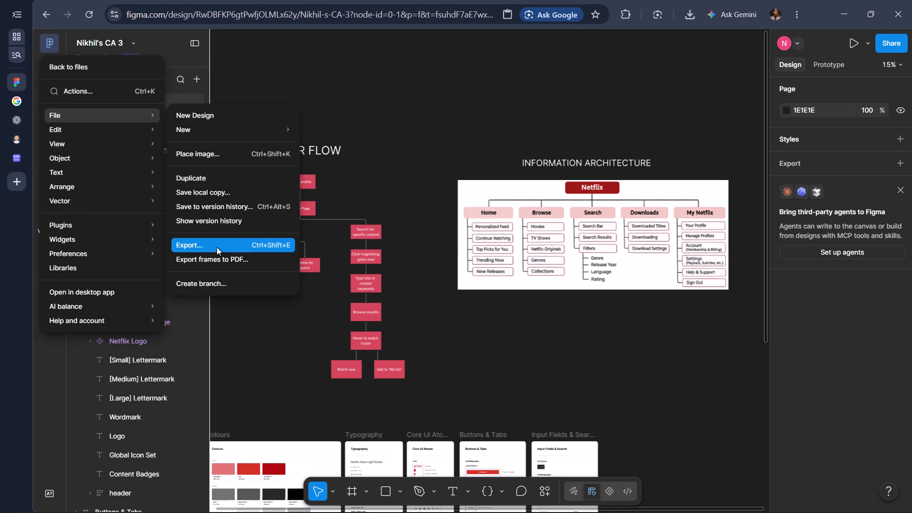
{"action": "left_click", "coordinate": [217, 247]}
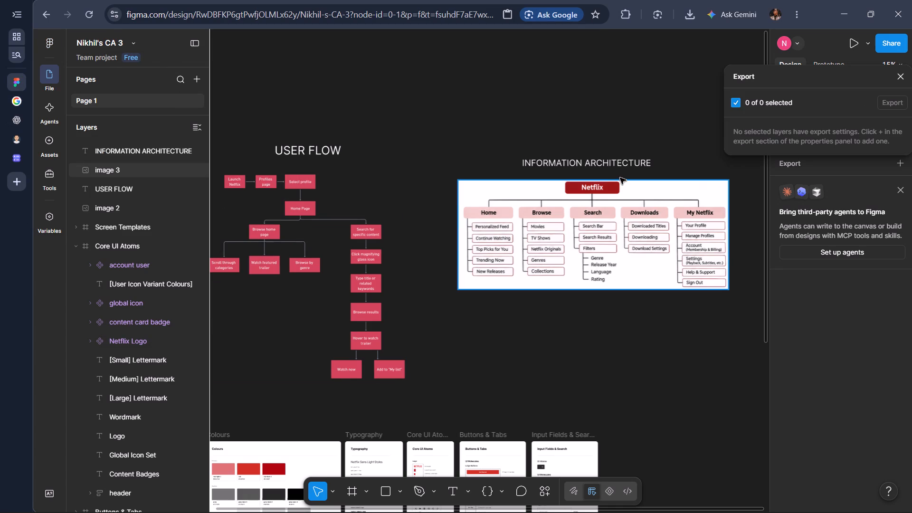
{"action": "left_click", "coordinate": [897, 79]}
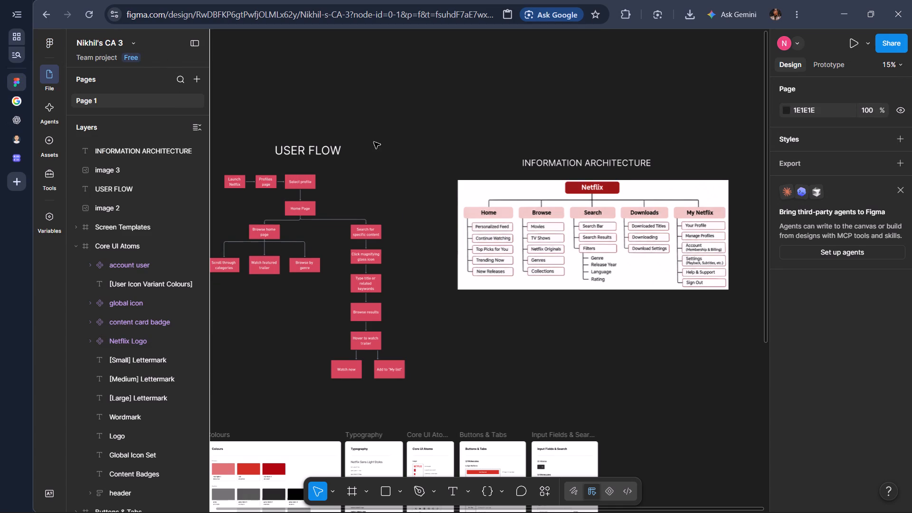
{"action": "left_click", "coordinate": [50, 75]}
{"action": "left_click", "coordinate": [47, 46]}
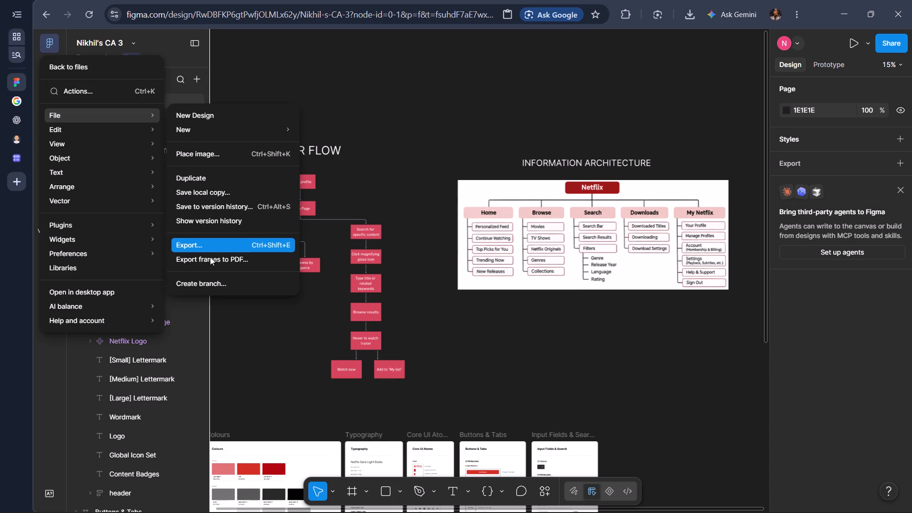
{"action": "left_click", "coordinate": [210, 256]}
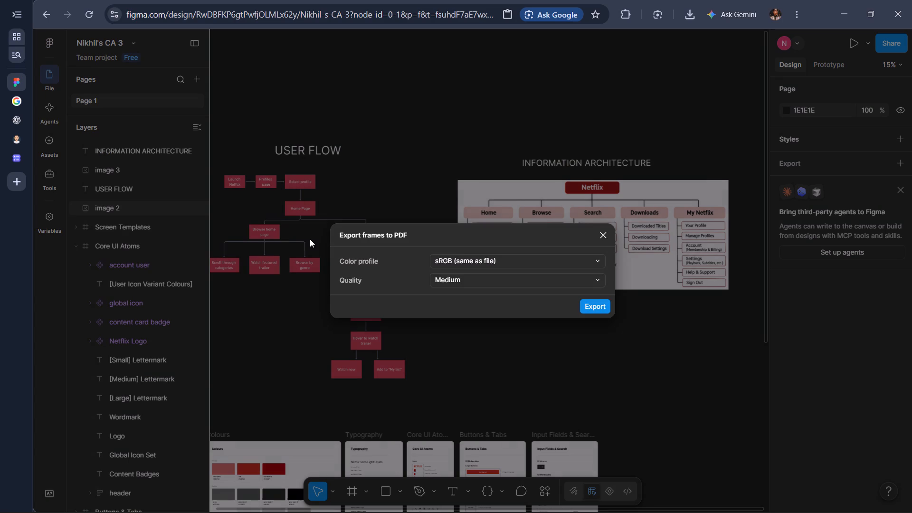
{"action": "left_click", "coordinate": [497, 261]}
{"action": "left_click", "coordinate": [497, 261]}
{"action": "left_click", "coordinate": [485, 275]}
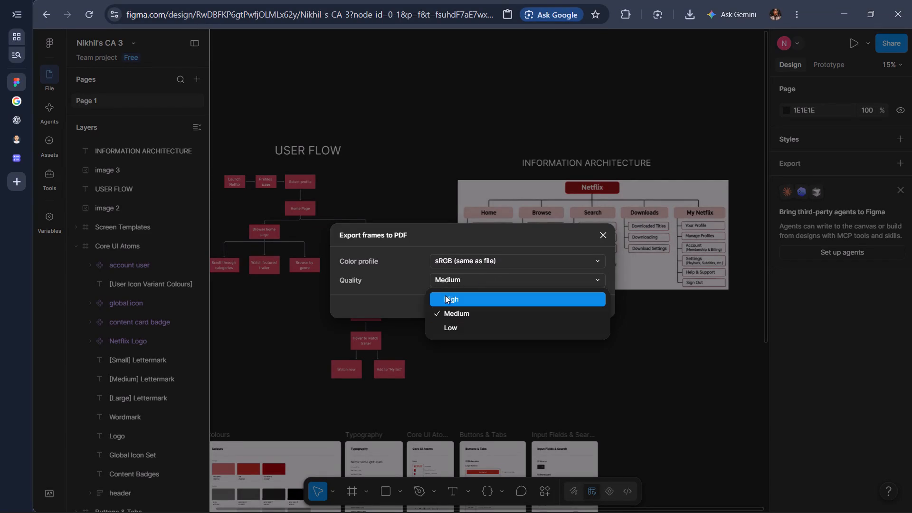
{"action": "left_click", "coordinate": [445, 295]}
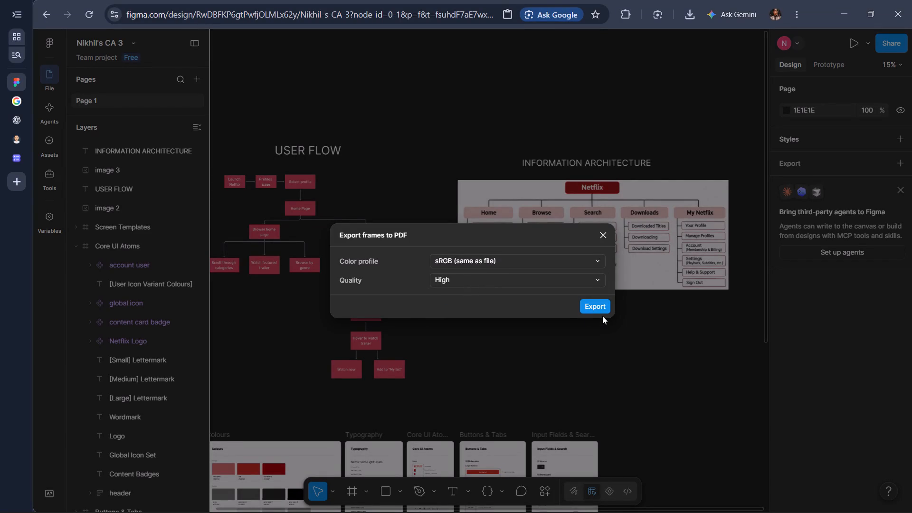
{"action": "left_click", "coordinate": [597, 310]}
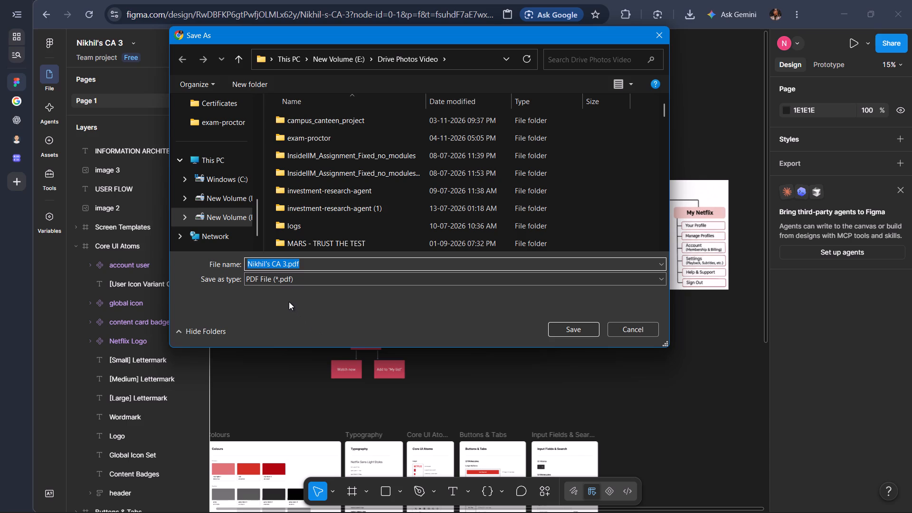
{"action": "key", "text": "Return"}
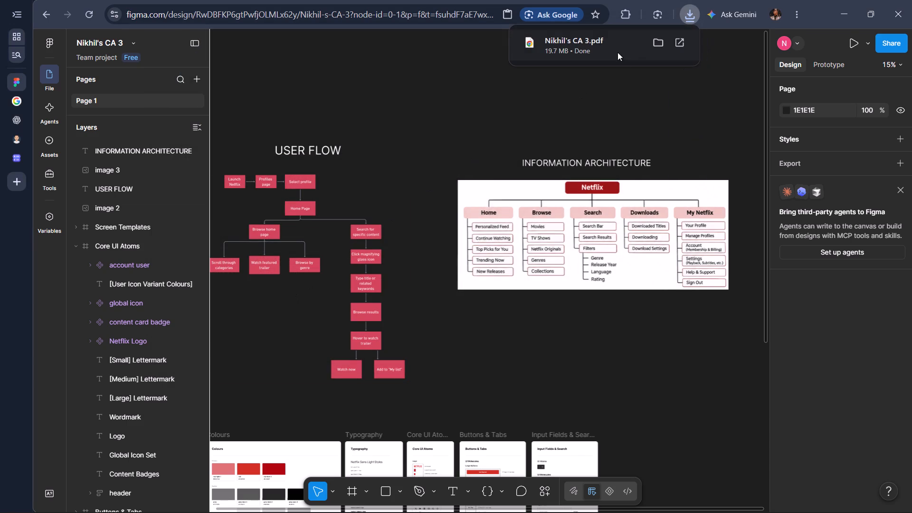
Open the exported CA 3 PDF and look through all its pages to check which parts of the project it contains.
{"action": "left_click", "coordinate": [592, 34]}
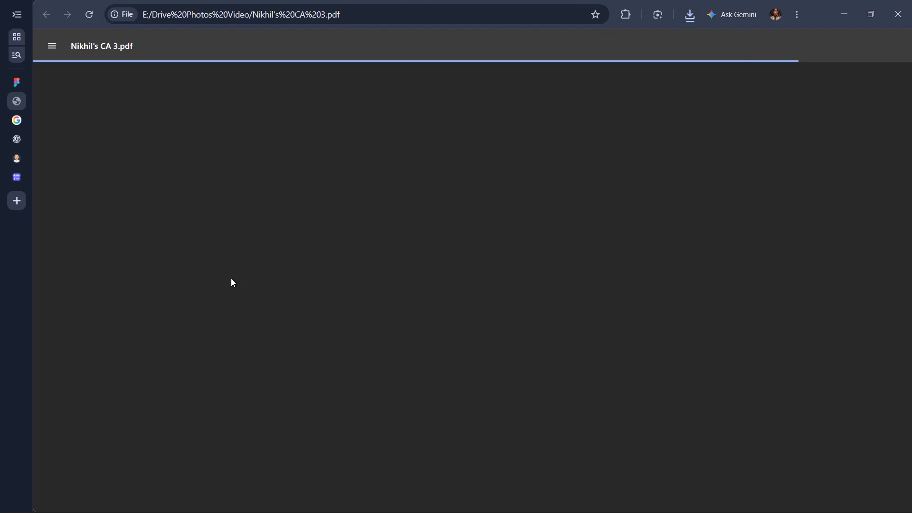
{"action": "scroll", "coordinate": [366, 295], "scroll_direction": "up", "scroll_amount": 2}
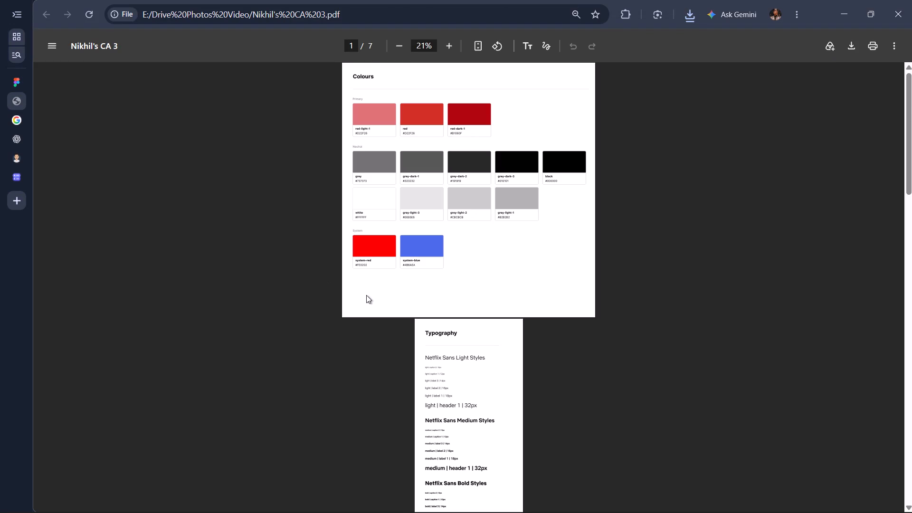
{"action": "scroll", "coordinate": [366, 295], "scroll_direction": "down", "scroll_amount": 11}
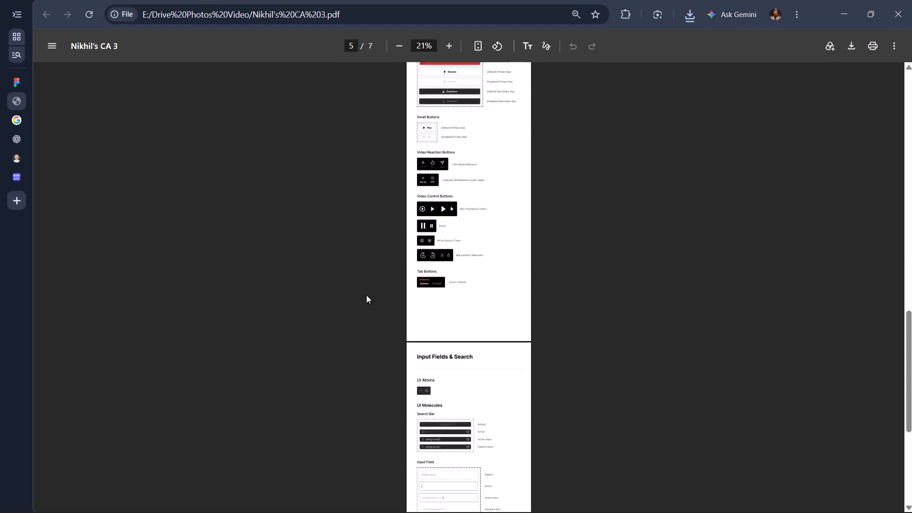
{"action": "scroll", "coordinate": [366, 295], "scroll_direction": "down", "scroll_amount": 9}
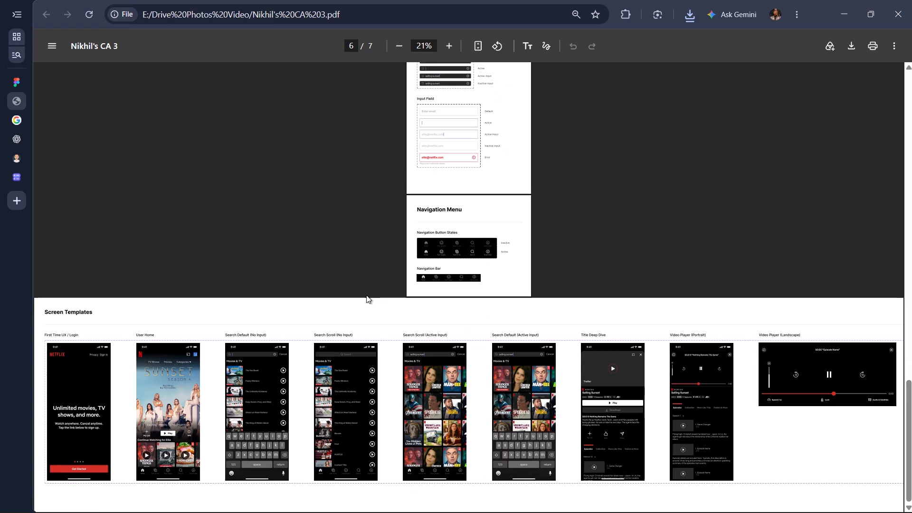
{"action": "scroll", "coordinate": [366, 295], "scroll_direction": "up", "scroll_amount": 13}
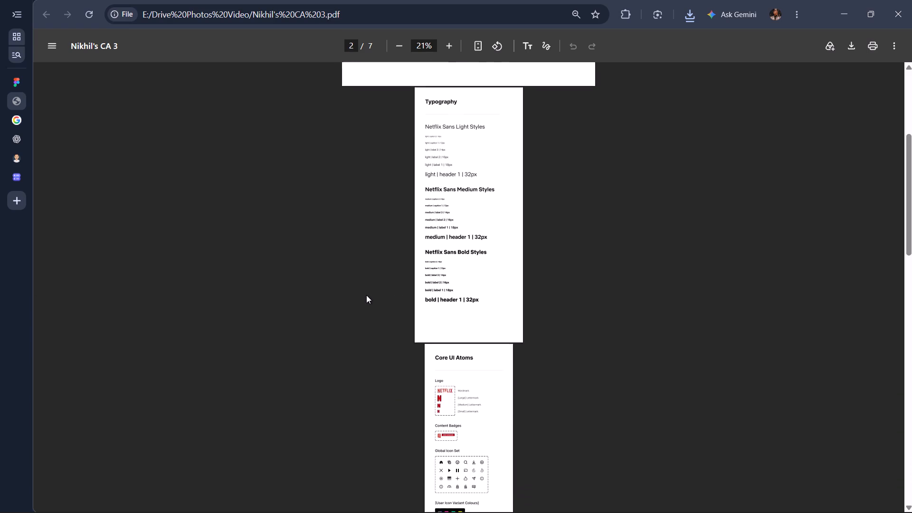
{"action": "scroll", "coordinate": [366, 295], "scroll_direction": "up", "scroll_amount": 8}
{"action": "scroll", "coordinate": [366, 295], "scroll_direction": "down", "scroll_amount": 7}
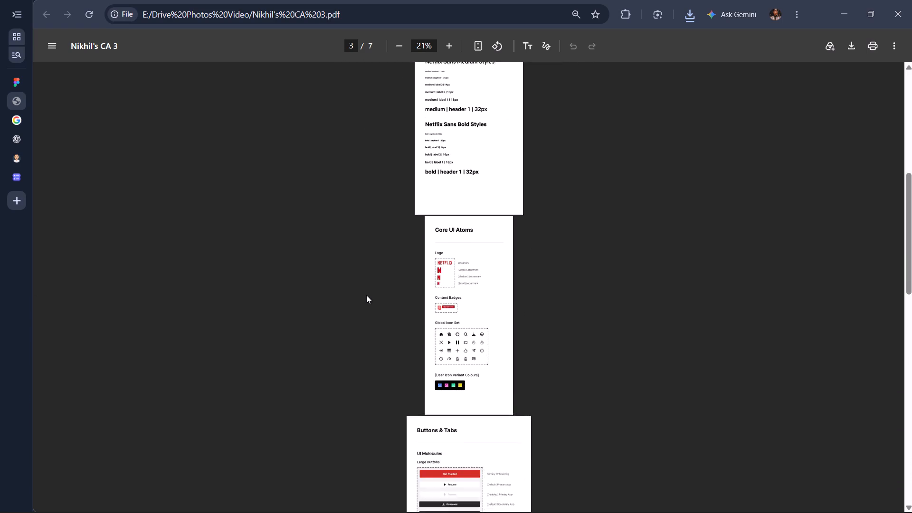
{"action": "scroll", "coordinate": [366, 295], "scroll_direction": "down", "scroll_amount": 10}
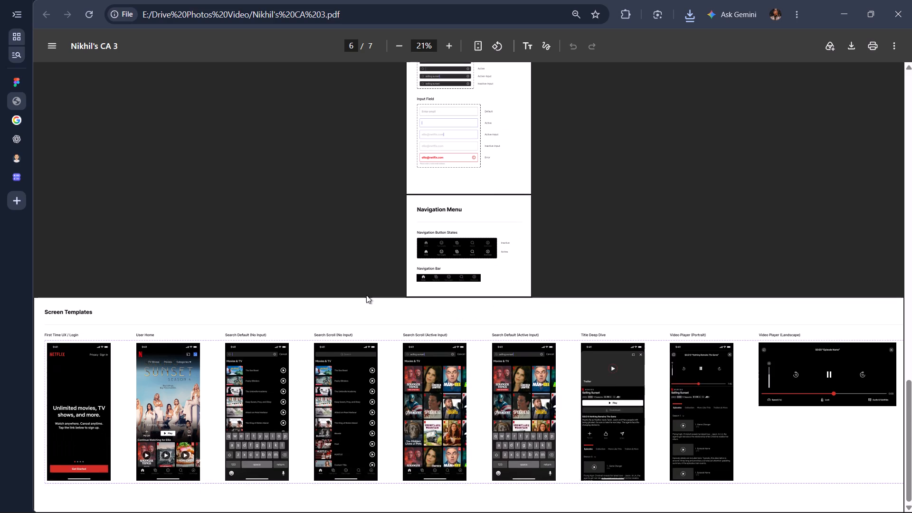
{"action": "scroll", "coordinate": [366, 295], "scroll_direction": "down", "scroll_amount": 1}
{"action": "scroll", "coordinate": [366, 295], "scroll_direction": "up", "scroll_amount": 11}
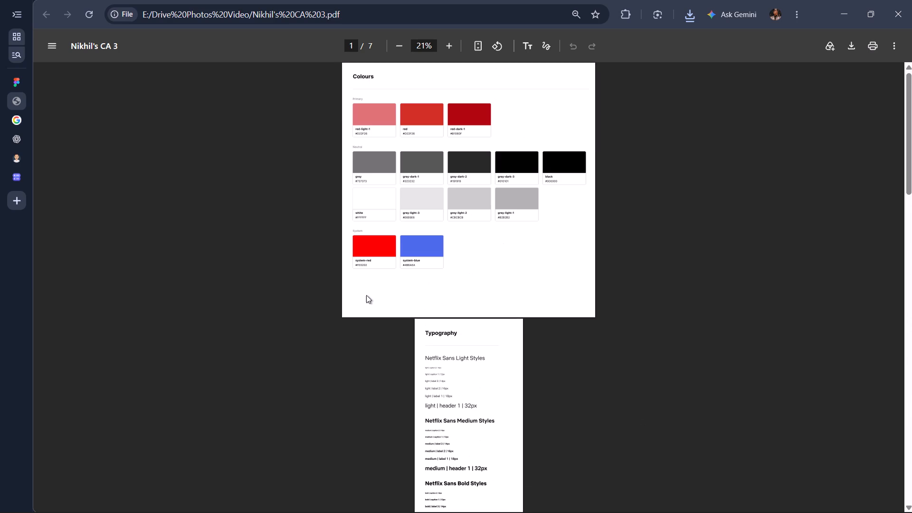
{"action": "scroll", "coordinate": [366, 295], "scroll_direction": "up", "scroll_amount": 2}
{"action": "left_click", "coordinate": [49, 15]}
{"action": "double_click", "coordinate": [16, 92]}
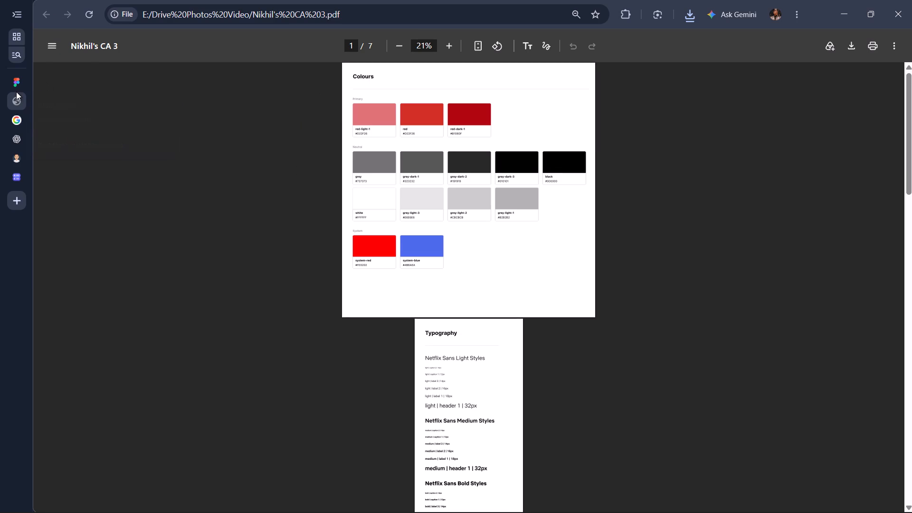
Return to the Figma file, select everything on the canvas, and export frames to PDF at Medium quality, saving under the suggested name.
{"action": "left_click", "coordinate": [21, 82]}
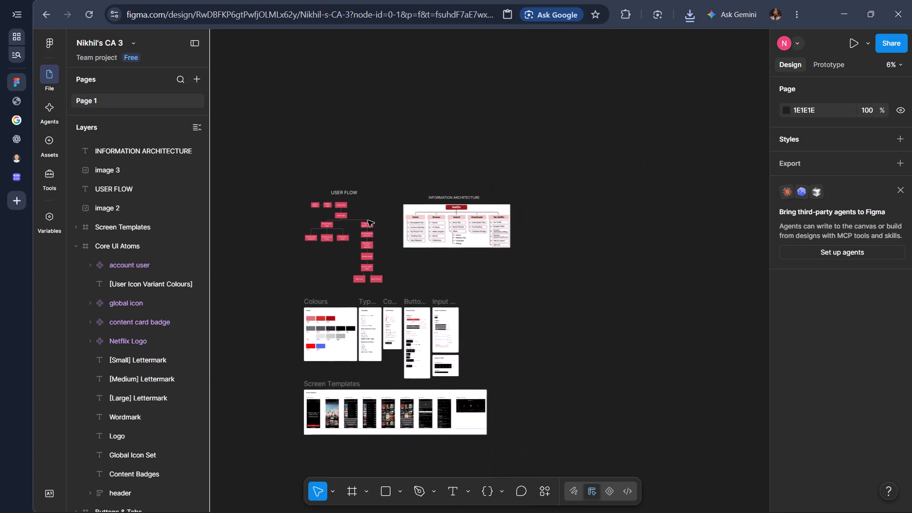
{"action": "left_click_drag", "start_coordinate": [289, 181], "coordinate": [532, 498]}
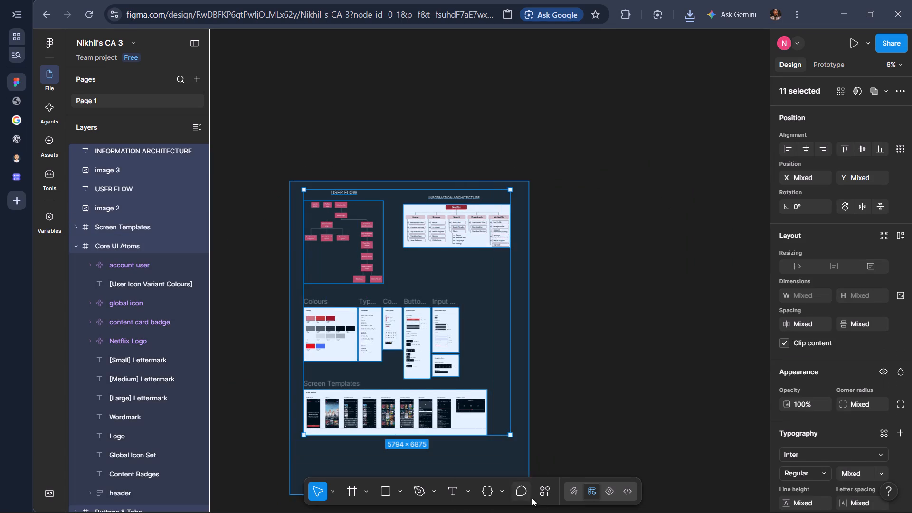
{"action": "left_click_drag", "start_coordinate": [532, 498], "coordinate": [544, 512]}
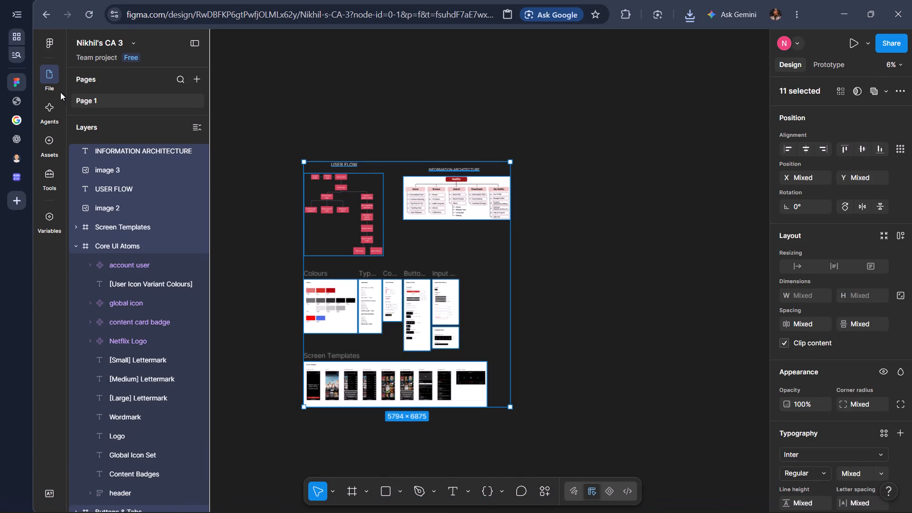
{"action": "left_click", "coordinate": [51, 48]}
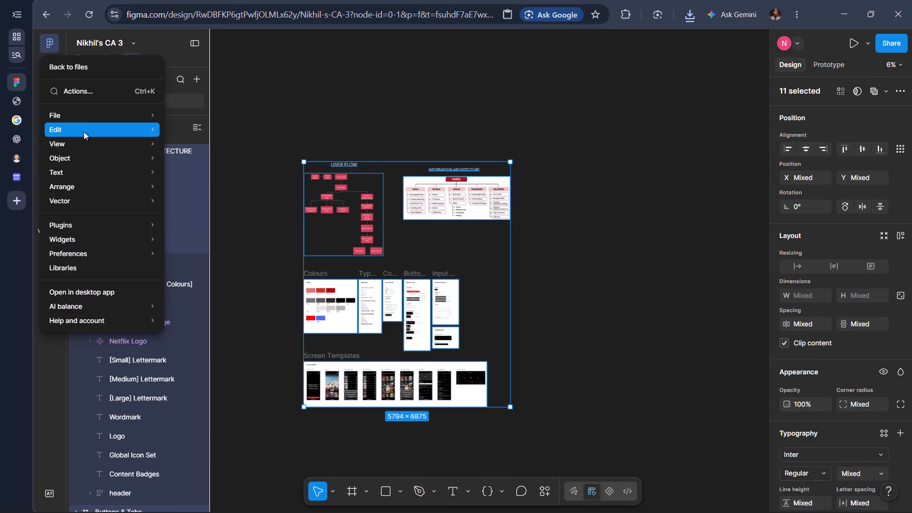
{"action": "left_click", "coordinate": [199, 260]}
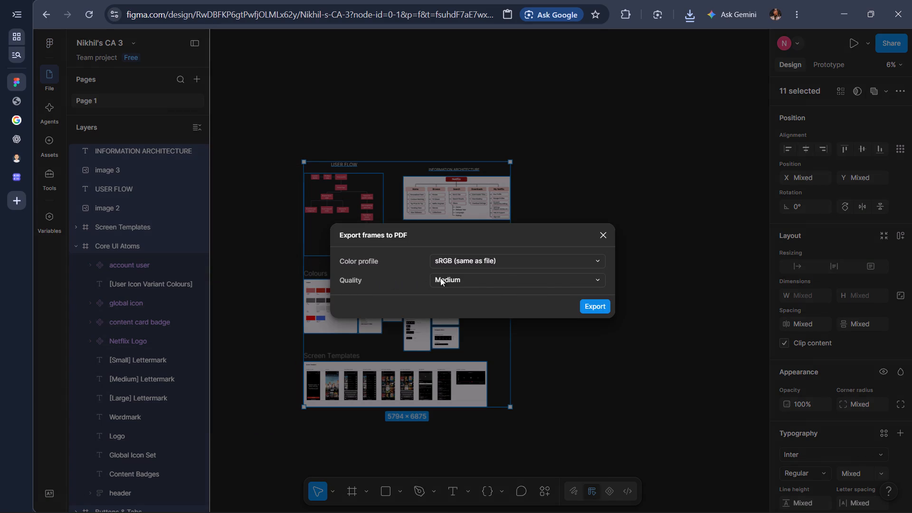
{"action": "left_click", "coordinate": [582, 283]}
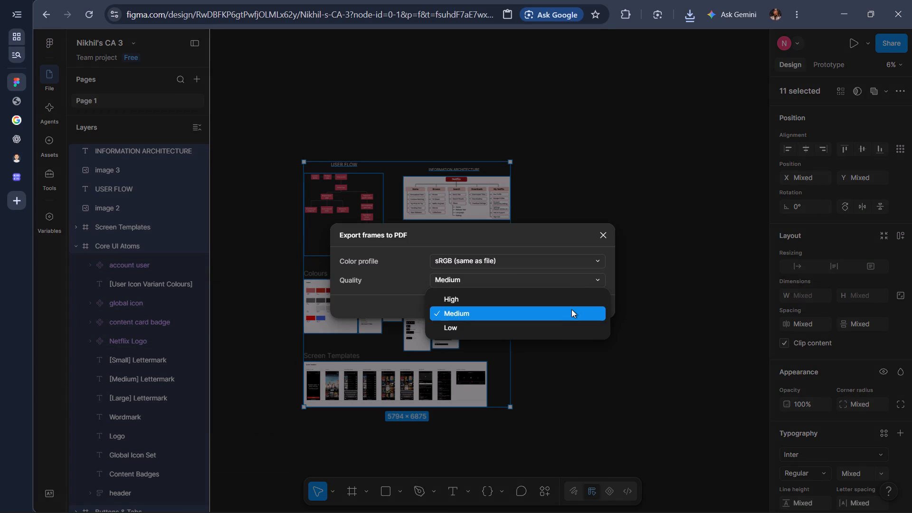
{"action": "left_click", "coordinate": [571, 311]}
{"action": "left_click", "coordinate": [589, 308]}
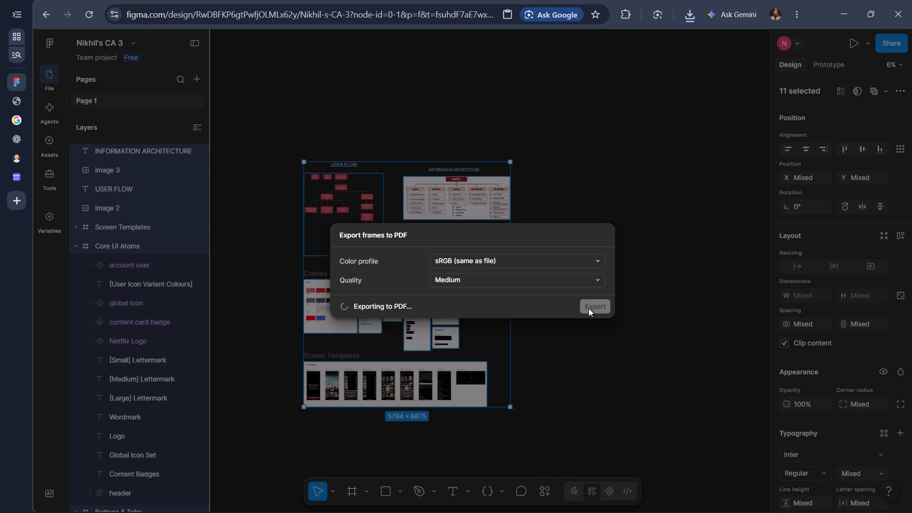
{"action": "key", "text": "Return"}
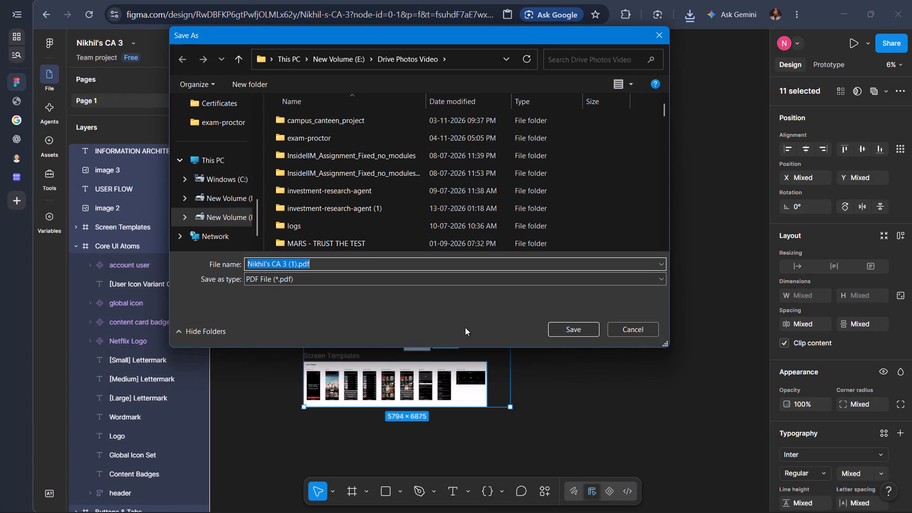
Open the newly exported PDF and look through its pages for the style guide, screen templates and diagrams.
{"action": "left_click", "coordinate": [609, 47]}
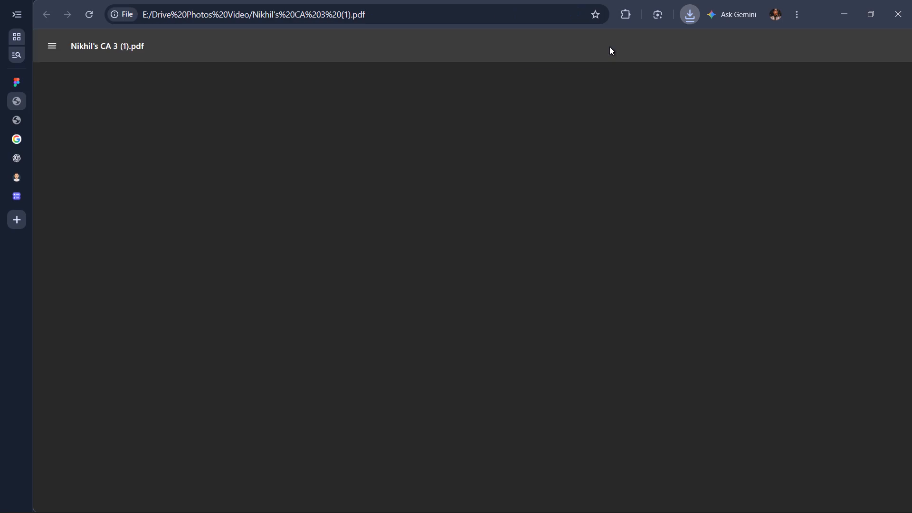
{"action": "scroll", "coordinate": [415, 272], "scroll_direction": "down", "scroll_amount": 13}
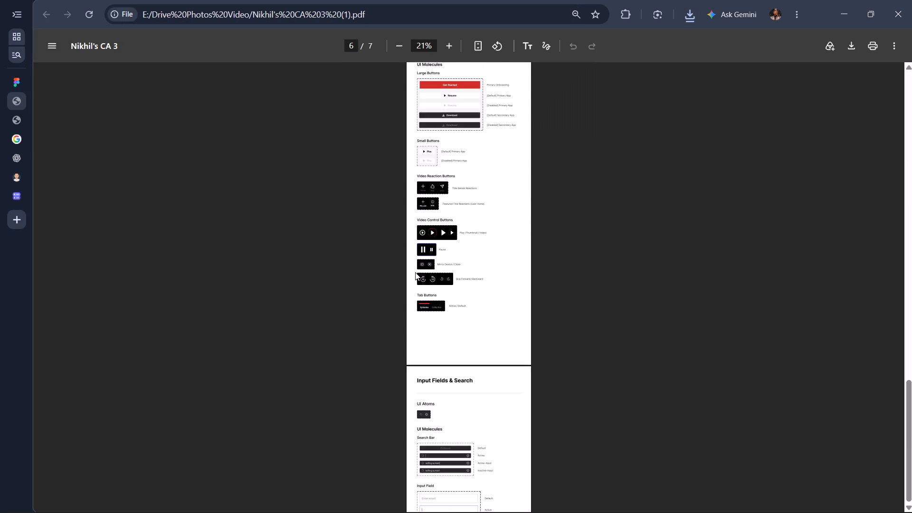
{"action": "scroll", "coordinate": [415, 272], "scroll_direction": "down", "scroll_amount": 4}
{"action": "scroll", "coordinate": [415, 272], "scroll_direction": "up", "scroll_amount": 14}
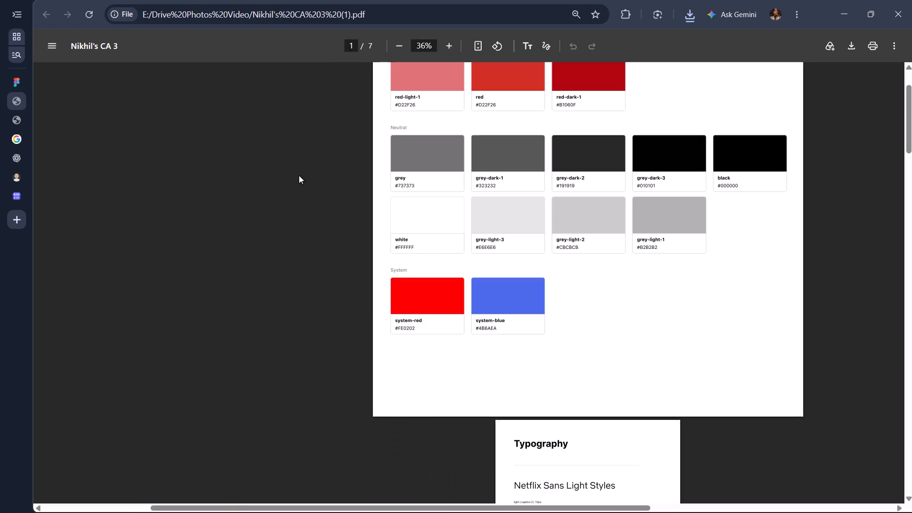
{"action": "scroll", "coordinate": [299, 175], "scroll_direction": "down", "scroll_amount": 15}
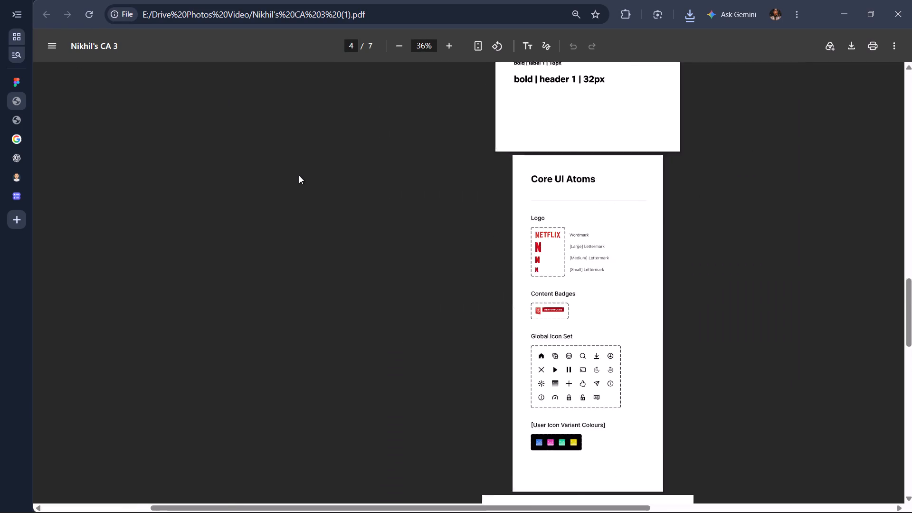
{"action": "scroll", "coordinate": [299, 175], "scroll_direction": "down", "scroll_amount": 6}
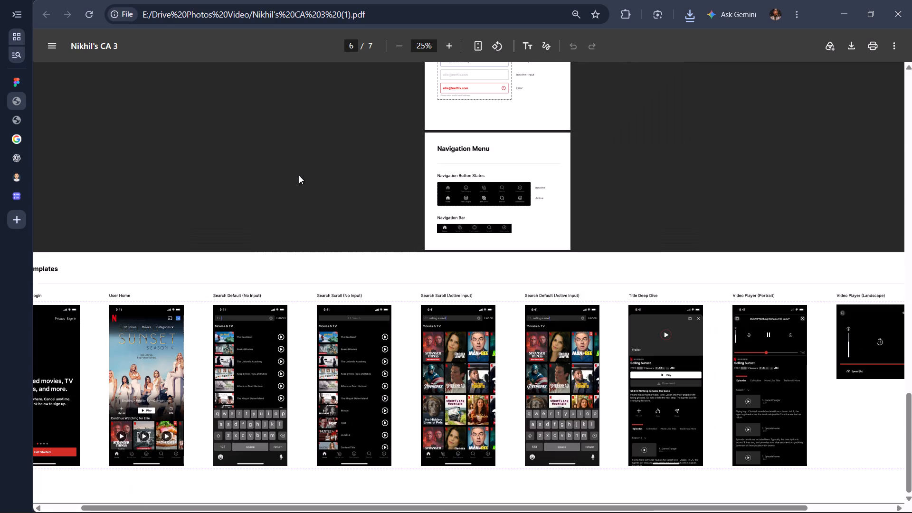
Close both exported PDF previews and return to the Figma file.
{"action": "left_click", "coordinate": [17, 100]}
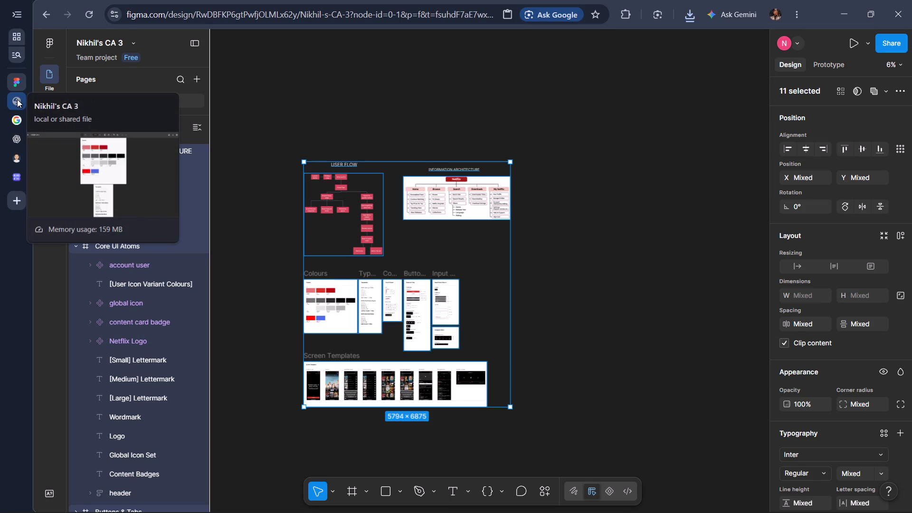
{"action": "left_click", "coordinate": [17, 99]}
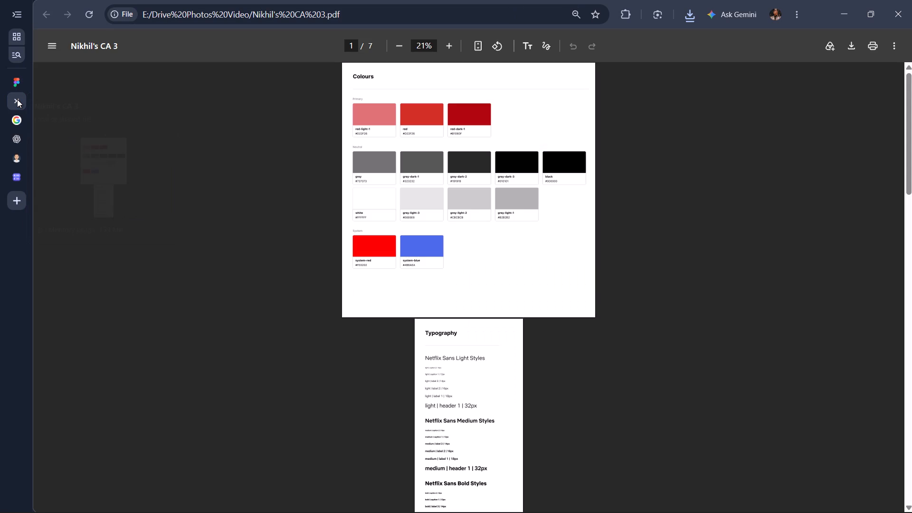
{"action": "left_click", "coordinate": [17, 99]}
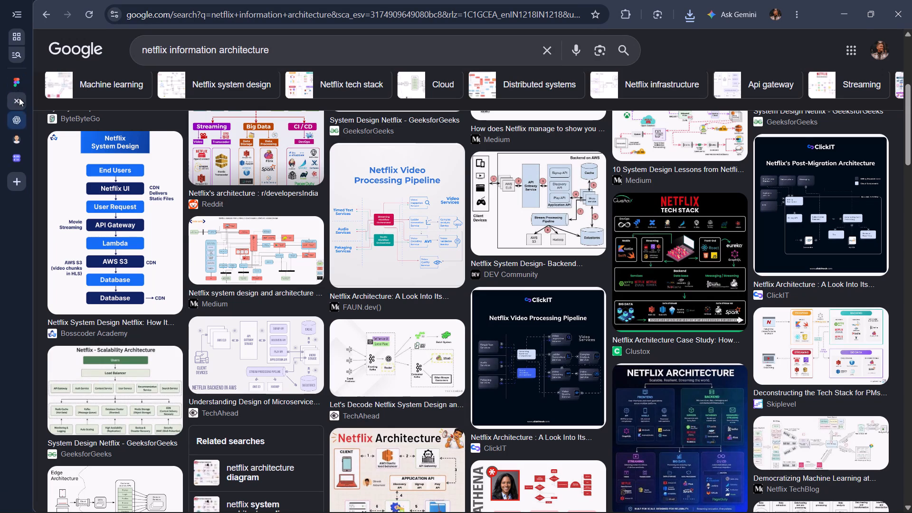
{"action": "left_click", "coordinate": [16, 83]}
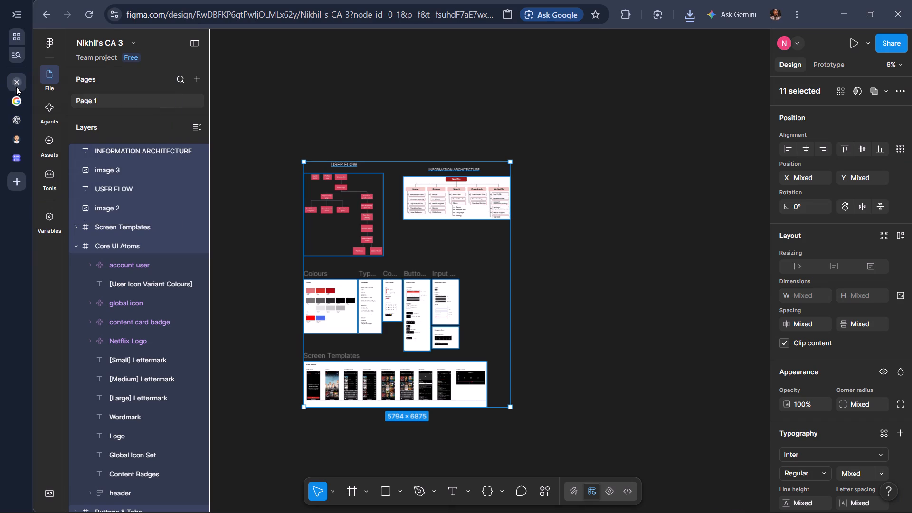
Go back from the Netflix image results to a fresh Google page, search for "pdf editor", and open iLovePDF's Edit PDF tool.
{"action": "left_click", "coordinate": [16, 100]}
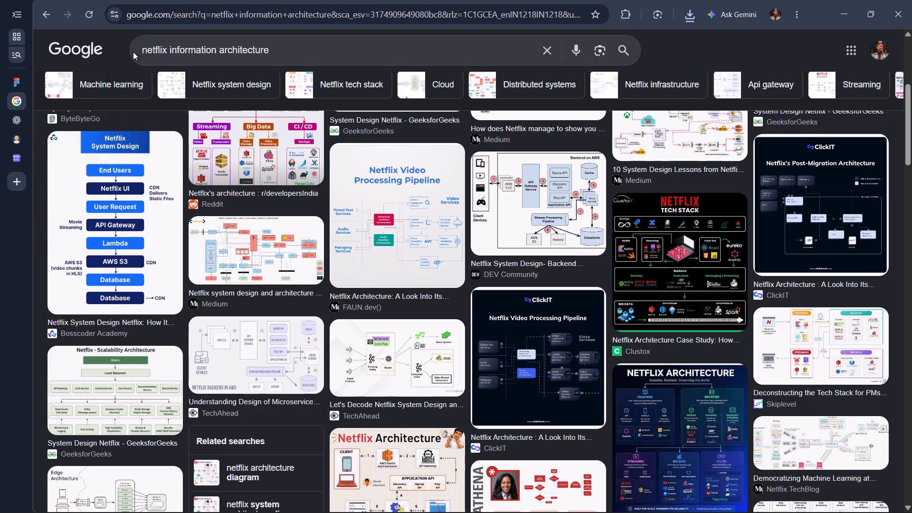
{"action": "left_click", "coordinate": [88, 47]}
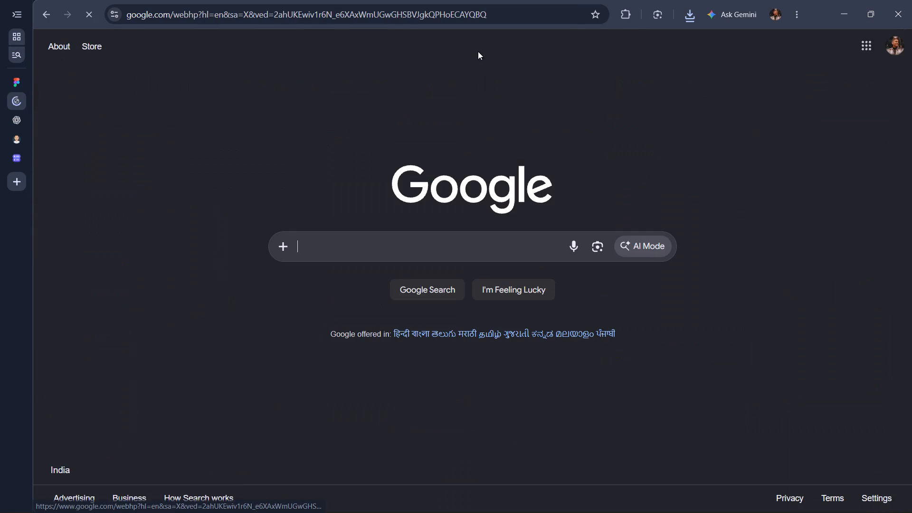
{"action": "scroll", "coordinate": [389, 242], "scroll_direction": "right", "scroll_amount": 16}
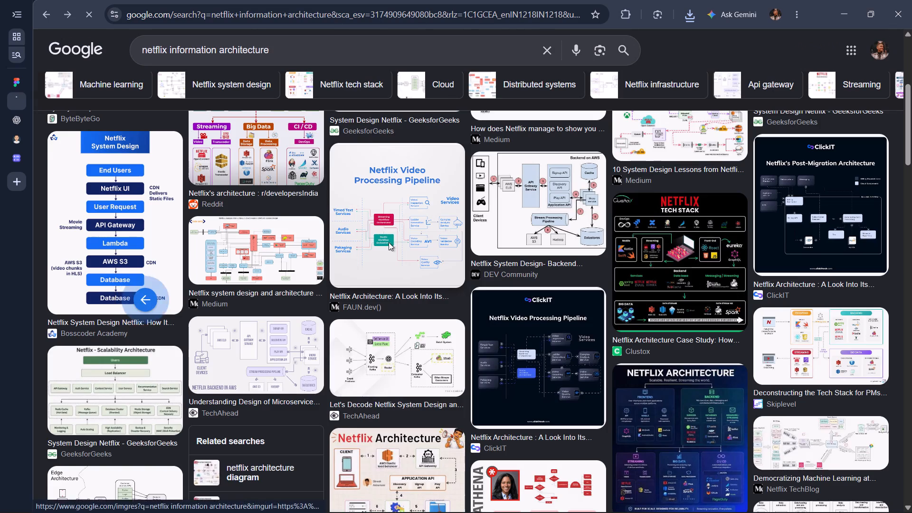
{"action": "scroll", "coordinate": [389, 242], "scroll_direction": "right", "scroll_amount": 18}
{"action": "scroll", "coordinate": [389, 242], "scroll_direction": "right", "scroll_amount": 10}
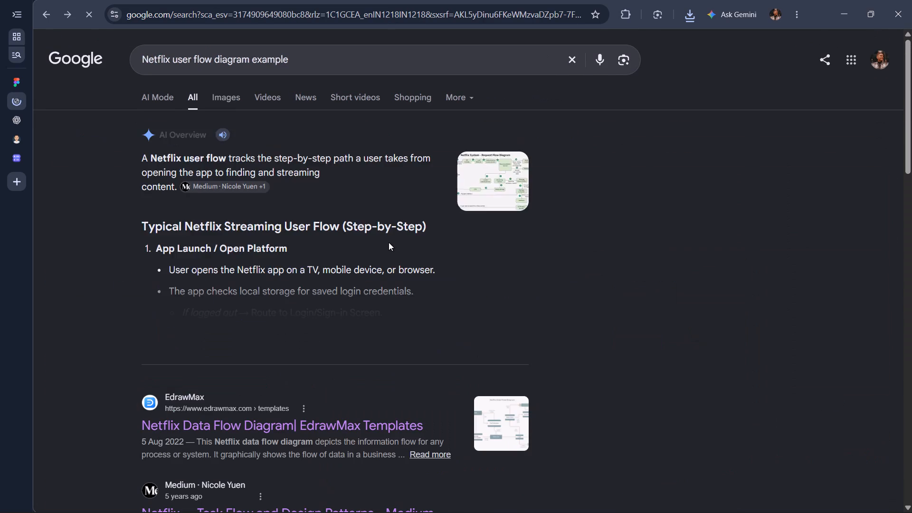
{"action": "scroll", "coordinate": [389, 242], "scroll_direction": "right", "scroll_amount": 18}
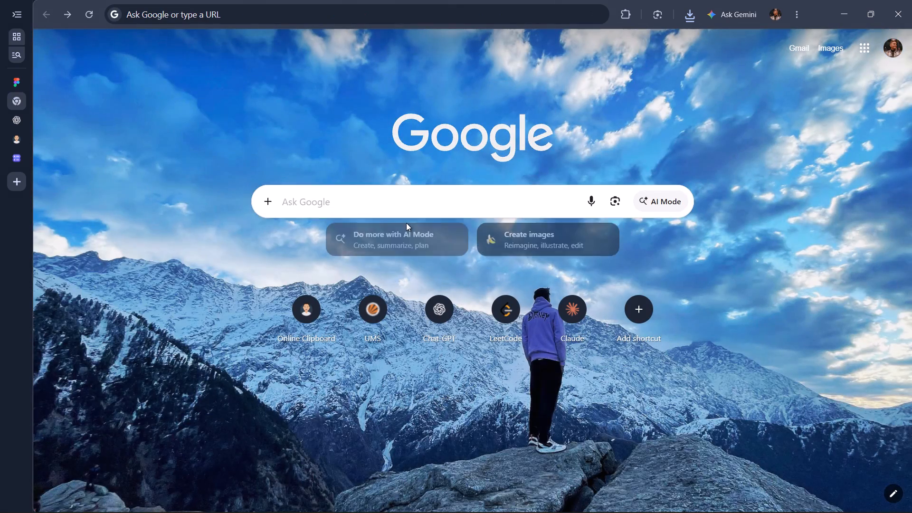
{"action": "left_click", "coordinate": [433, 206]}
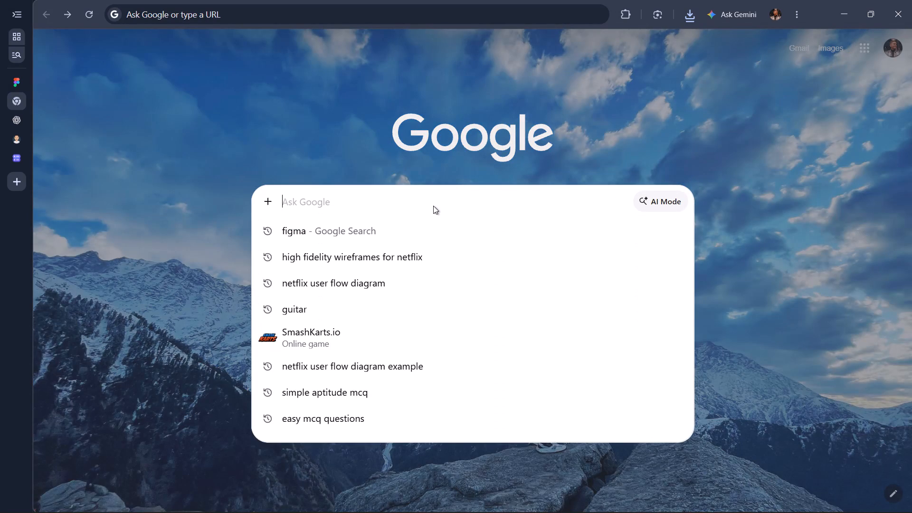
{"action": "type", "text": "pf"}
{"action": "key", "text": "space"}
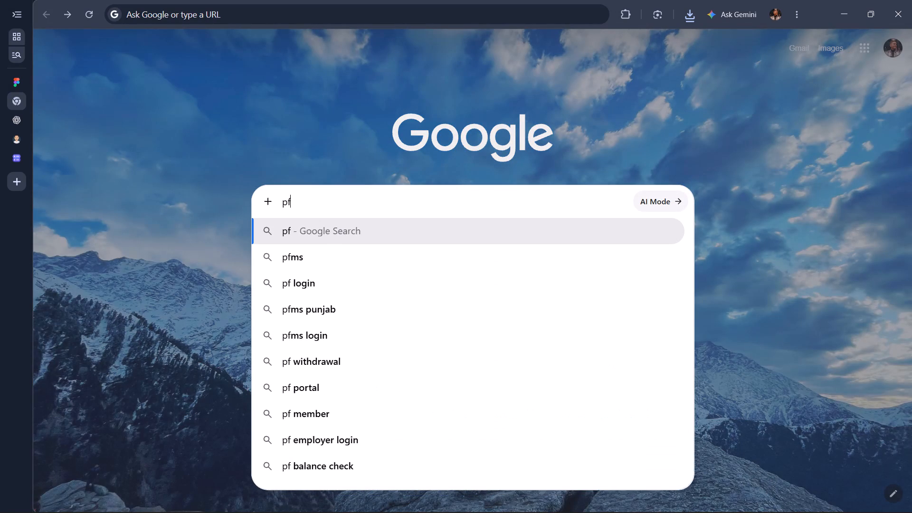
{"action": "key", "text": "e"}
{"action": "key", "text": "BackSpace"}
{"action": "key", "text": "BackSpace"}
{"action": "key", "text": "BackSpace"}
{"action": "type", "text": "df e"}
{"action": "key", "text": "Down"}
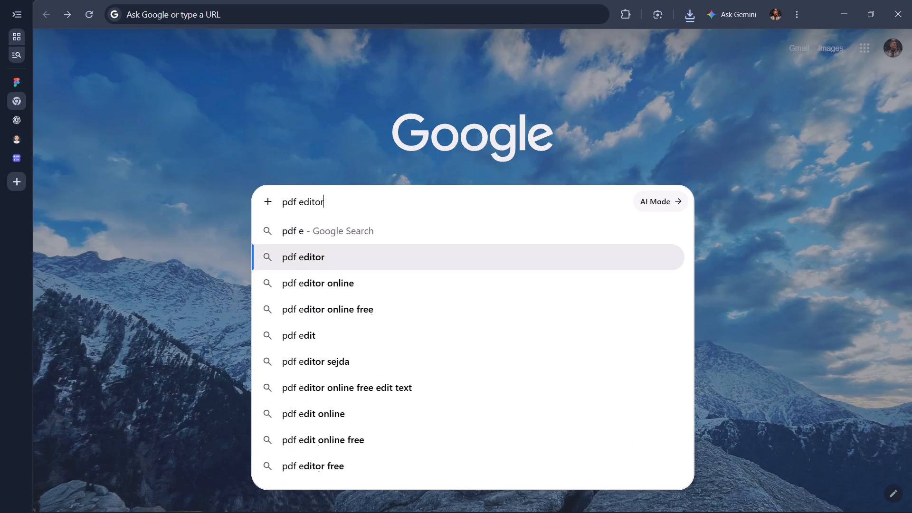
{"action": "key", "text": "Return"}
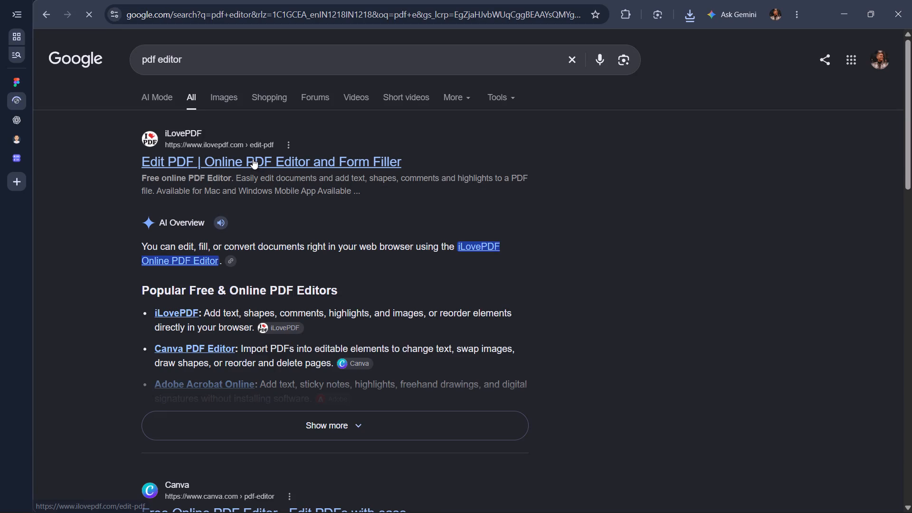
{"action": "left_click", "coordinate": [253, 159]}
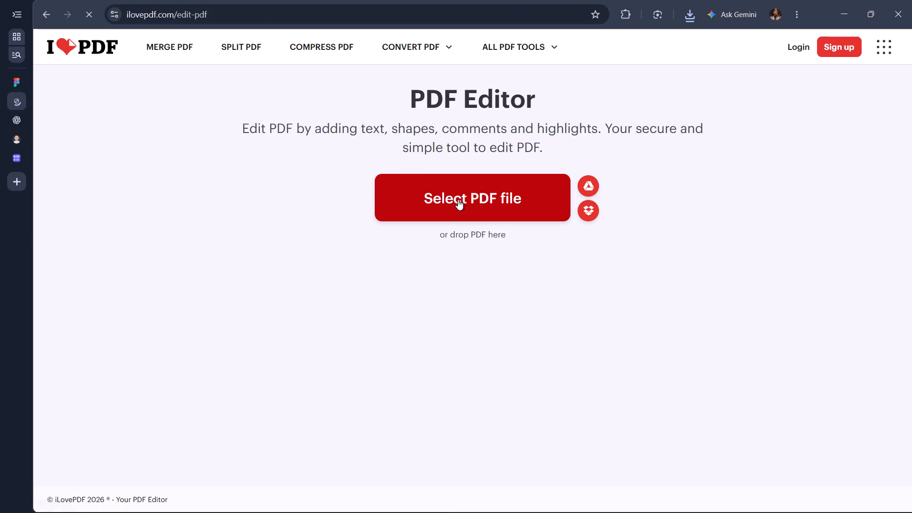
Load the first exported CA 3 PDF, the one without the (1) suffix, from Drive Photos Video into the editor.
{"action": "left_click", "coordinate": [458, 199]}
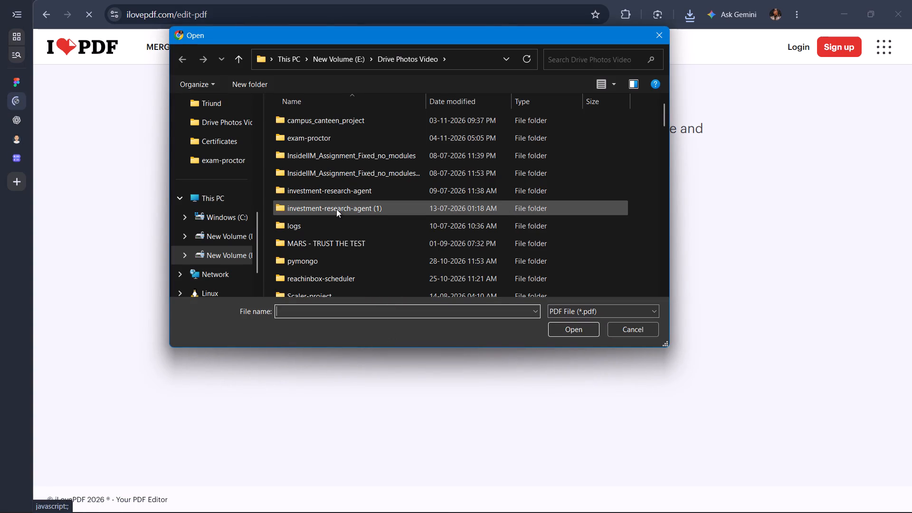
{"action": "type", "text": "nik"}
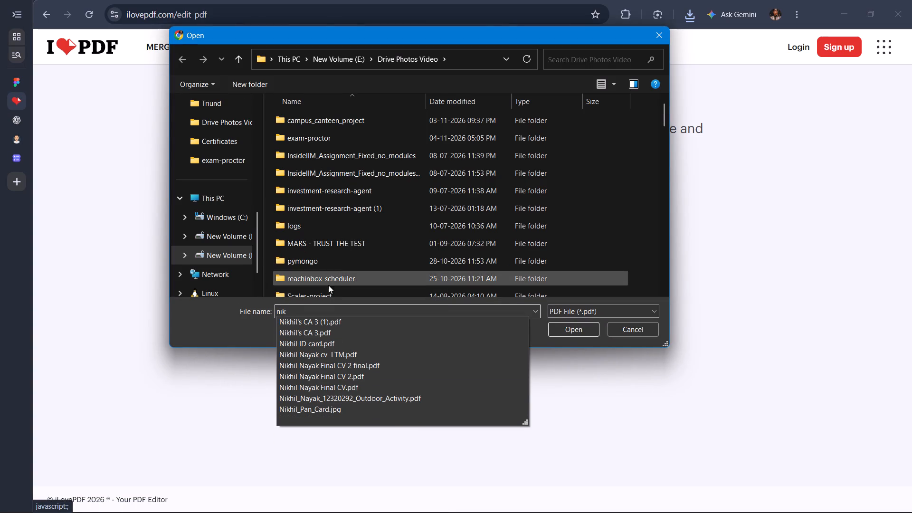
{"action": "left_click", "coordinate": [342, 334]}
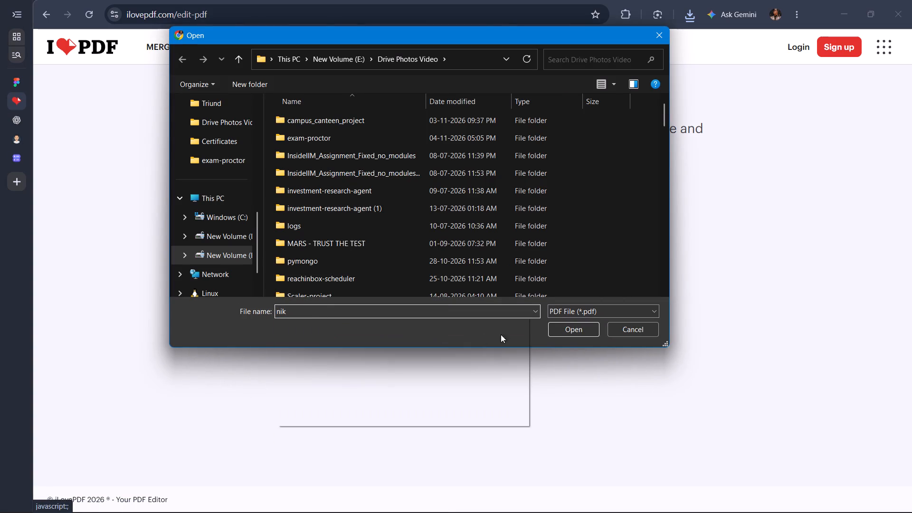
{"action": "left_click", "coordinate": [555, 333]}
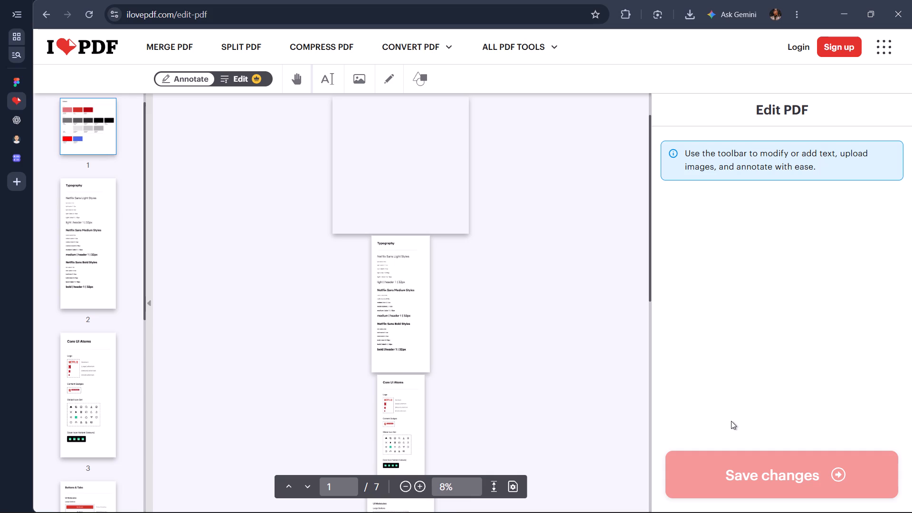
Look through the loaded PDF's pages in the editor, from the Colours page to the last page.
{"action": "scroll", "coordinate": [462, 275], "scroll_direction": "up", "scroll_amount": 1}
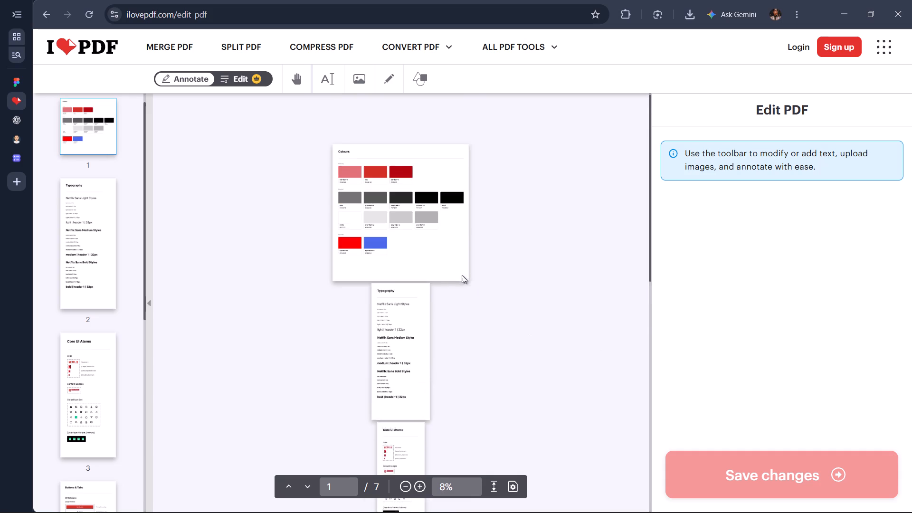
{"action": "scroll", "coordinate": [462, 275], "scroll_direction": "up", "scroll_amount": 1}
{"action": "scroll", "coordinate": [462, 275], "scroll_direction": "down", "scroll_amount": 8}
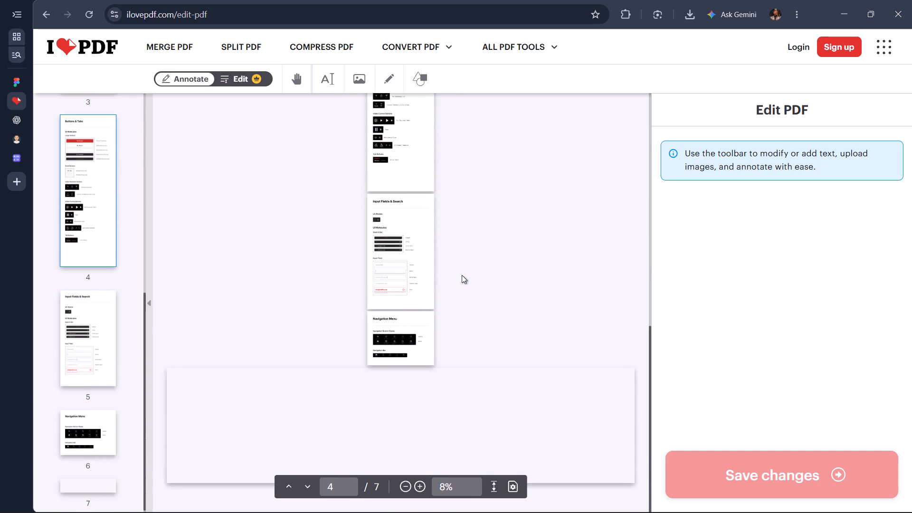
{"action": "scroll", "coordinate": [462, 275], "scroll_direction": "down", "scroll_amount": 1}
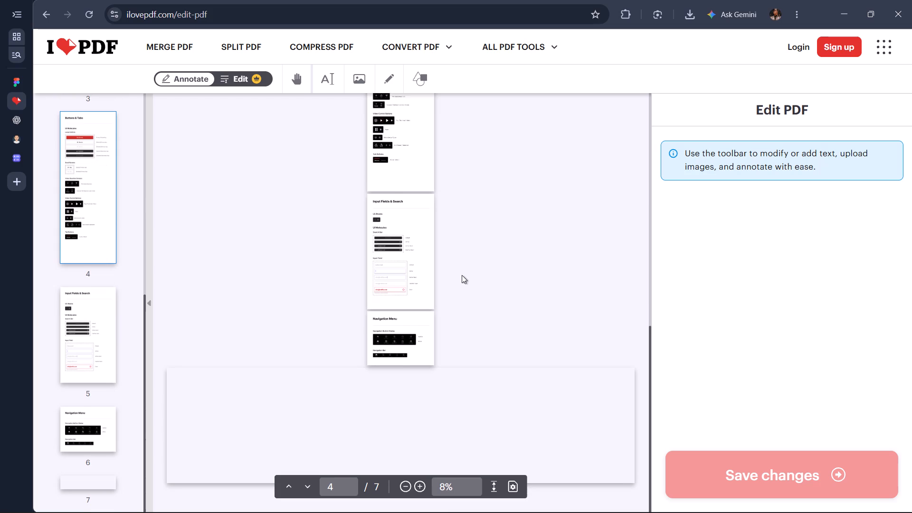
{"action": "left_click", "coordinate": [429, 399]}
{"action": "scroll", "coordinate": [429, 399], "scroll_direction": "down", "scroll_amount": 4}
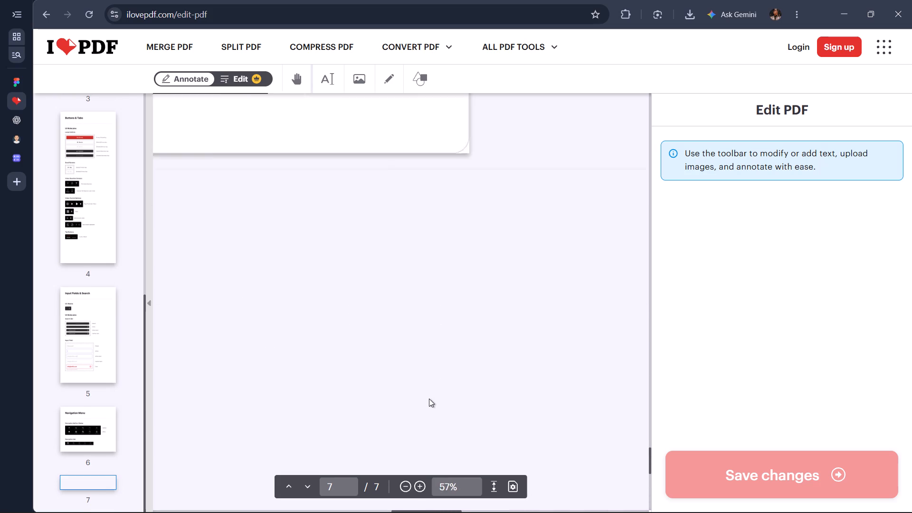
{"action": "scroll", "coordinate": [429, 399], "scroll_direction": "up", "scroll_amount": 4}
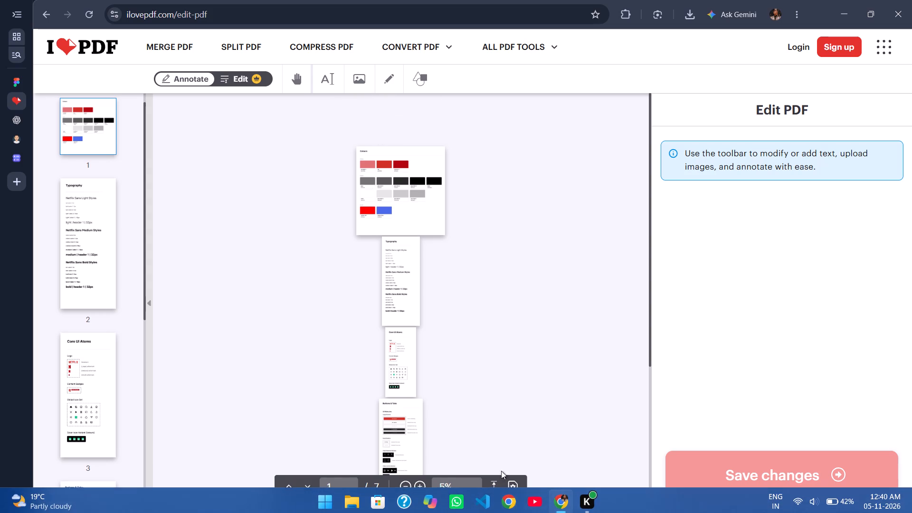
{"action": "scroll", "coordinate": [77, 176], "scroll_direction": "up", "scroll_amount": 1}
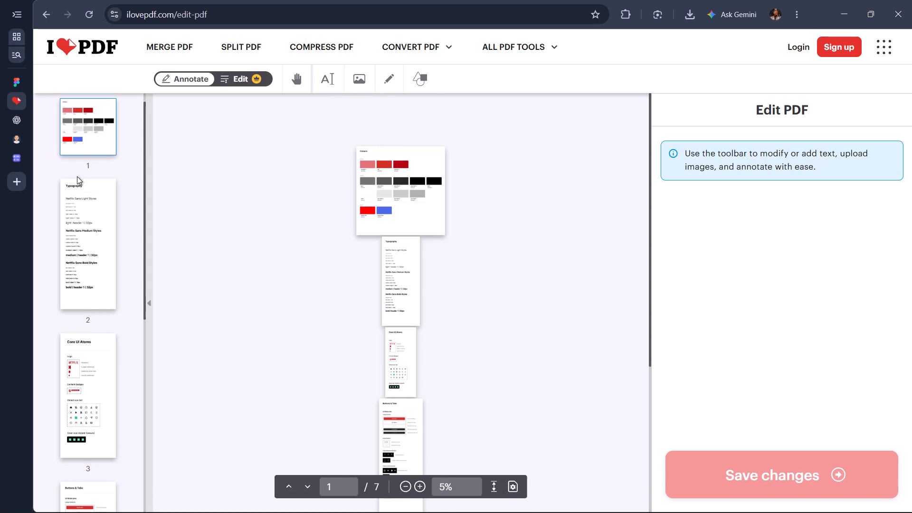
{"action": "scroll", "coordinate": [77, 176], "scroll_direction": "up", "scroll_amount": 1}
Leave iLovePDF for the "pdf editor" search results, review the alternatives, and open Canva's Free Online PDF Editor.
{"action": "left_click", "coordinate": [44, 12]}
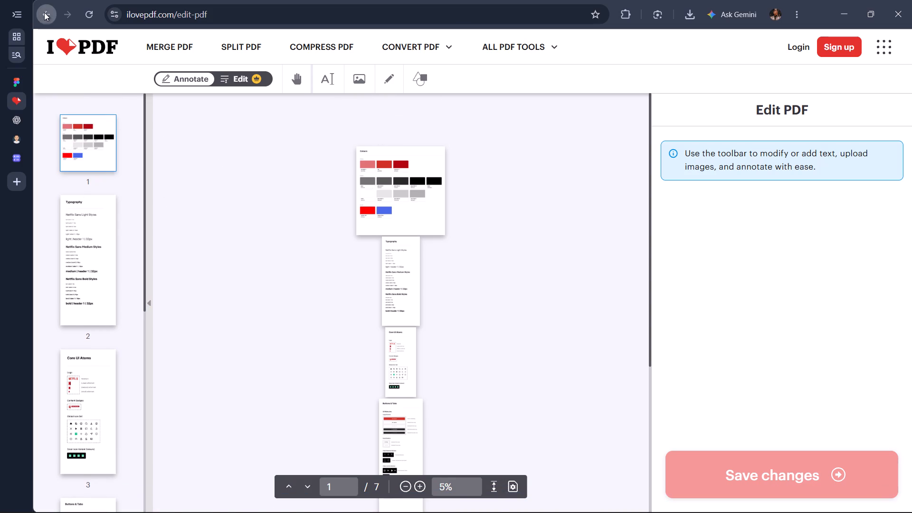
{"action": "scroll", "coordinate": [96, 288], "scroll_direction": "down", "scroll_amount": 4}
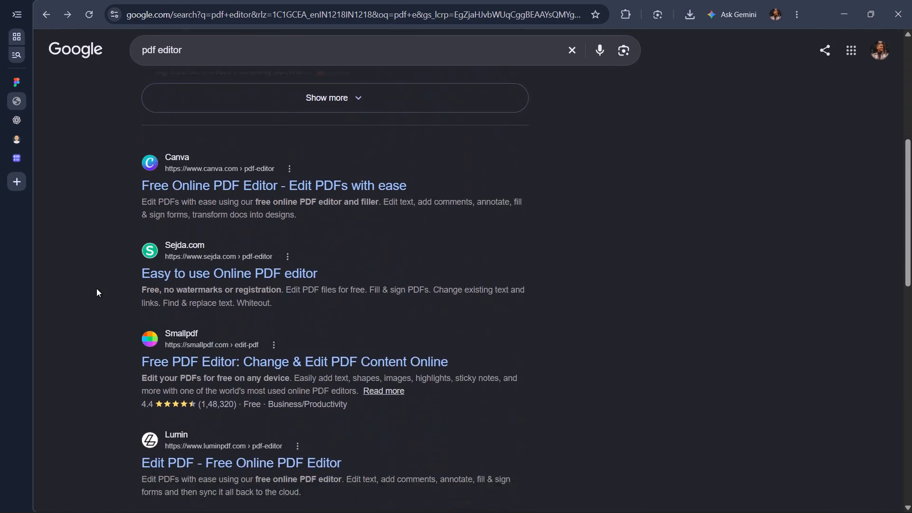
{"action": "scroll", "coordinate": [96, 288], "scroll_direction": "down", "scroll_amount": 1}
{"action": "scroll", "coordinate": [108, 364], "scroll_direction": "down", "scroll_amount": 4}
{"action": "scroll", "coordinate": [108, 364], "scroll_direction": "up", "scroll_amount": 3}
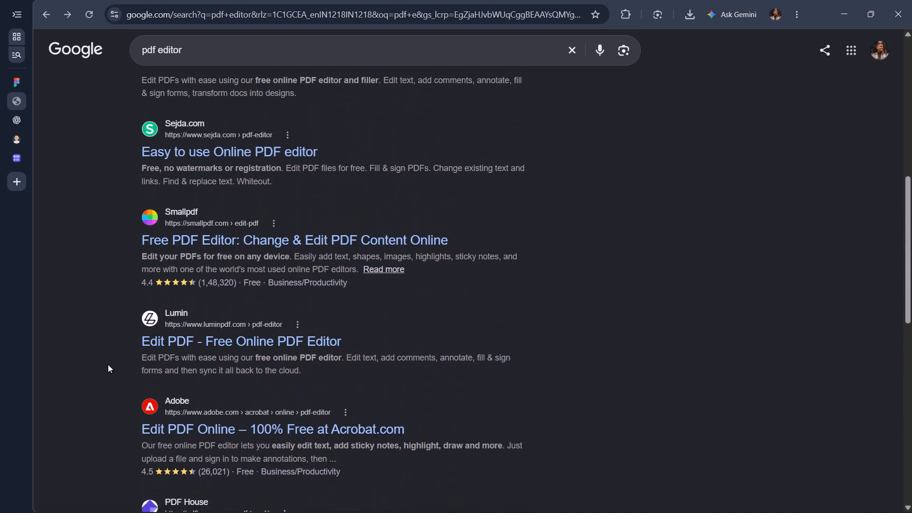
{"action": "scroll", "coordinate": [108, 364], "scroll_direction": "up", "scroll_amount": 3}
{"action": "scroll", "coordinate": [206, 285], "scroll_direction": "up", "scroll_amount": 4}
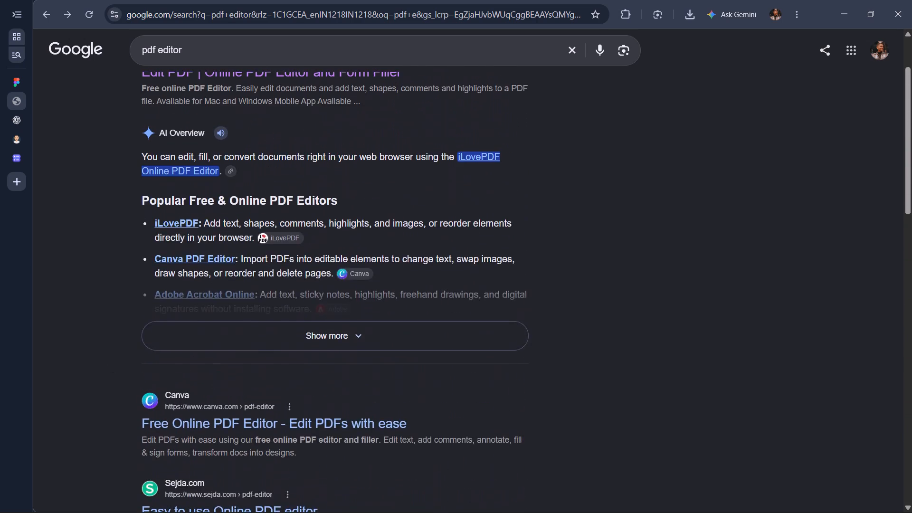
{"action": "scroll", "coordinate": [206, 285], "scroll_direction": "up", "scroll_amount": 2}
{"action": "scroll", "coordinate": [206, 285], "scroll_direction": "down", "scroll_amount": 3}
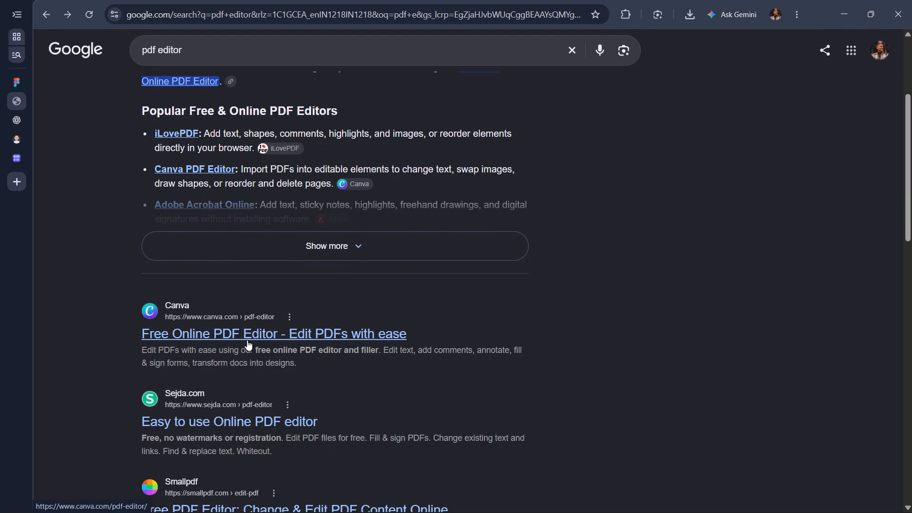
{"action": "left_click", "coordinate": [247, 340]}
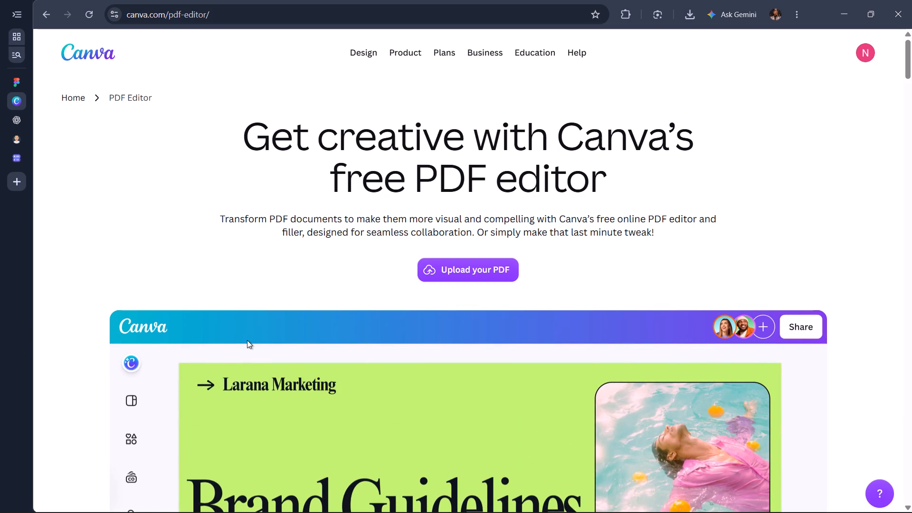
Start a PDF upload to Canva's PDF editor by bringing up the file chooser.
{"action": "left_click", "coordinate": [485, 277]}
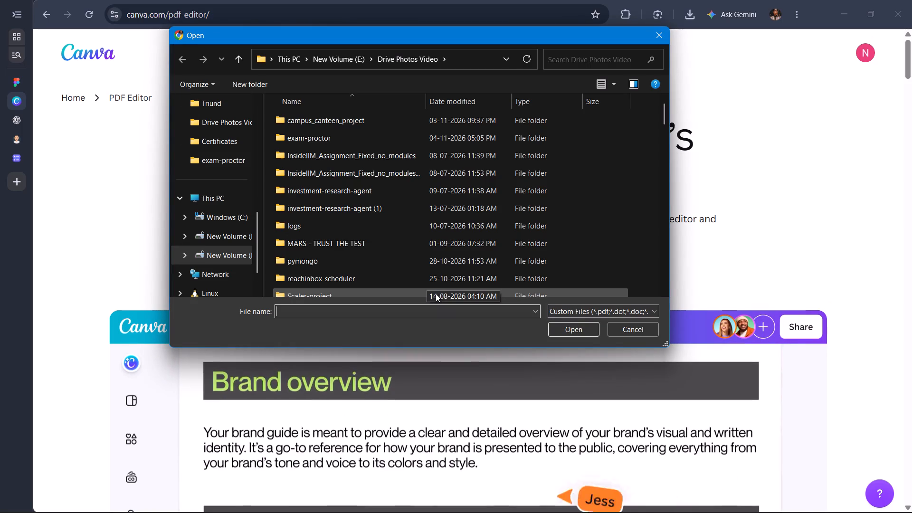
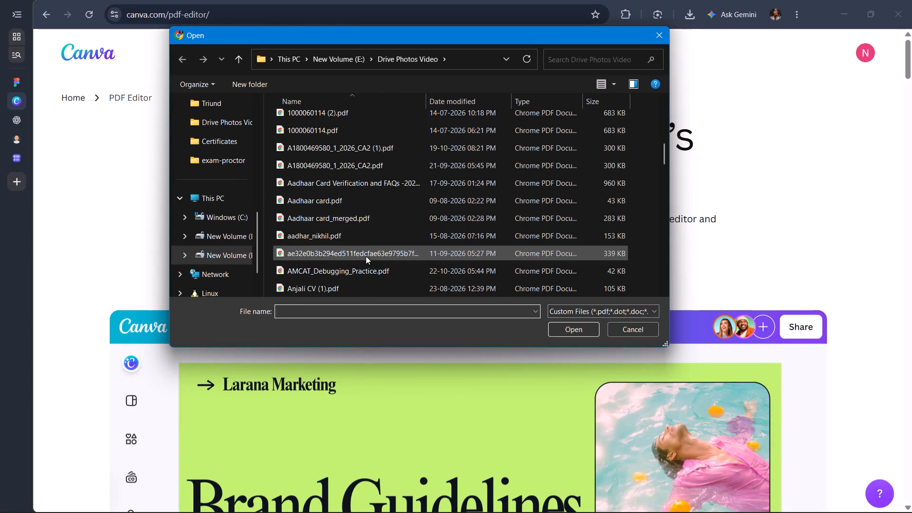
Look through the Drive Photos Video folder for the exported CA 3 PDF to upload to Canva.
{"action": "scroll", "coordinate": [366, 256], "scroll_direction": "up", "scroll_amount": 3}
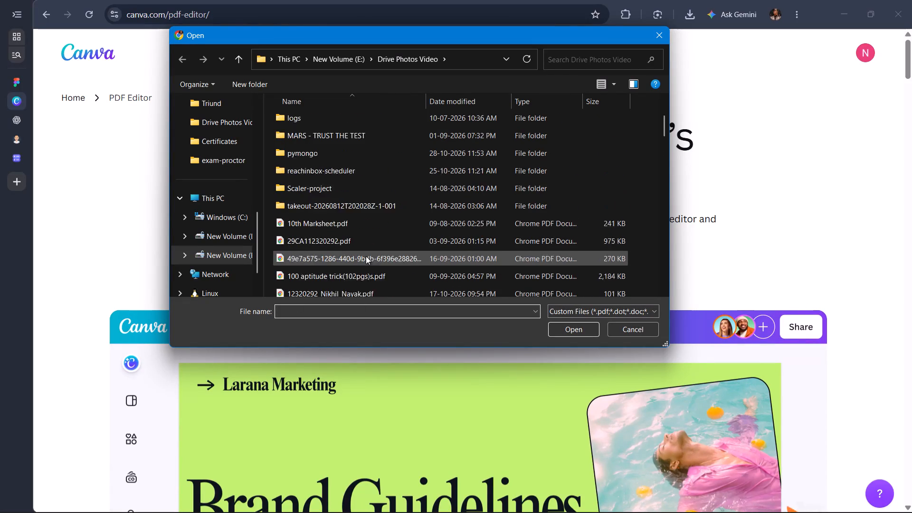
{"action": "scroll", "coordinate": [366, 256], "scroll_direction": "up", "scroll_amount": 4}
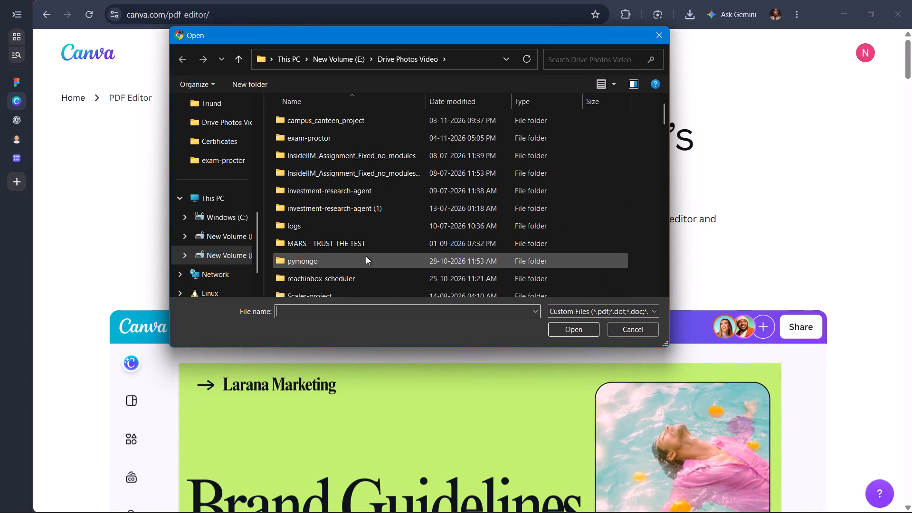
{"action": "scroll", "coordinate": [366, 256], "scroll_direction": "up", "scroll_amount": 5}
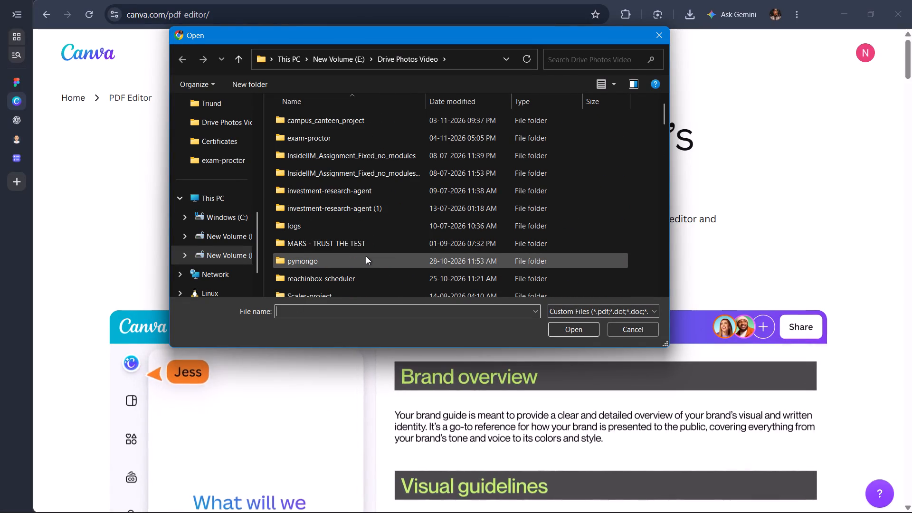
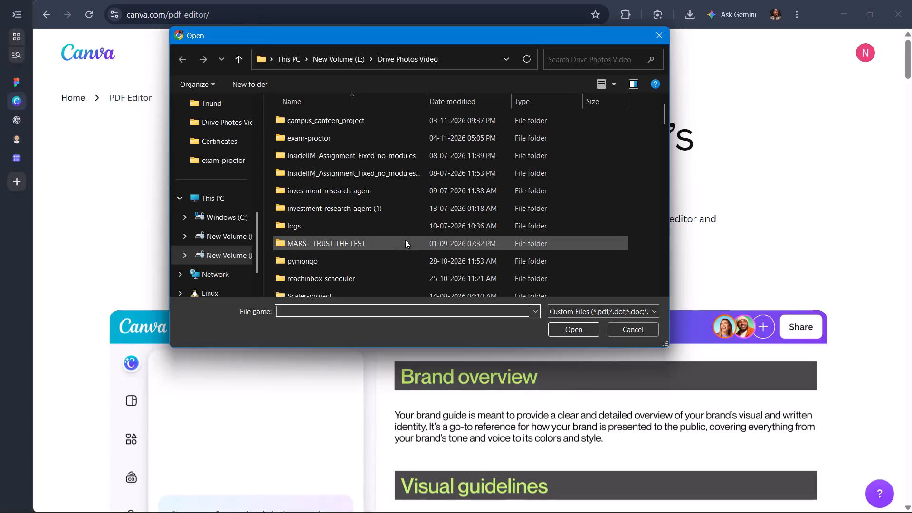
Upload Nikhil's CA 3.pdf into the Canva PDF editor and check its first and last pages.
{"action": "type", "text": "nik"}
{"action": "left_click", "coordinate": [319, 332]}
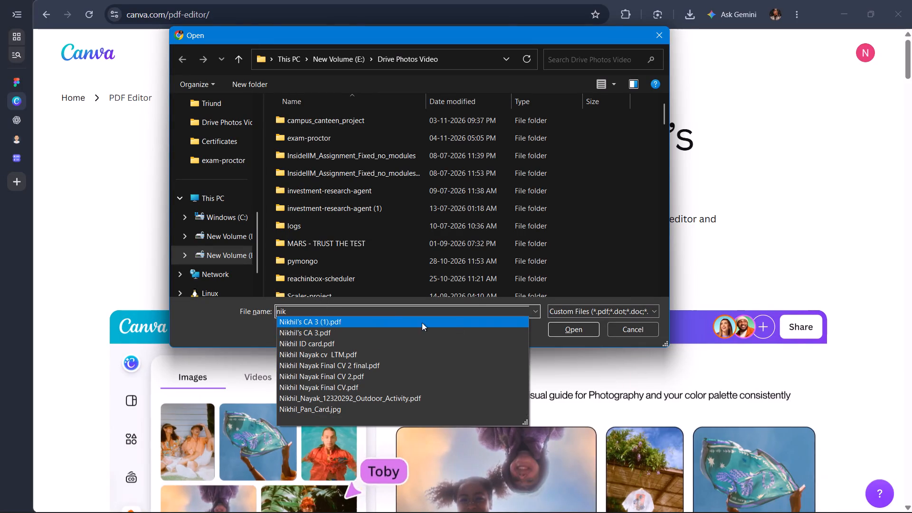
{"action": "left_click", "coordinate": [558, 334]}
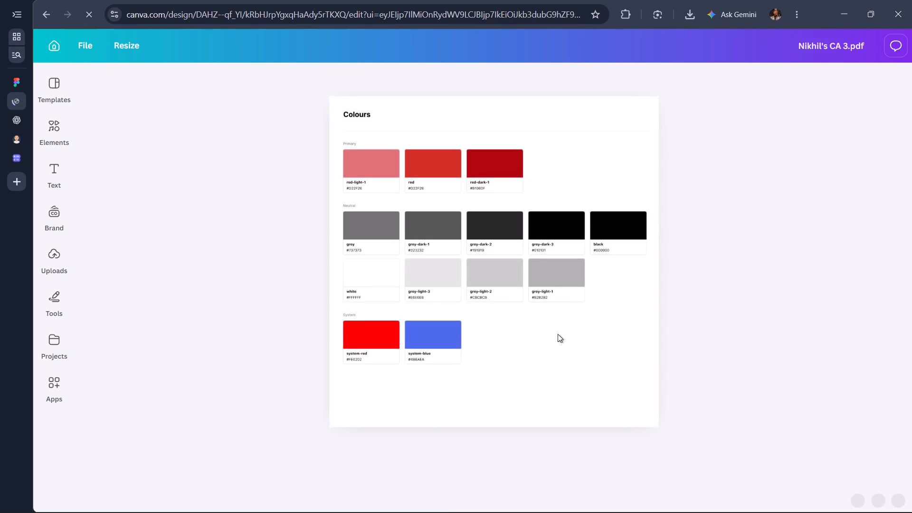
{"action": "scroll", "coordinate": [320, 314], "scroll_direction": "down", "scroll_amount": 1}
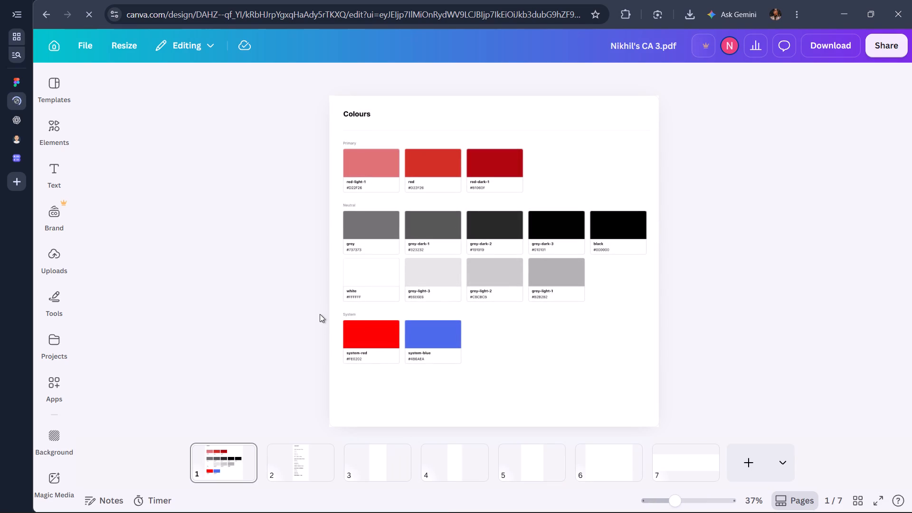
{"action": "left_click", "coordinate": [669, 463]}
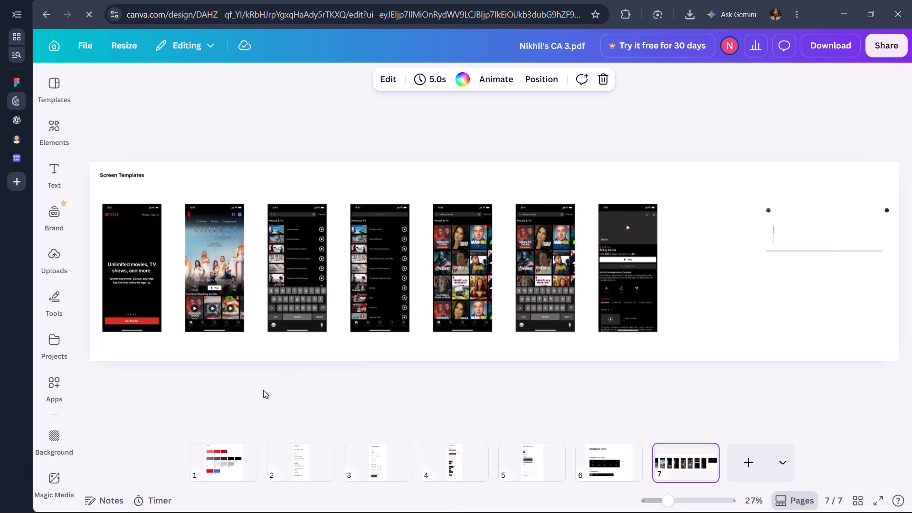
{"action": "left_click", "coordinate": [219, 454]}
{"action": "left_click", "coordinate": [250, 309]}
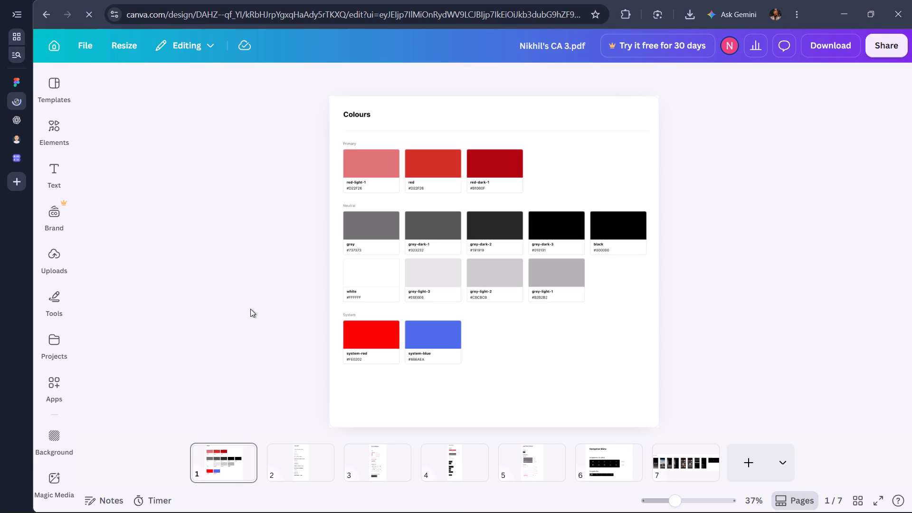
{"action": "left_click", "coordinate": [265, 227]}
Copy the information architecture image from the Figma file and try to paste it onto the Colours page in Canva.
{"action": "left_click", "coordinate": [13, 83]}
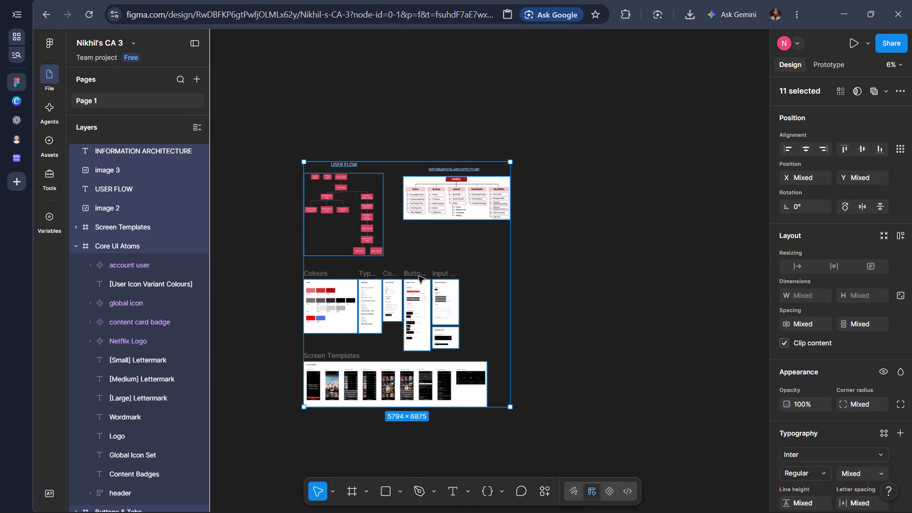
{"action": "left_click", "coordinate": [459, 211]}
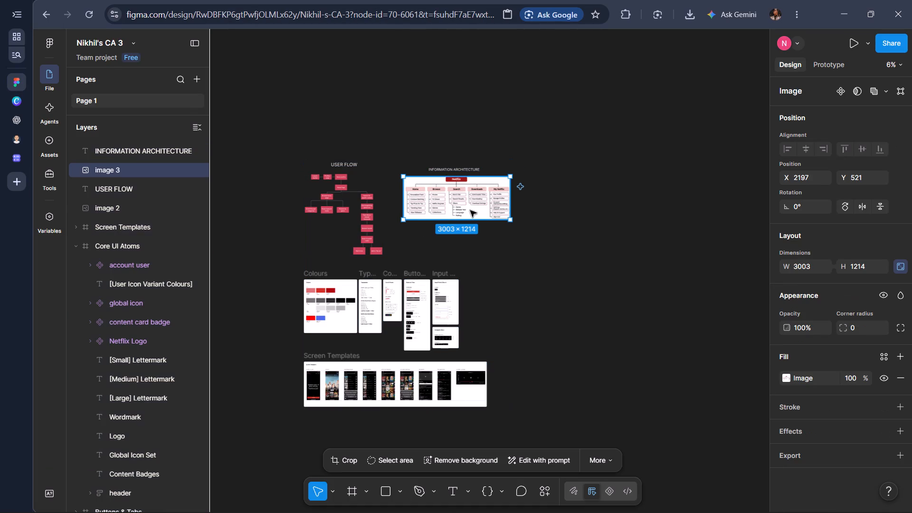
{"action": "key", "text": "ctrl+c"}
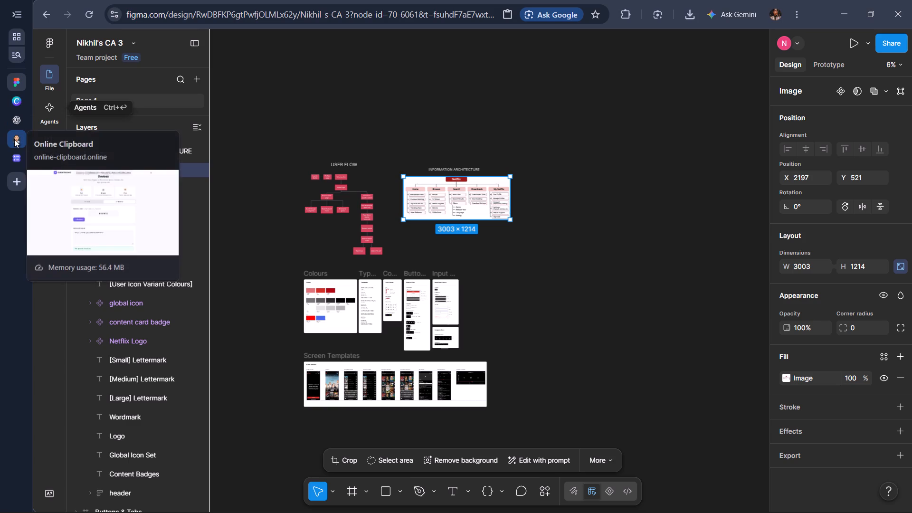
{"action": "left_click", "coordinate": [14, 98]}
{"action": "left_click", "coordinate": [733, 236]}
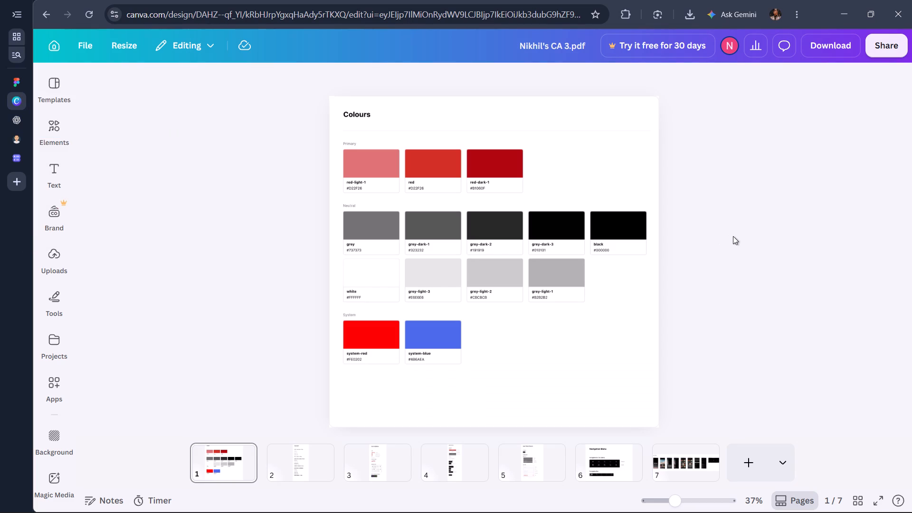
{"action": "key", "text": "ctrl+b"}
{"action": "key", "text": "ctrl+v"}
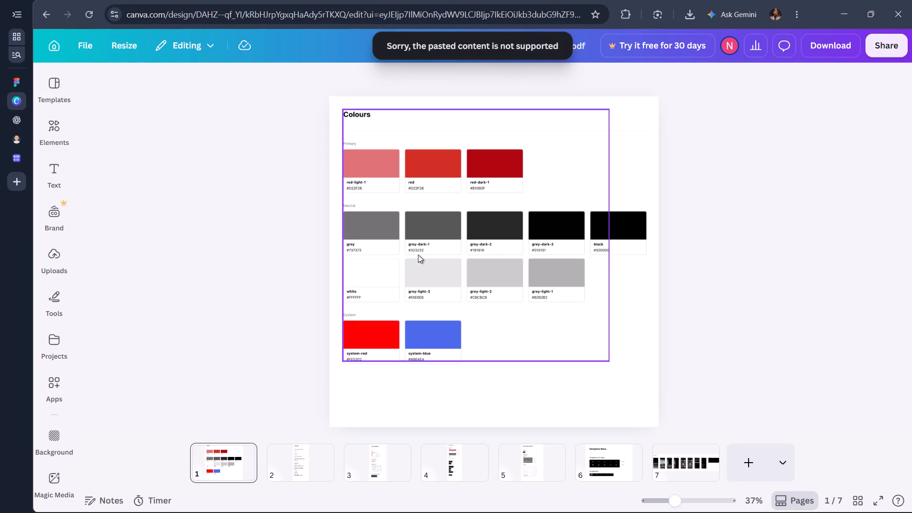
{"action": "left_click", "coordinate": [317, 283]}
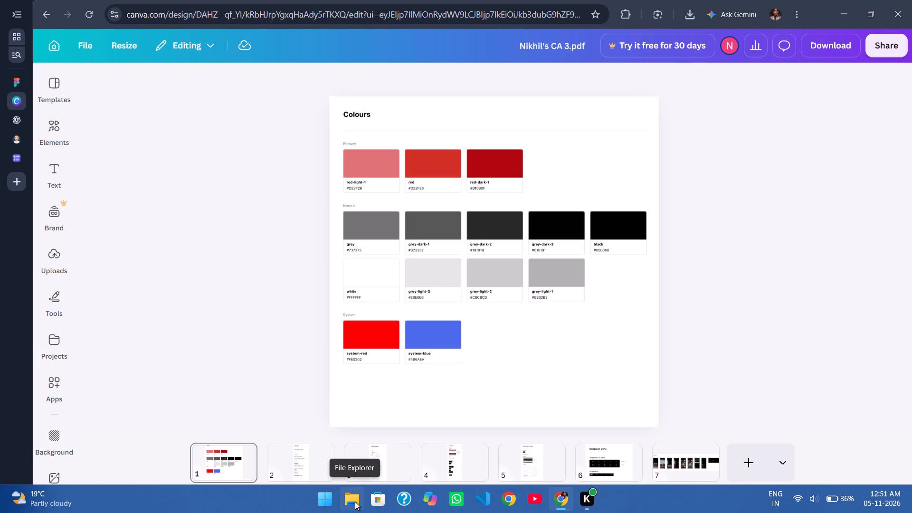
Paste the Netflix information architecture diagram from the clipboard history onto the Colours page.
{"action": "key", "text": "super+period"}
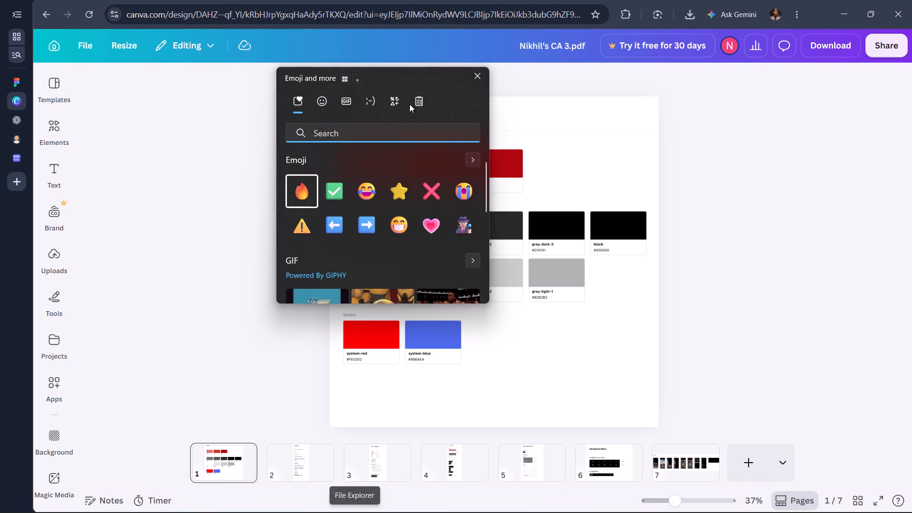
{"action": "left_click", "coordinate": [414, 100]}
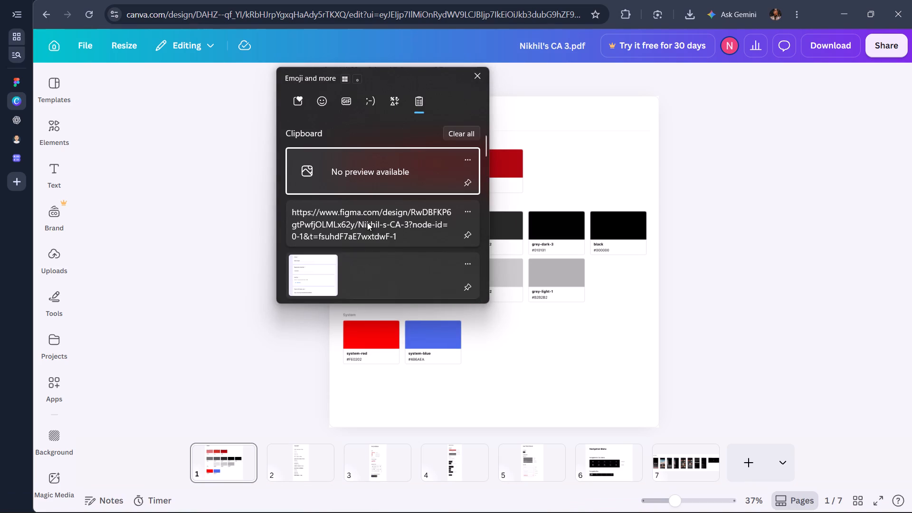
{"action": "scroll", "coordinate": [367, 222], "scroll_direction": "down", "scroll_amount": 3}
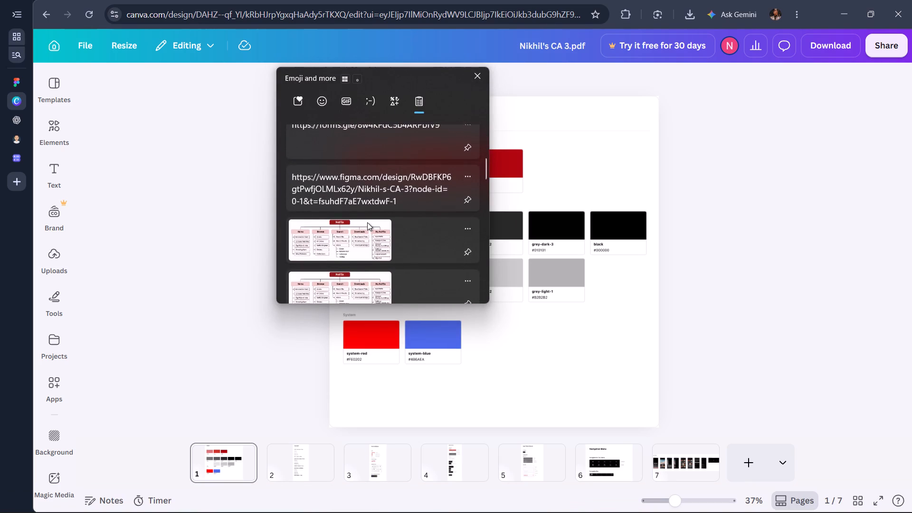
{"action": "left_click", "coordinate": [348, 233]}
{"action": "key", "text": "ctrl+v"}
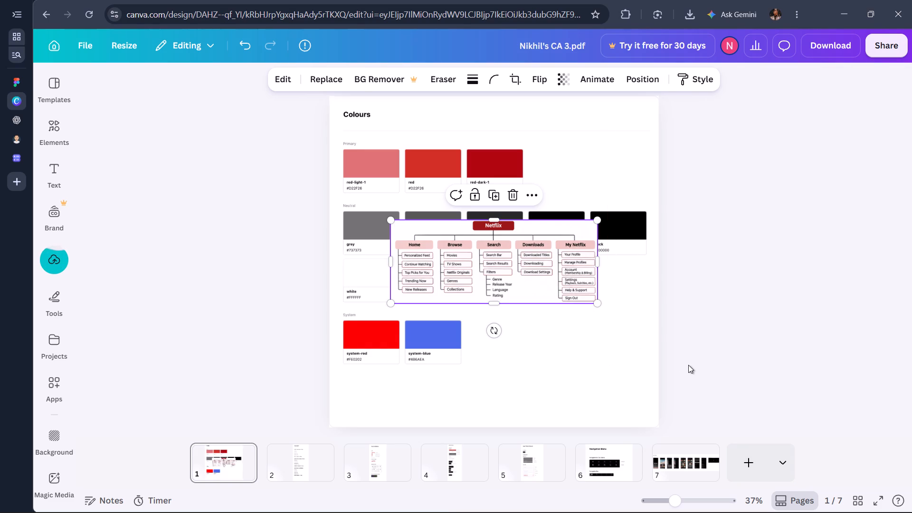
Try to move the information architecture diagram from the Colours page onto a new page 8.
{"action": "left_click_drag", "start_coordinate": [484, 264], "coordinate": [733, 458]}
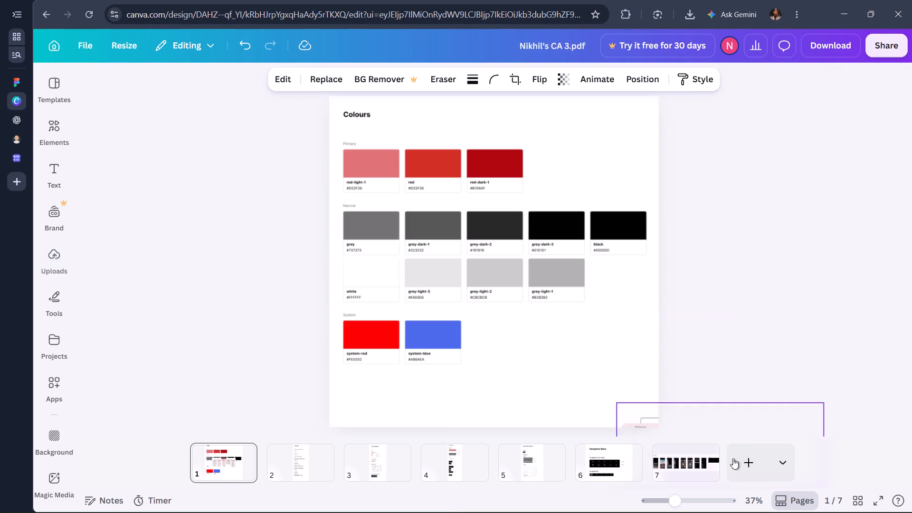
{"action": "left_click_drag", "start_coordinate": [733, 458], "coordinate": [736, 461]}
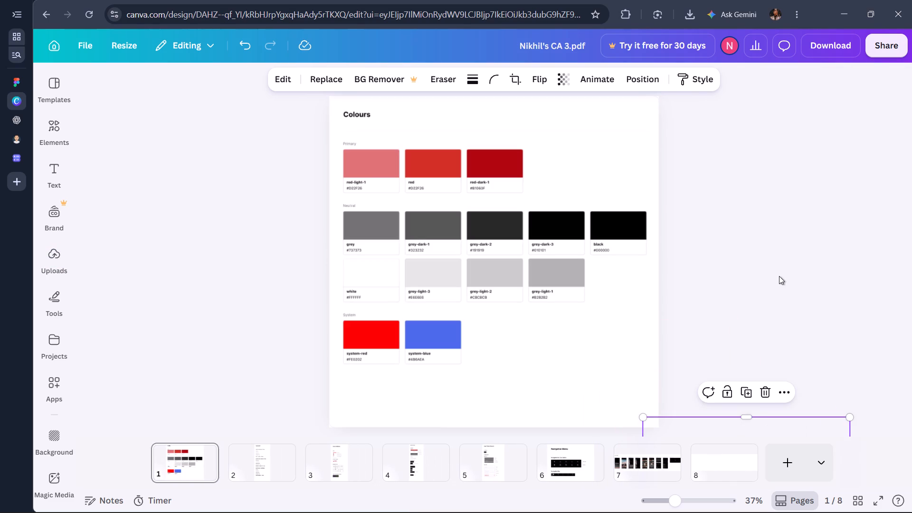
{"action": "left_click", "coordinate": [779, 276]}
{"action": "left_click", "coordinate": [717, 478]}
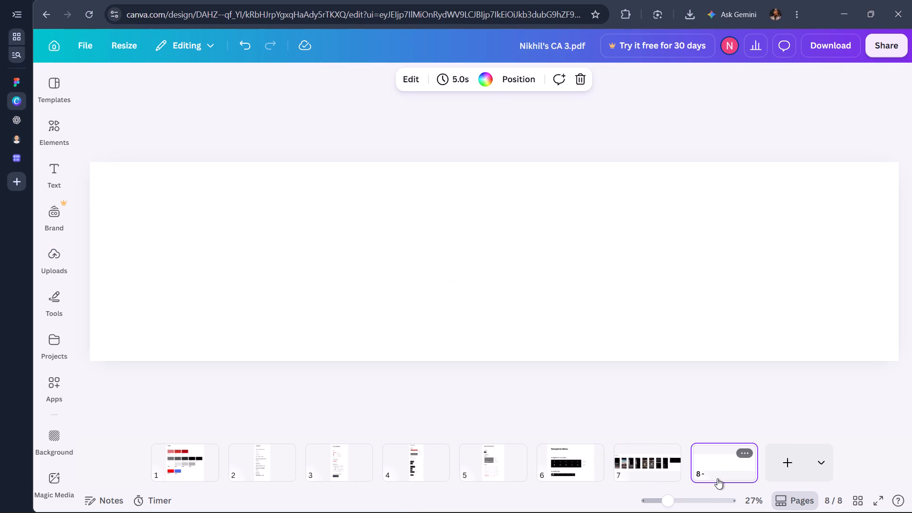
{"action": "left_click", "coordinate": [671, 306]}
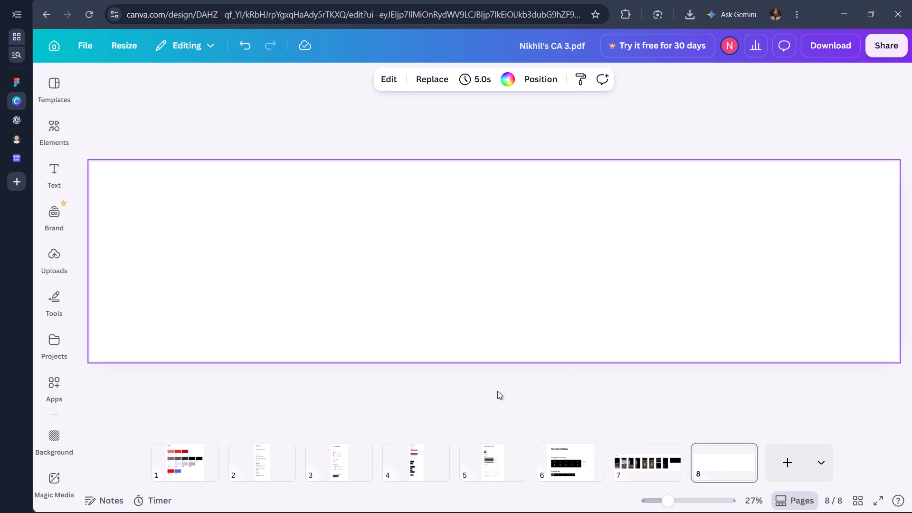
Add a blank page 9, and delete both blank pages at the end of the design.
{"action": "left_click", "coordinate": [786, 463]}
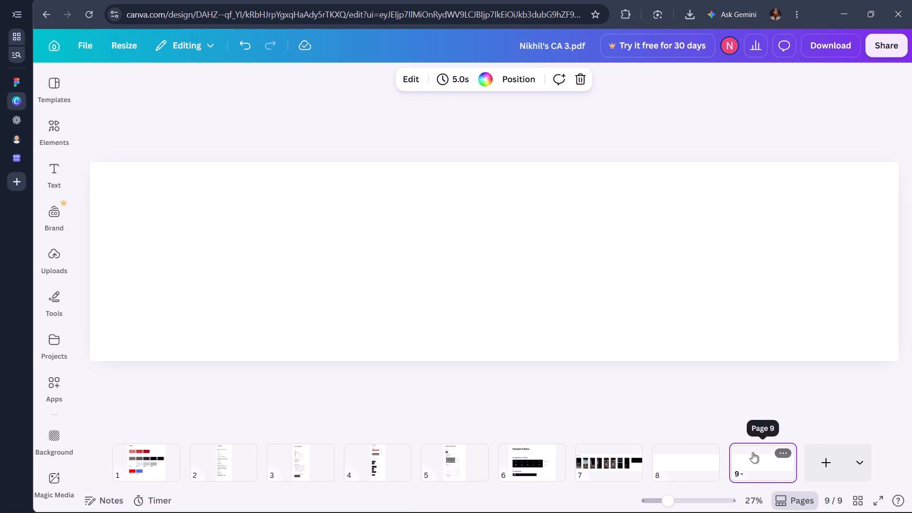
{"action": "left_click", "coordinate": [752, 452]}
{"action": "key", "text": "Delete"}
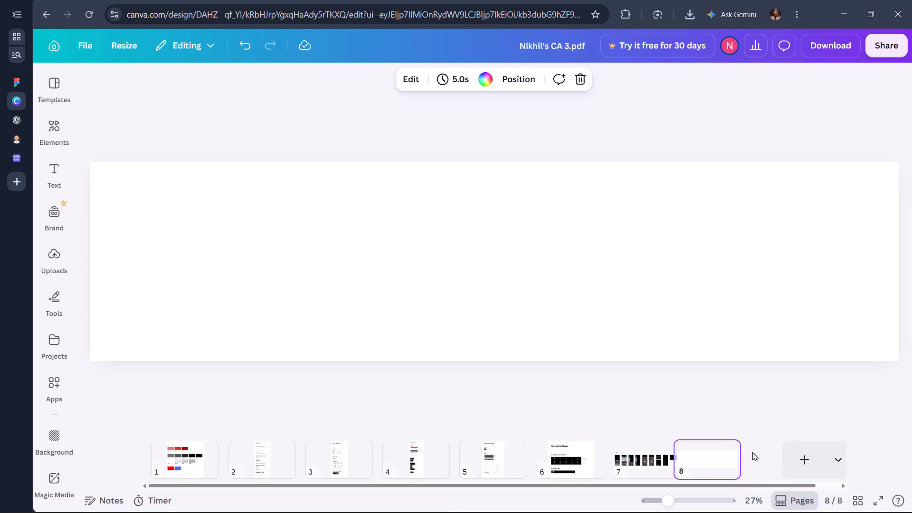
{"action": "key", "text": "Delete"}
Add a blank page 8 after the Screen Templates page at the end of the design.
{"action": "left_click", "coordinate": [723, 468]}
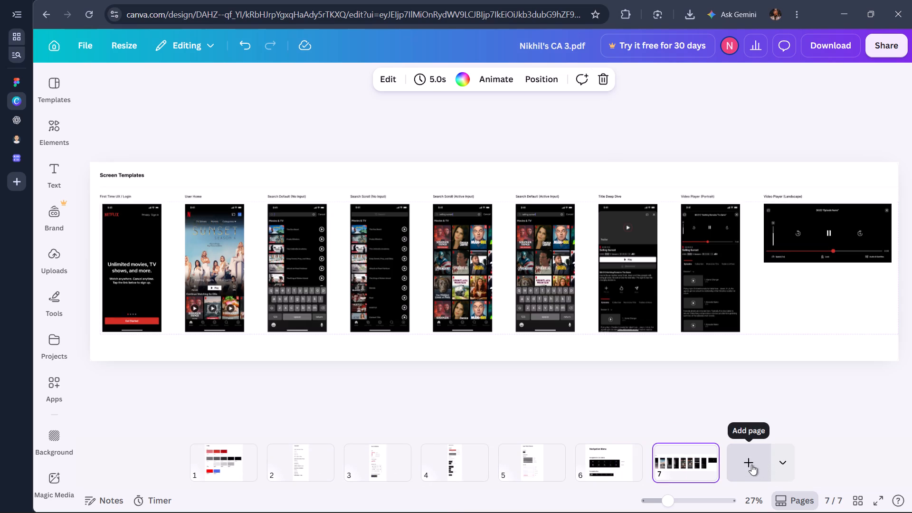
{"action": "left_click", "coordinate": [554, 467]}
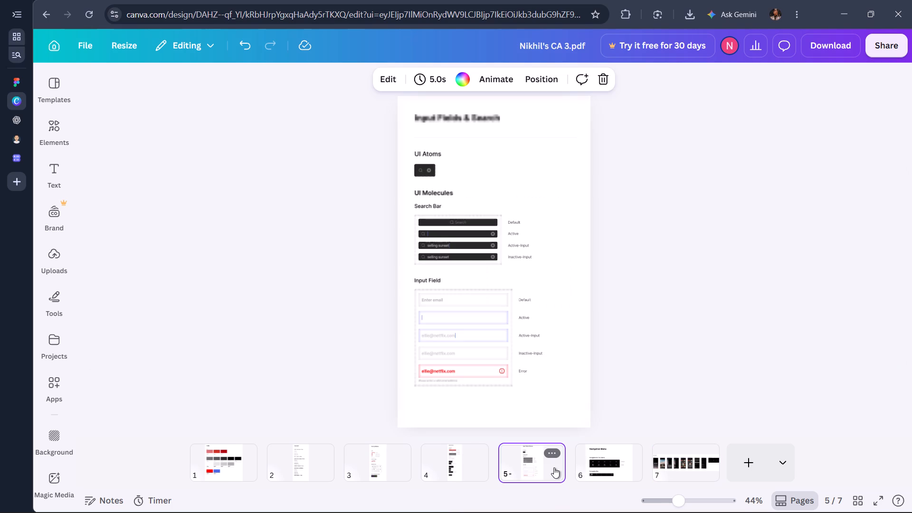
{"action": "left_click", "coordinate": [695, 251]}
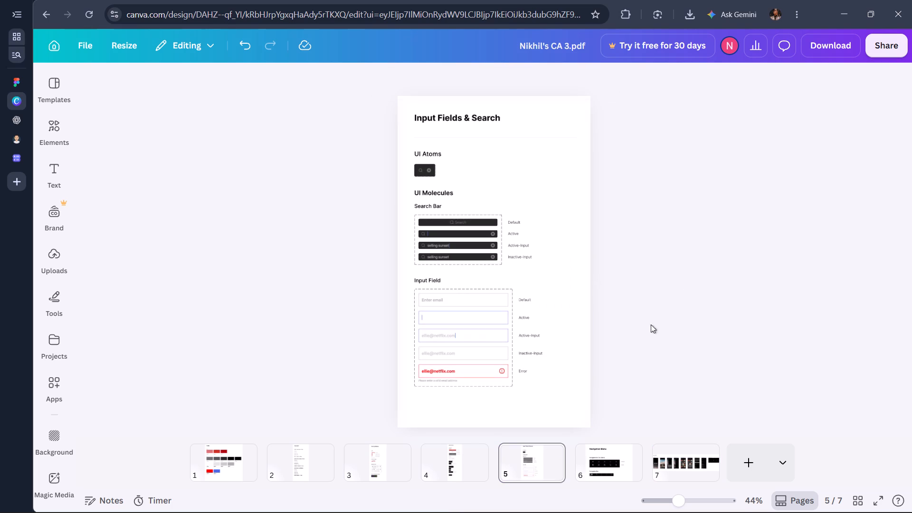
{"action": "left_click", "coordinate": [599, 452]}
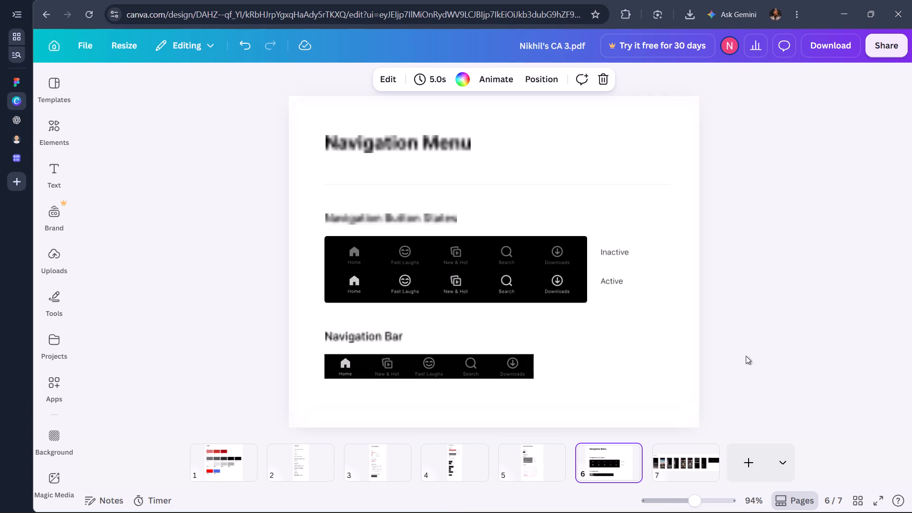
{"action": "left_click", "coordinate": [740, 458]}
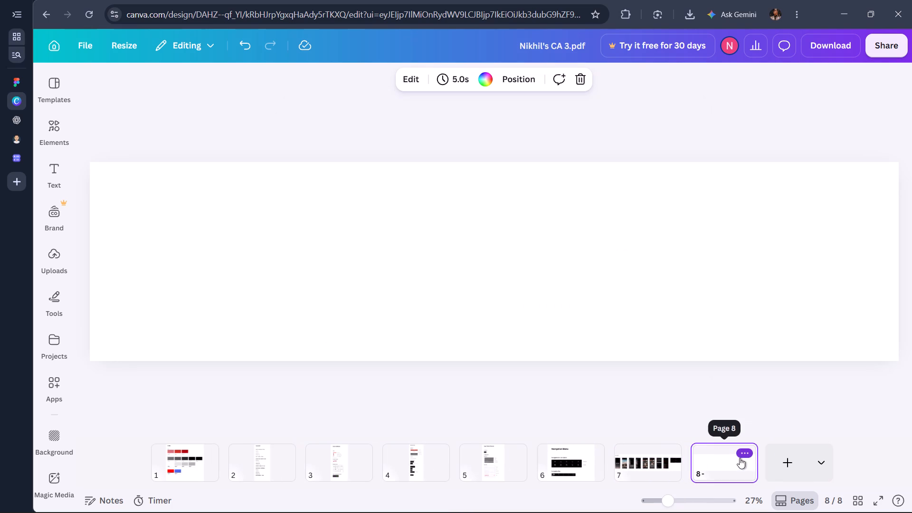
{"action": "left_click", "coordinate": [539, 334]}
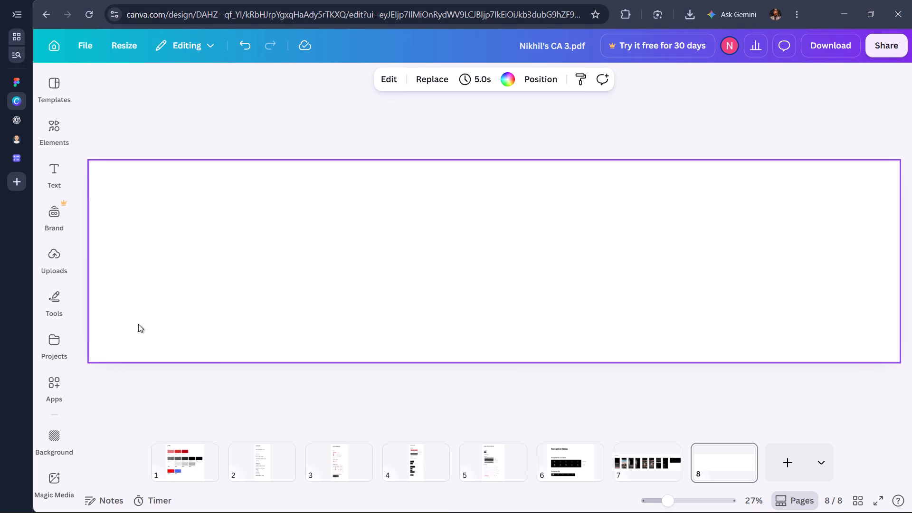
{"action": "left_click_drag", "start_coordinate": [86, 252], "coordinate": [161, 242]}
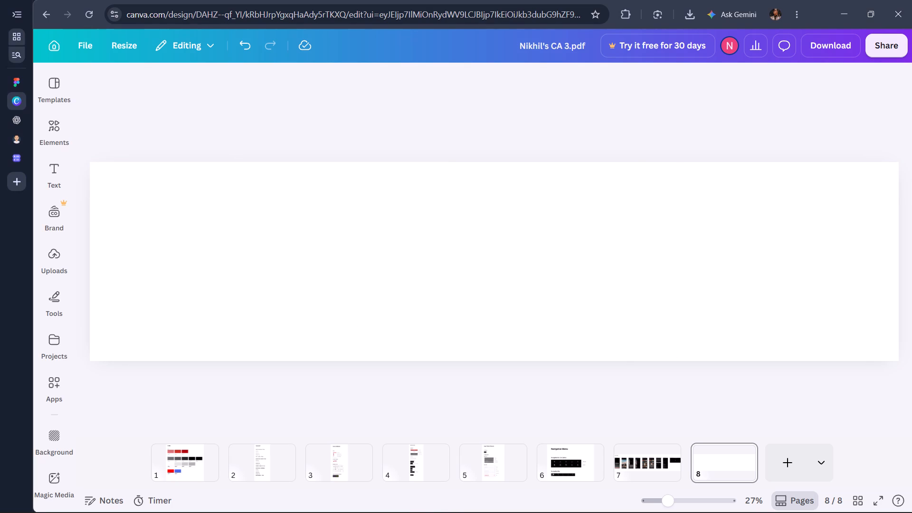
Paste the Netflix information architecture diagram from the clipboard history onto blank page 8.
{"action": "key", "text": "super+period"}
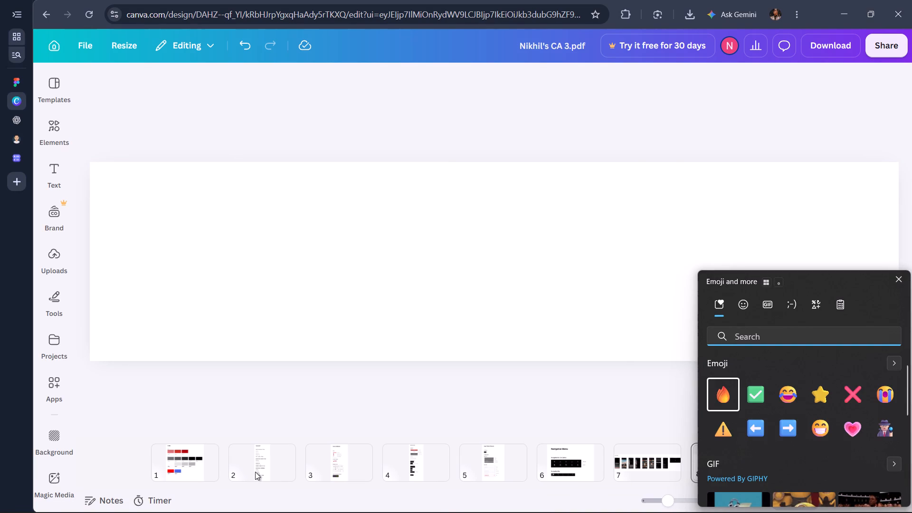
{"action": "left_click", "coordinate": [839, 309]}
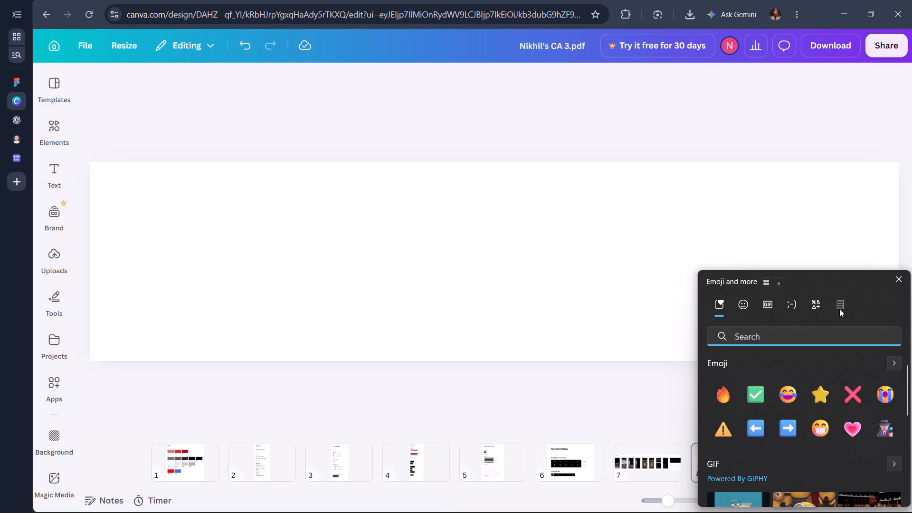
{"action": "scroll", "coordinate": [769, 439], "scroll_direction": "down", "scroll_amount": 2}
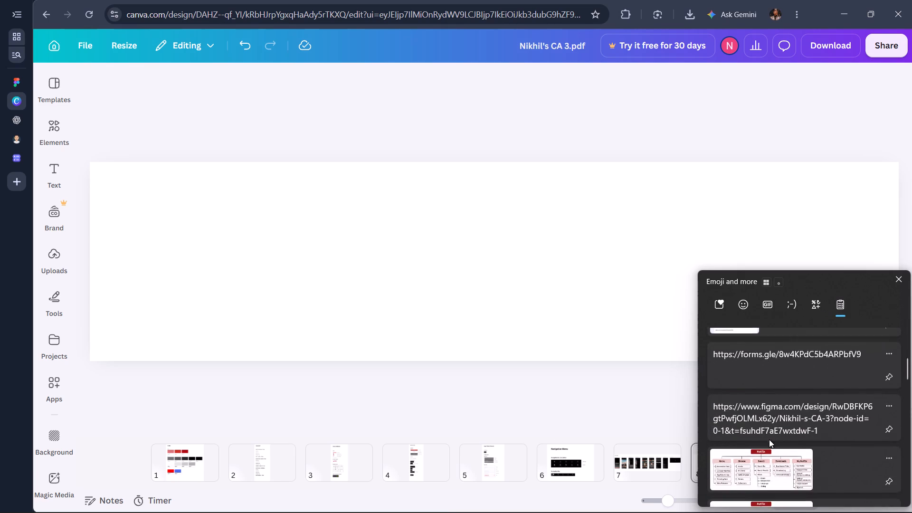
{"action": "scroll", "coordinate": [769, 439], "scroll_direction": "down", "scroll_amount": 2}
{"action": "left_click_drag", "start_coordinate": [788, 397], "coordinate": [464, 311]}
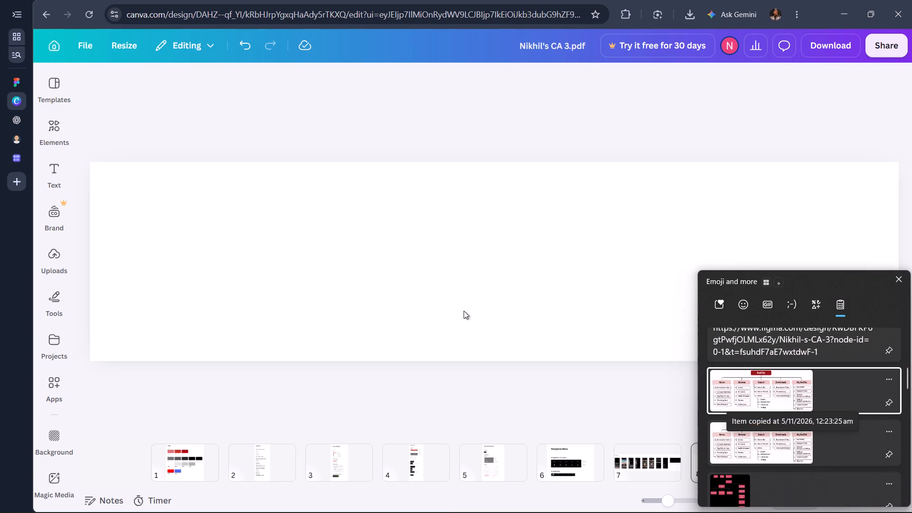
{"action": "left_click", "coordinate": [771, 391]}
{"action": "key", "text": "ctrl+v"}
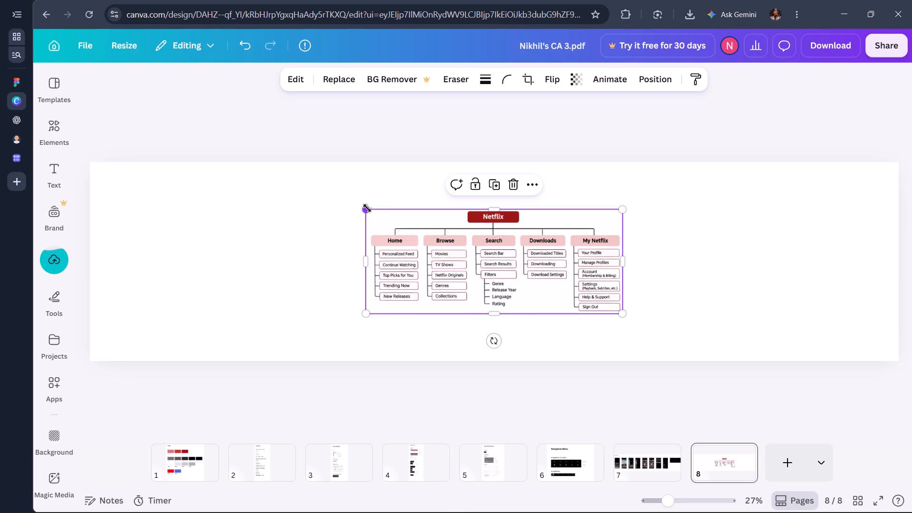
Enlarge the Netflix information architecture diagram on page 8 so it spans the page's full height, centred.
{"action": "left_click_drag", "start_coordinate": [367, 208], "coordinate": [235, 193]}
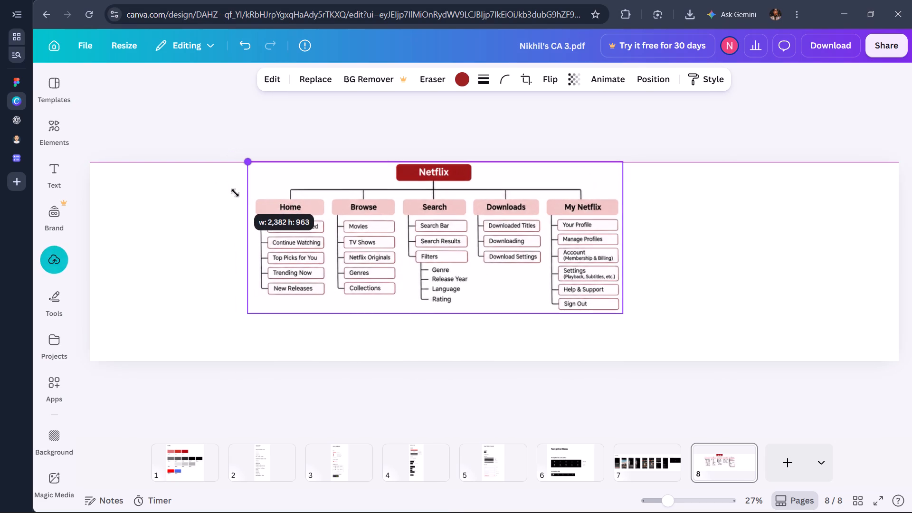
{"action": "left_click_drag", "start_coordinate": [235, 193], "coordinate": [236, 193]}
{"action": "left_click_drag", "start_coordinate": [620, 312], "coordinate": [743, 361]}
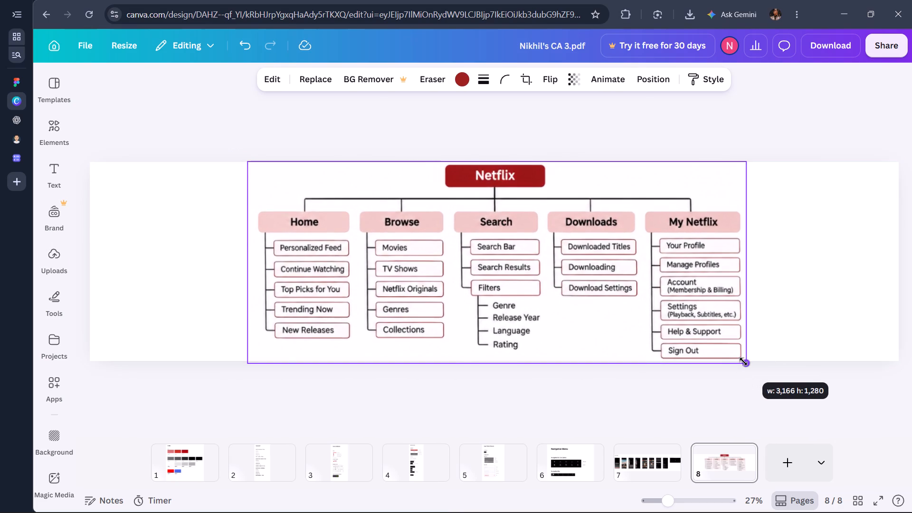
{"action": "left_click_drag", "start_coordinate": [743, 361], "coordinate": [740, 359]}
{"action": "left_click", "coordinate": [533, 289]}
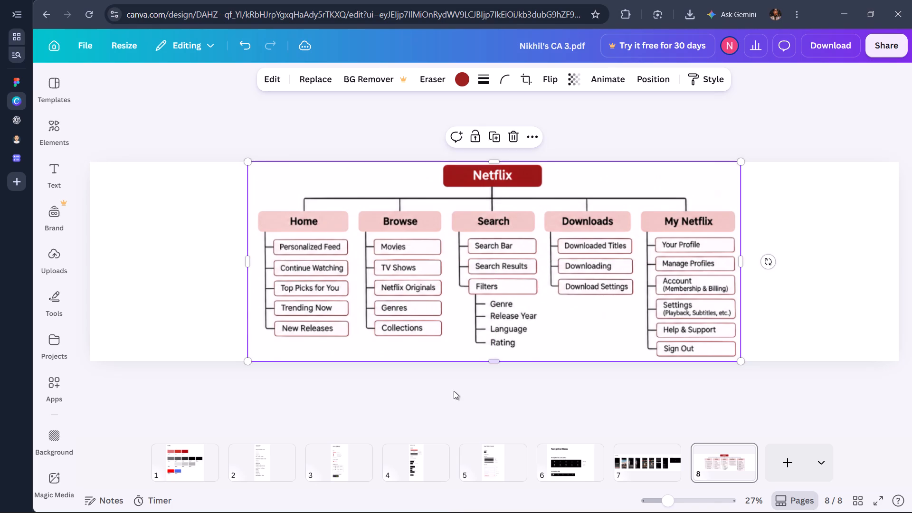
{"action": "left_click", "coordinate": [444, 400]}
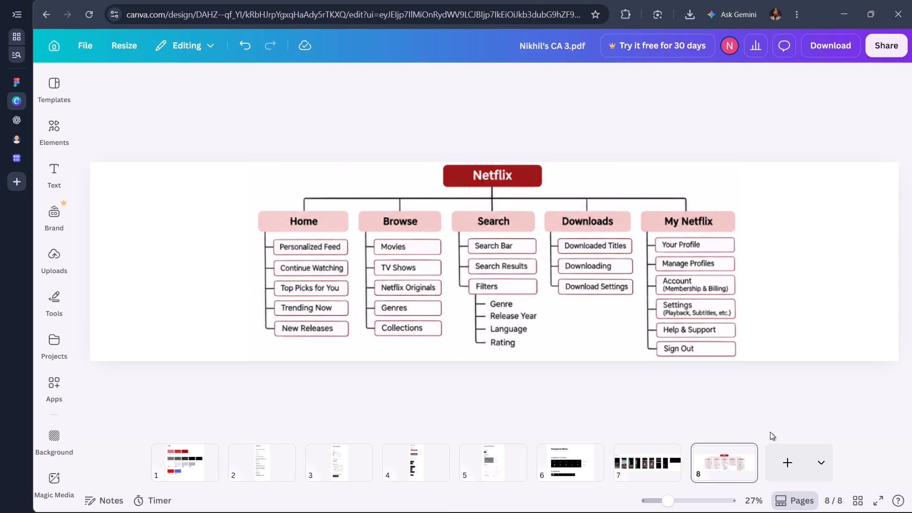
Add a blank page 9 after the information architecture page.
{"action": "left_click", "coordinate": [784, 457]}
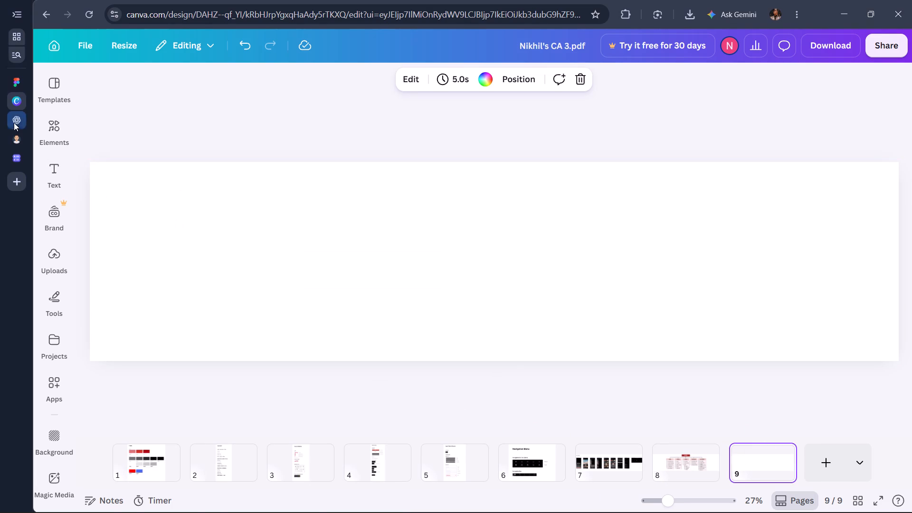
Switch to the Figma file and capture a screenshot of the whole USER FLOW diagram including its heading.
{"action": "left_click", "coordinate": [15, 80]}
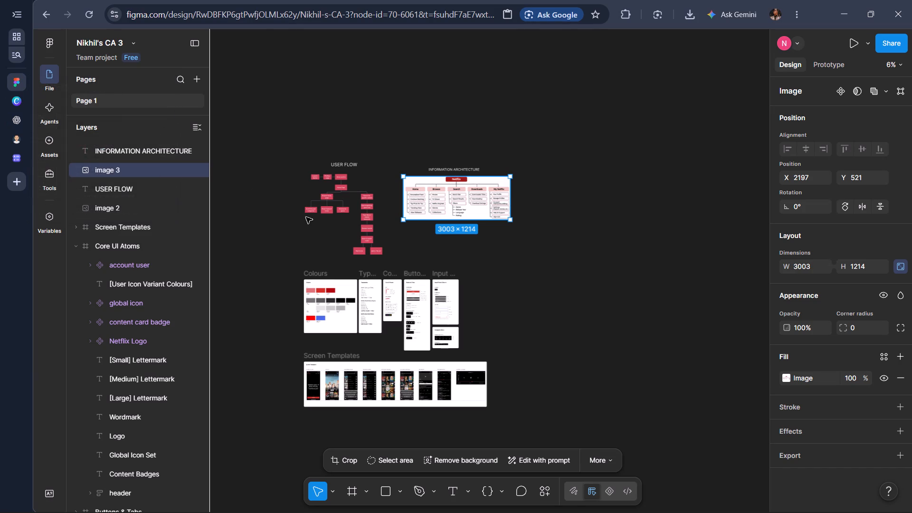
{"action": "scroll", "coordinate": [306, 217], "scroll_direction": "up", "scroll_amount": 1}
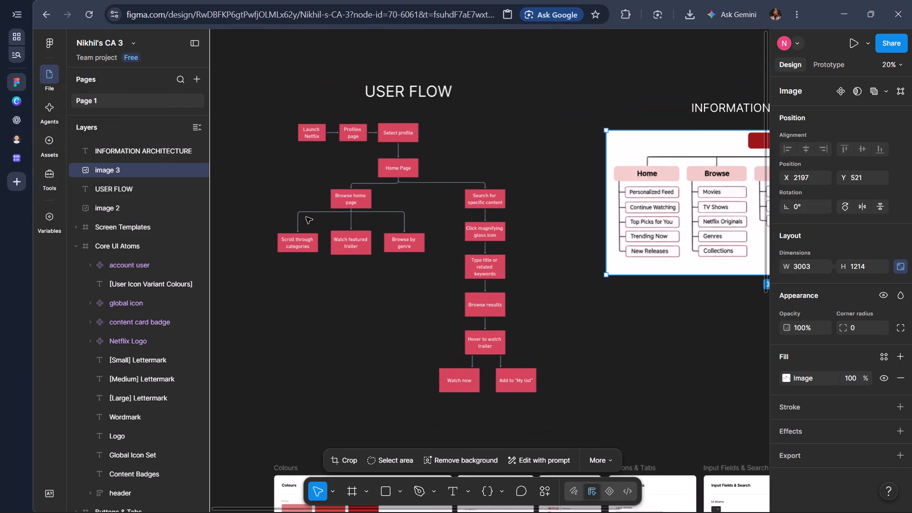
{"action": "scroll", "coordinate": [306, 217], "scroll_direction": "up", "scroll_amount": 1}
{"action": "scroll", "coordinate": [306, 217], "scroll_direction": "right", "scroll_amount": 1}
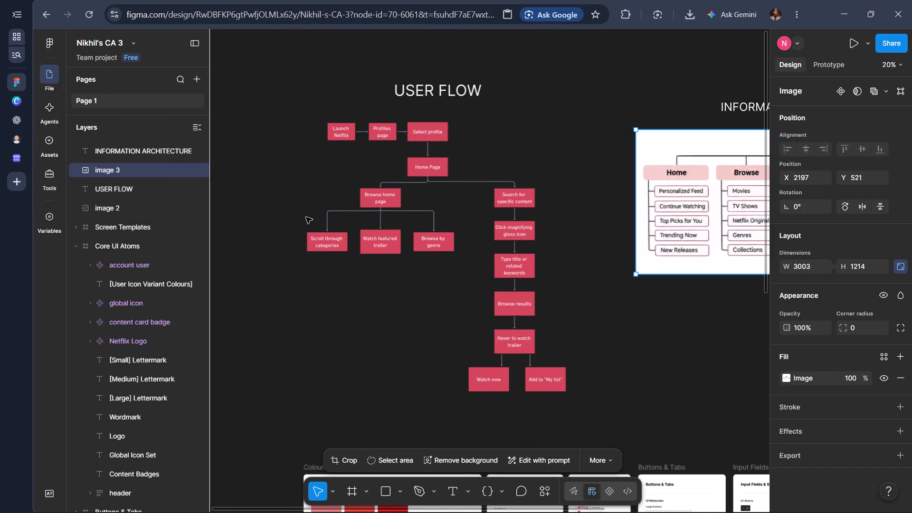
{"action": "key", "text": "Print"}
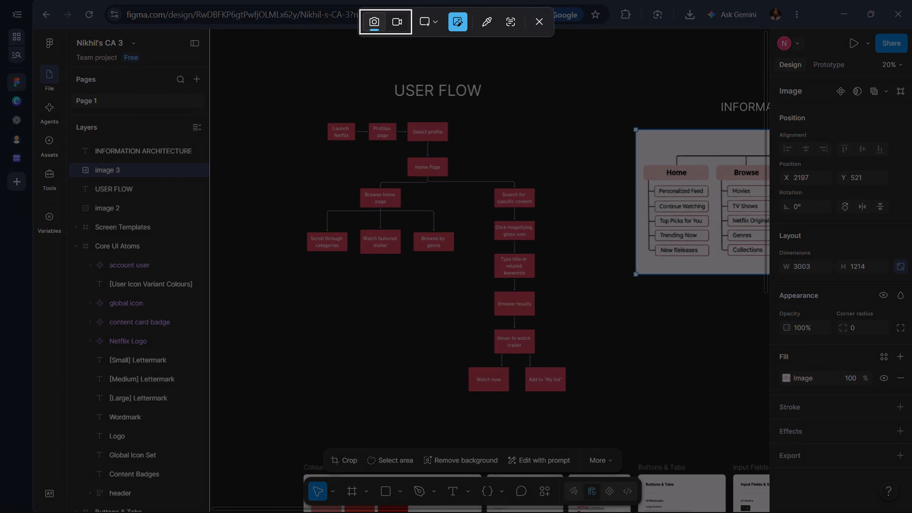
{"action": "left_click_drag", "start_coordinate": [290, 74], "coordinate": [594, 367]}
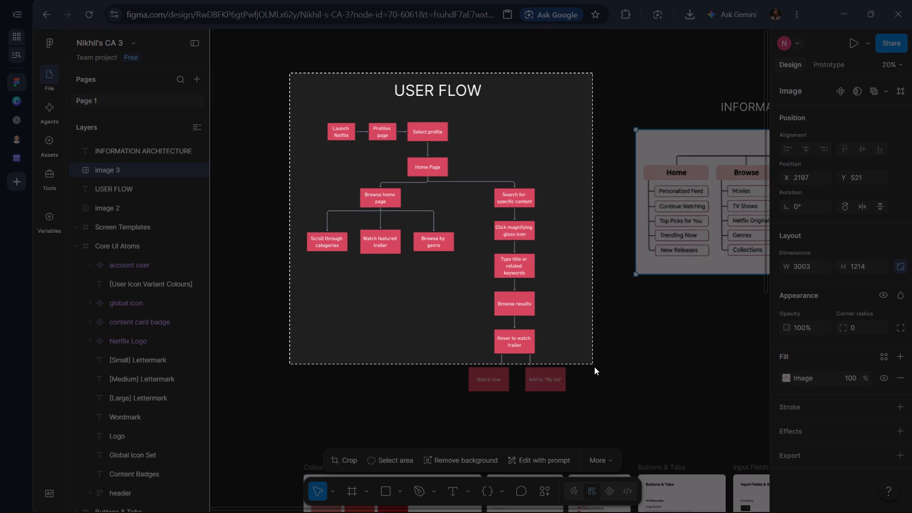
{"action": "left_click_drag", "start_coordinate": [594, 367], "coordinate": [608, 408]}
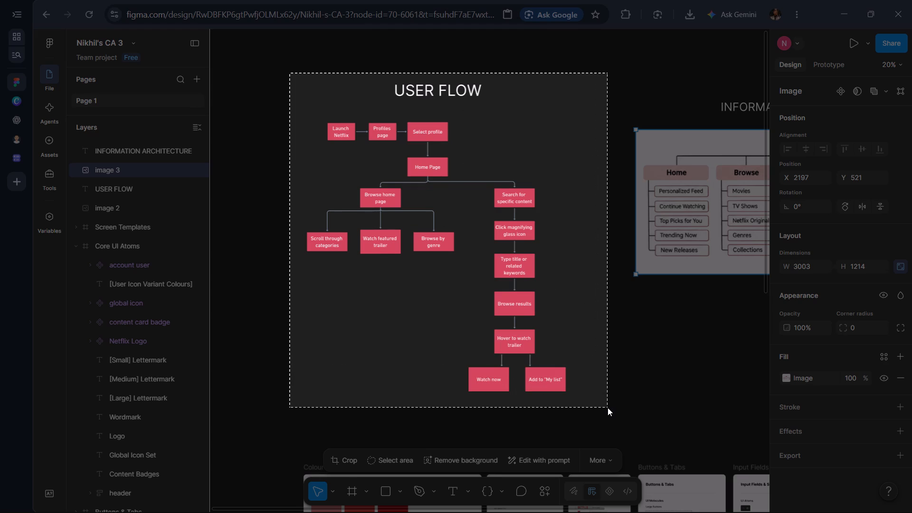
{"action": "left_click", "coordinate": [323, 438]}
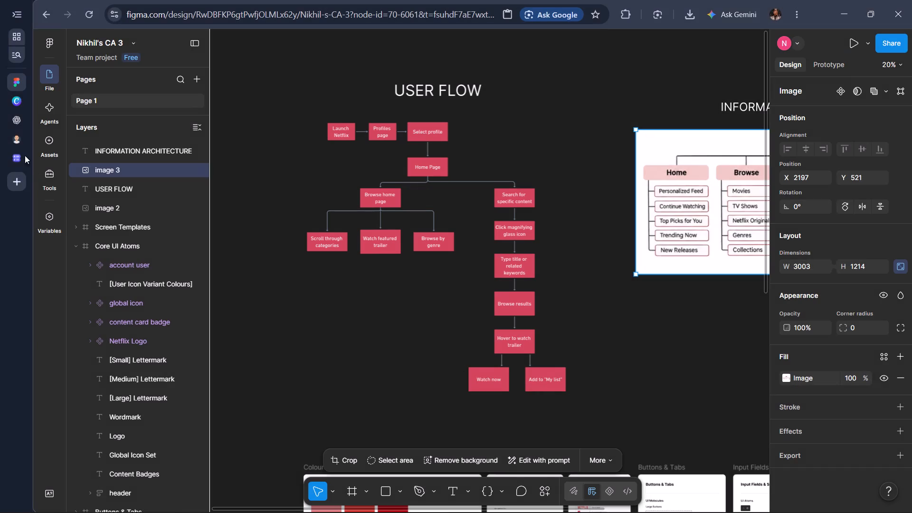
Return to the Canva design and paste the captured user flow diagram onto blank page 9.
{"action": "left_click", "coordinate": [15, 103]}
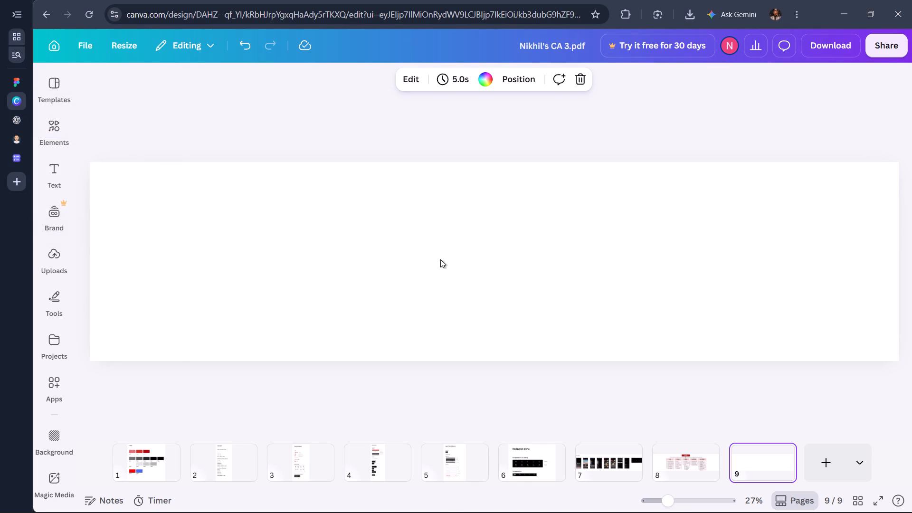
{"action": "left_click", "coordinate": [440, 259]}
{"action": "key", "text": "ctrl+v"}
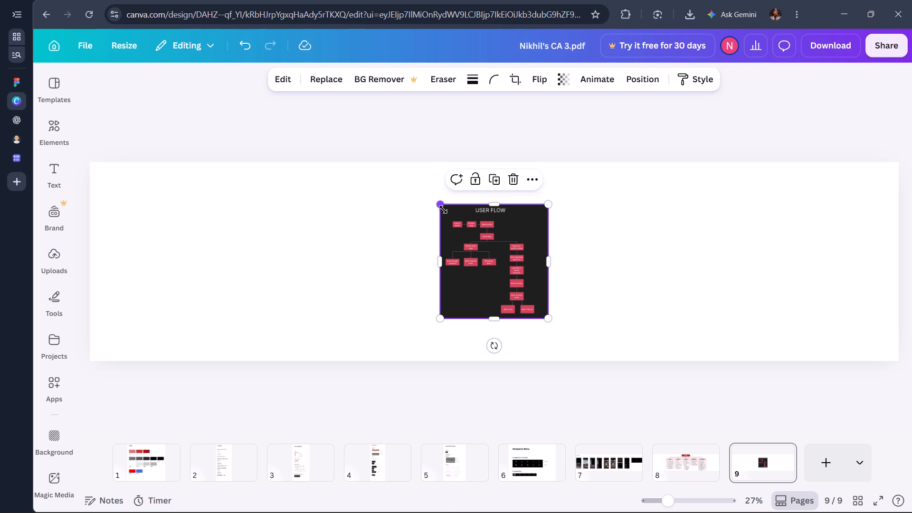
Enlarge the user flow diagram on page 9 so it spans the page's full height, centred.
{"action": "left_click_drag", "start_coordinate": [444, 206], "coordinate": [388, 173]}
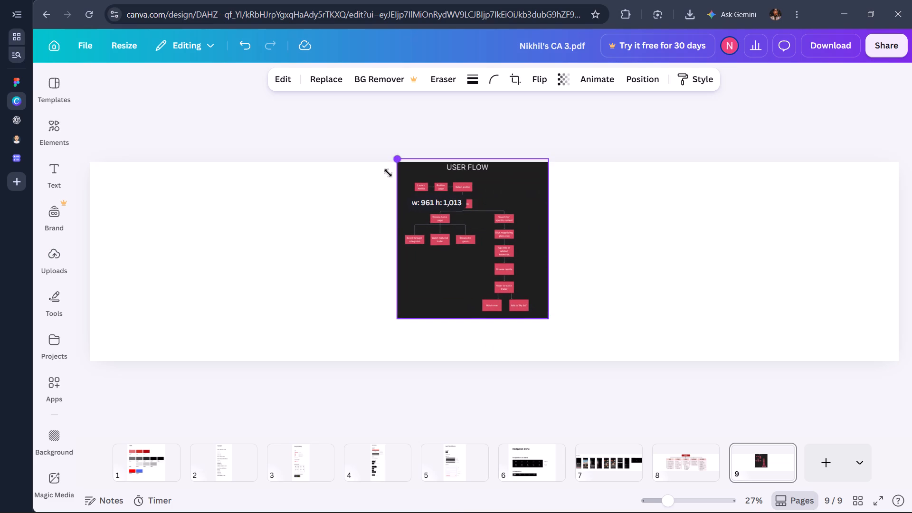
{"action": "left_click_drag", "start_coordinate": [388, 173], "coordinate": [391, 175]}
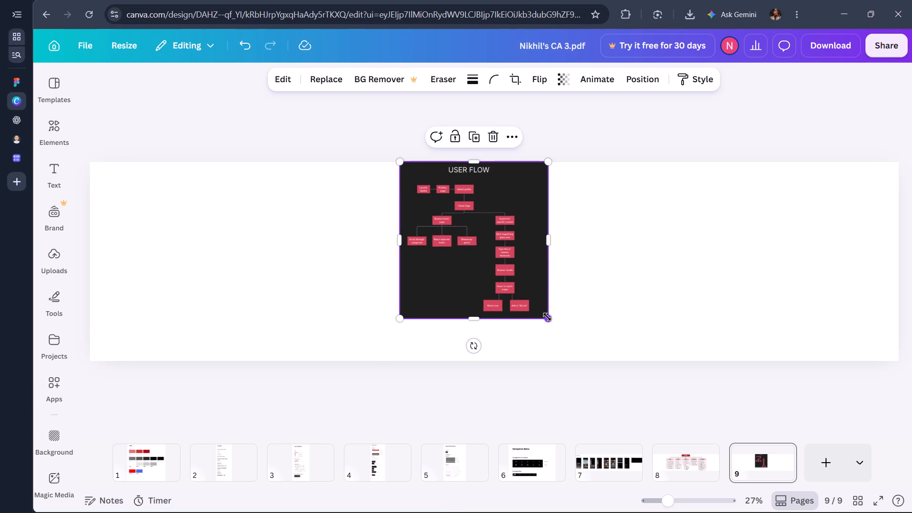
{"action": "left_click_drag", "start_coordinate": [547, 317], "coordinate": [599, 348]}
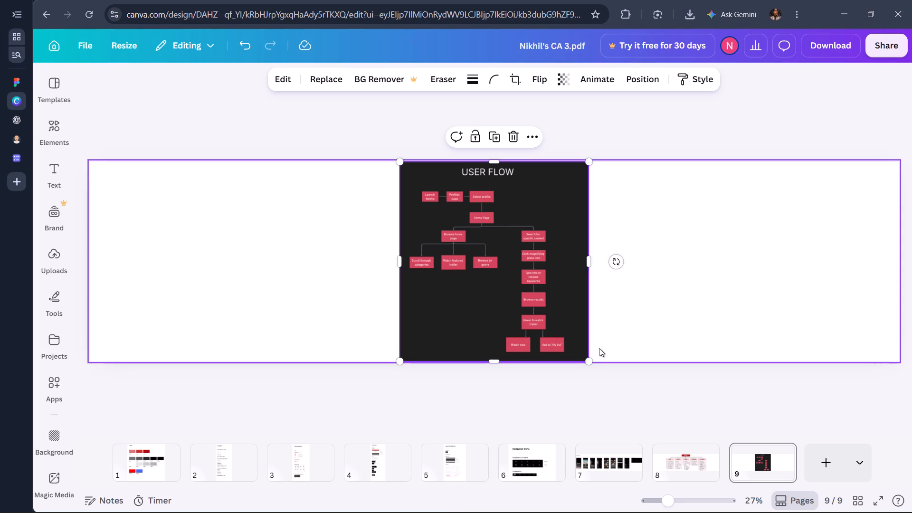
{"action": "left_click", "coordinate": [591, 266]}
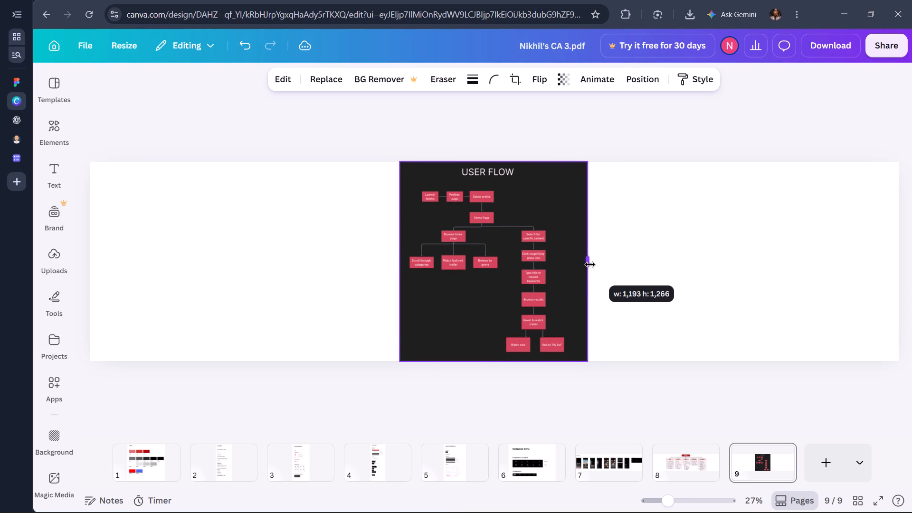
{"action": "left_click", "coordinate": [798, 414]}
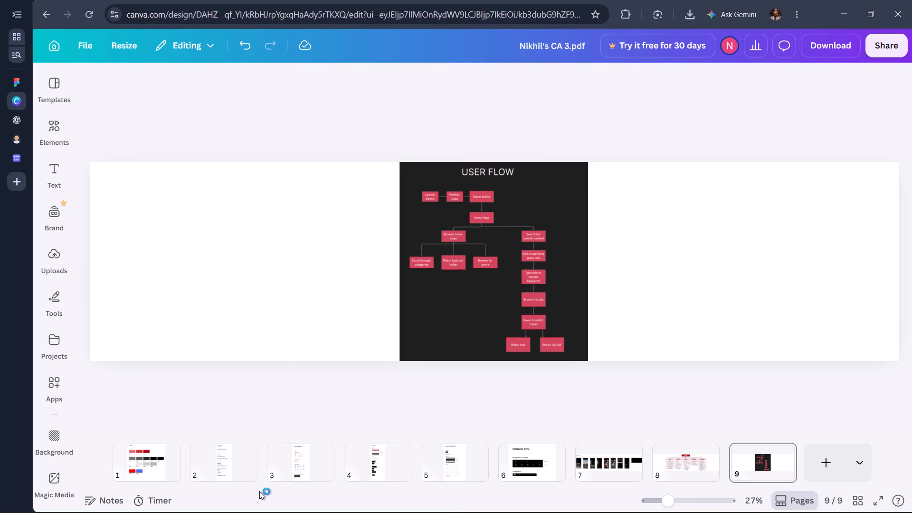
Review all the design's pages in full screen, from the Colours page through to the user flow page.
{"action": "left_click", "coordinate": [159, 468]}
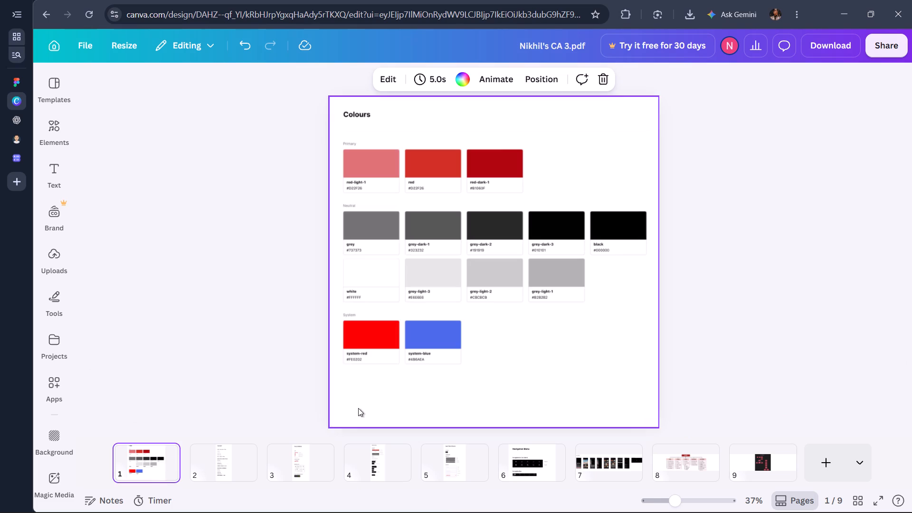
{"action": "left_click", "coordinate": [881, 498]}
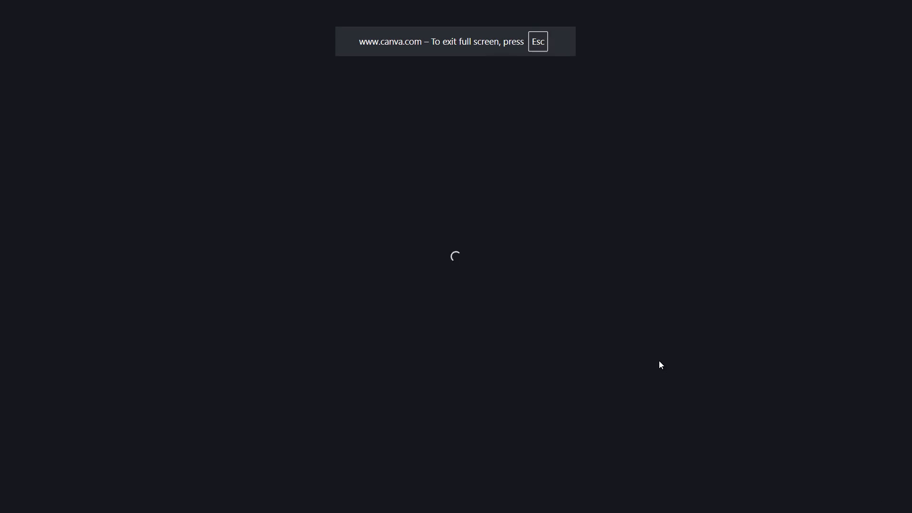
{"action": "key", "text": "Right"}
{"action": "key", "text": "Right"}
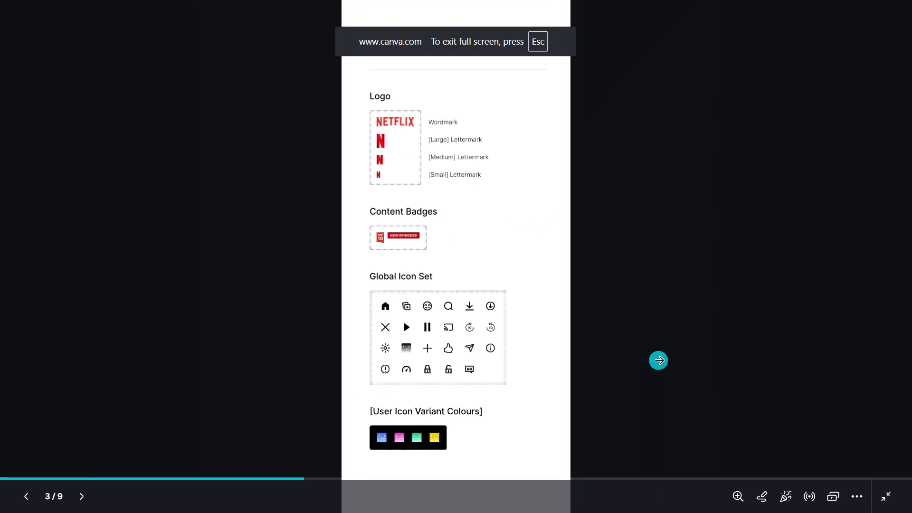
{"action": "key", "text": "Right"}
{"action": "key", "text": "Right"}
{"action": "key", "text": "Right"}
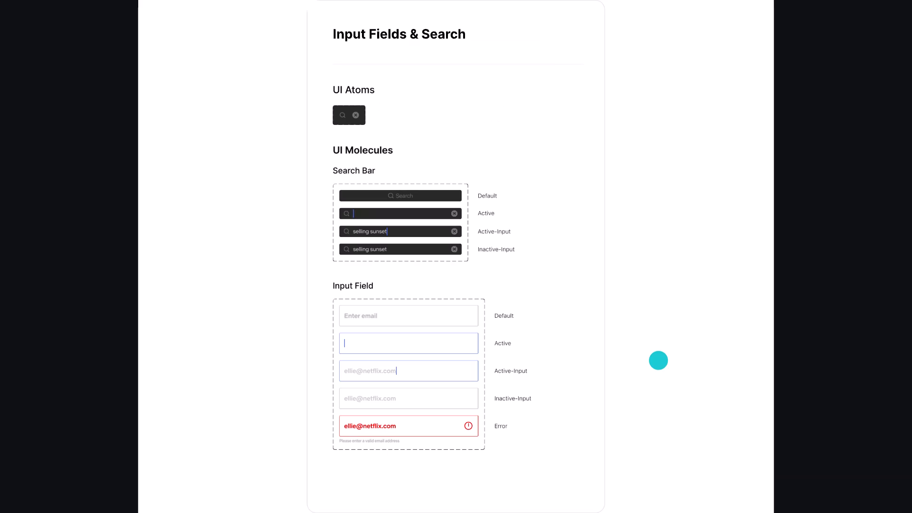
{"action": "key", "text": "Right"}
{"action": "key", "text": "Right"}
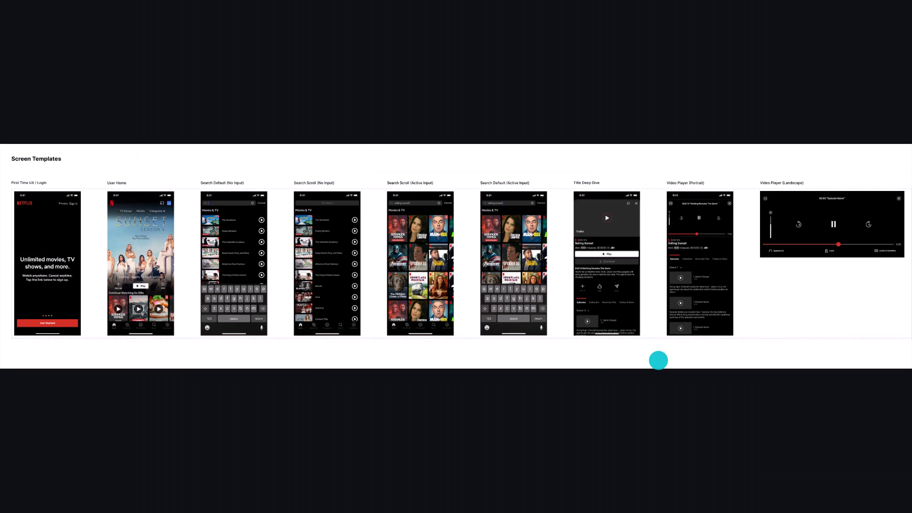
{"action": "key", "text": "Right"}
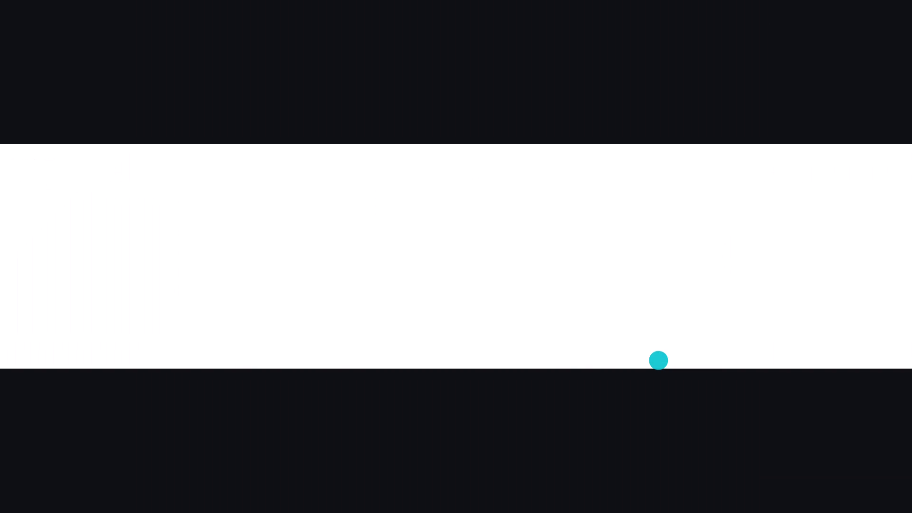
{"action": "left_click", "coordinate": [572, 87]}
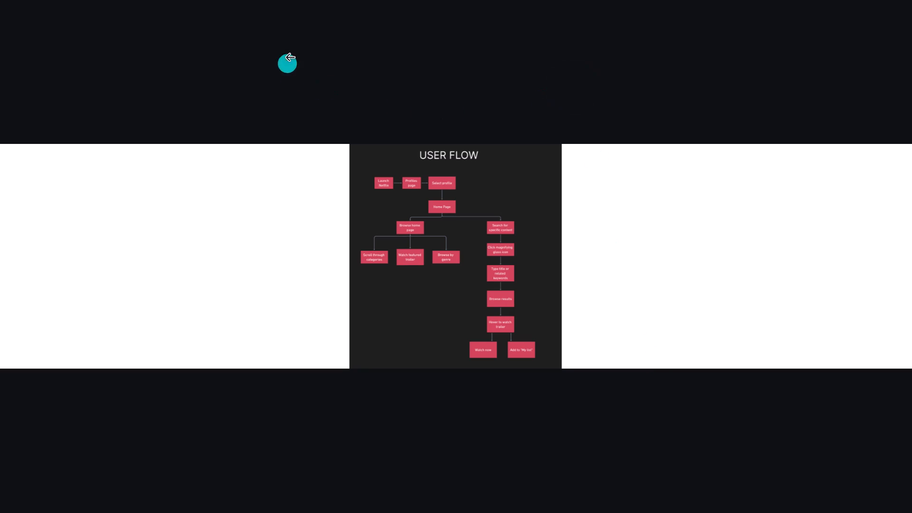
{"action": "left_click", "coordinate": [449, 0]}
{"action": "left_click", "coordinate": [459, 41]}
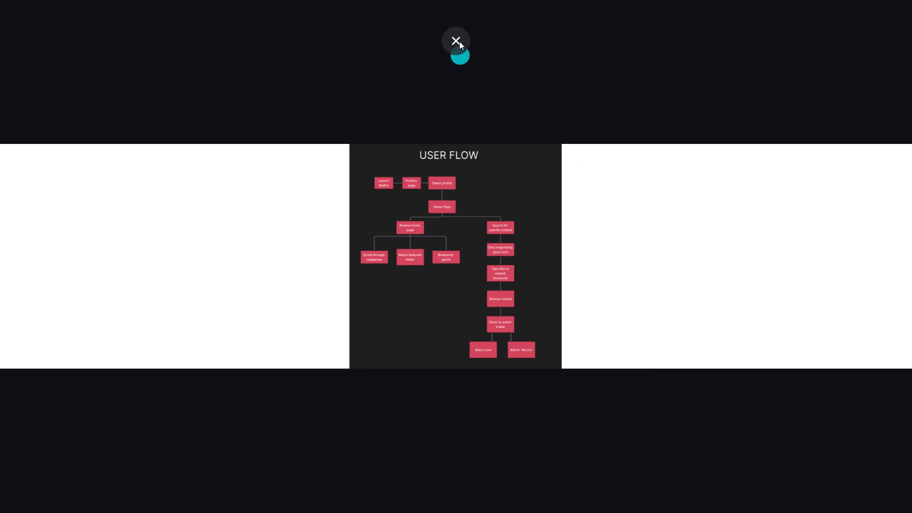
{"action": "left_click", "coordinate": [350, 132]}
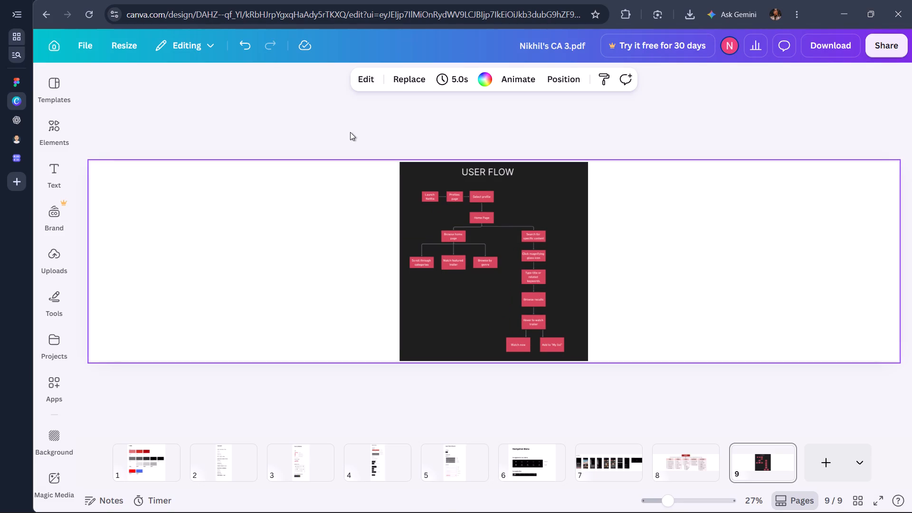
Rename the design to the student's registration number, full name and CA3, separated by underscores, keeping the .pdf ending.
{"action": "left_click", "coordinate": [826, 46]}
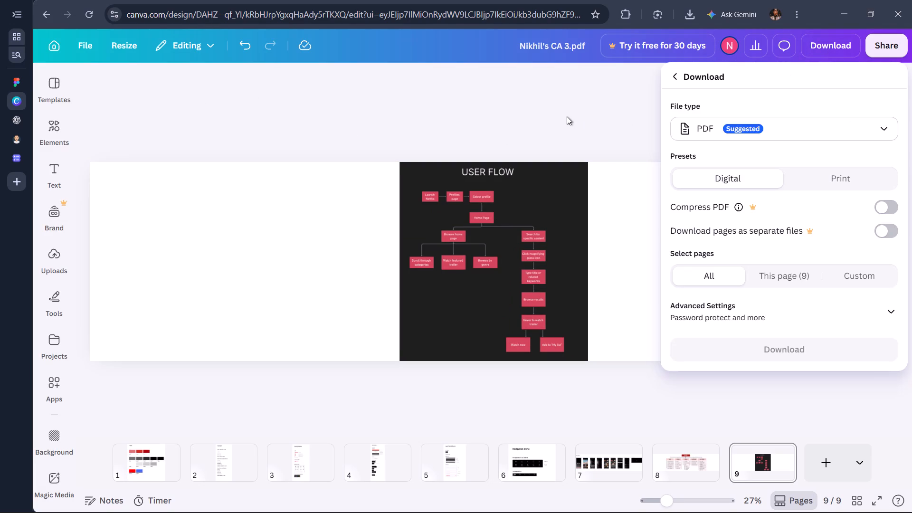
{"action": "left_click", "coordinate": [567, 116]}
{"action": "left_click", "coordinate": [556, 36]}
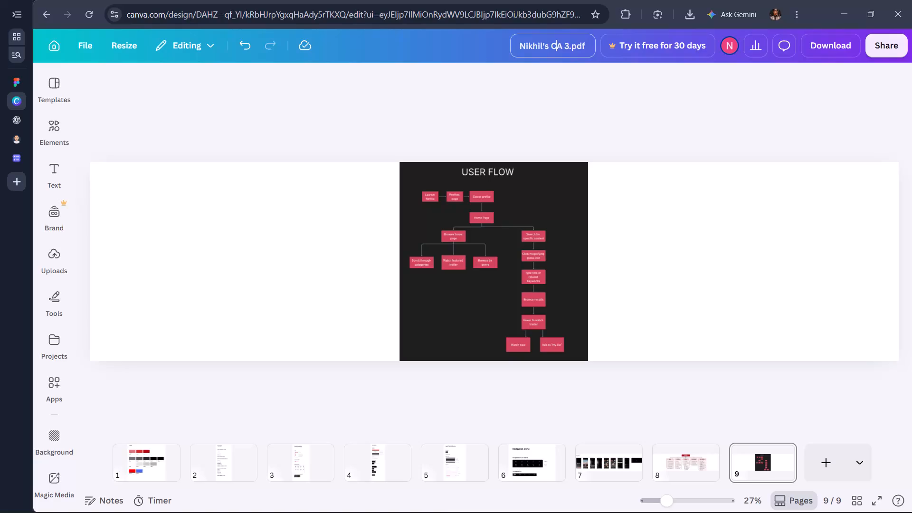
{"action": "left_click", "coordinate": [560, 44]}
{"action": "left_click_drag", "start_coordinate": [569, 48], "coordinate": [498, 48]}
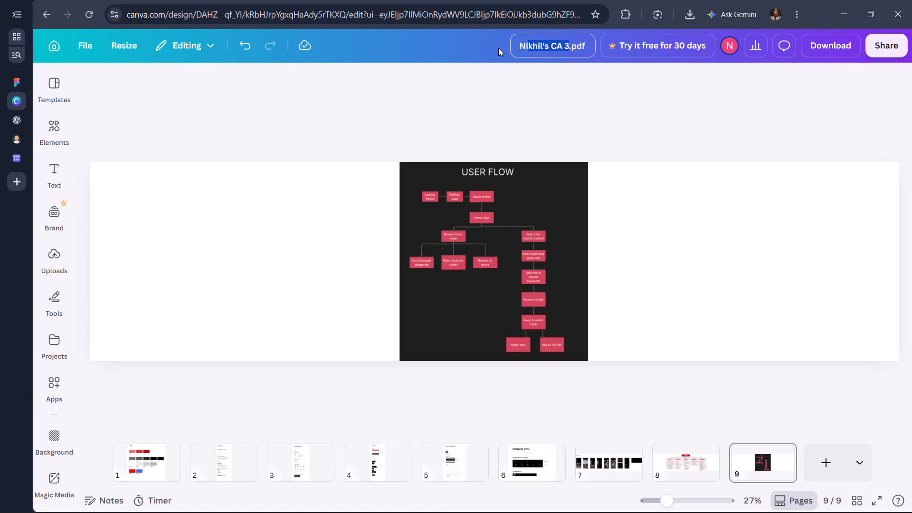
{"action": "left_click_drag", "start_coordinate": [498, 48], "coordinate": [488, 48]}
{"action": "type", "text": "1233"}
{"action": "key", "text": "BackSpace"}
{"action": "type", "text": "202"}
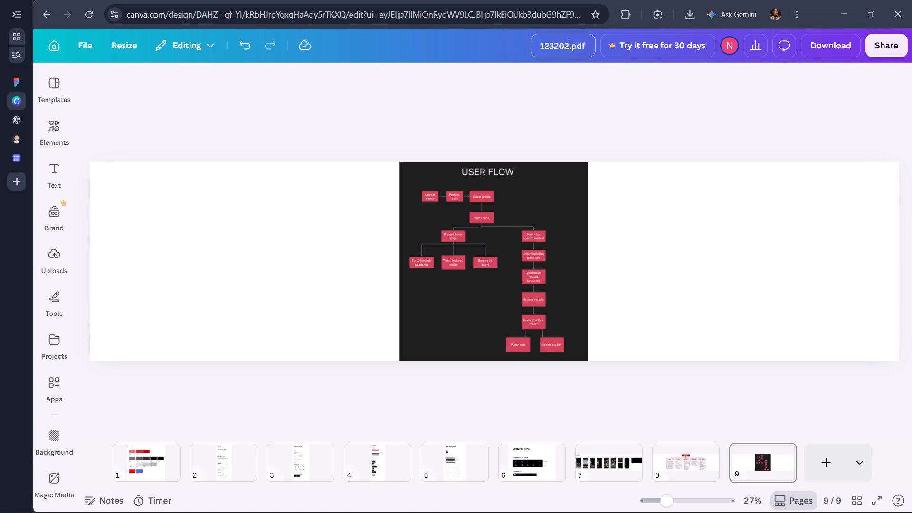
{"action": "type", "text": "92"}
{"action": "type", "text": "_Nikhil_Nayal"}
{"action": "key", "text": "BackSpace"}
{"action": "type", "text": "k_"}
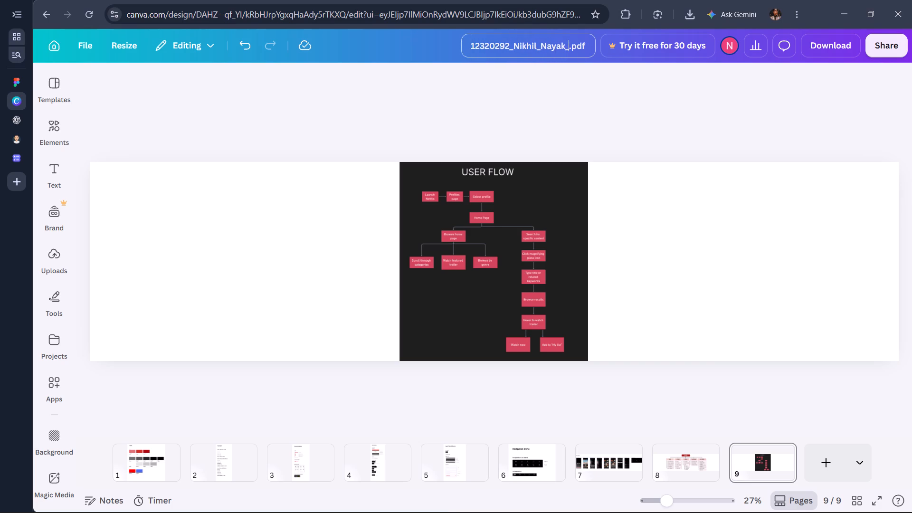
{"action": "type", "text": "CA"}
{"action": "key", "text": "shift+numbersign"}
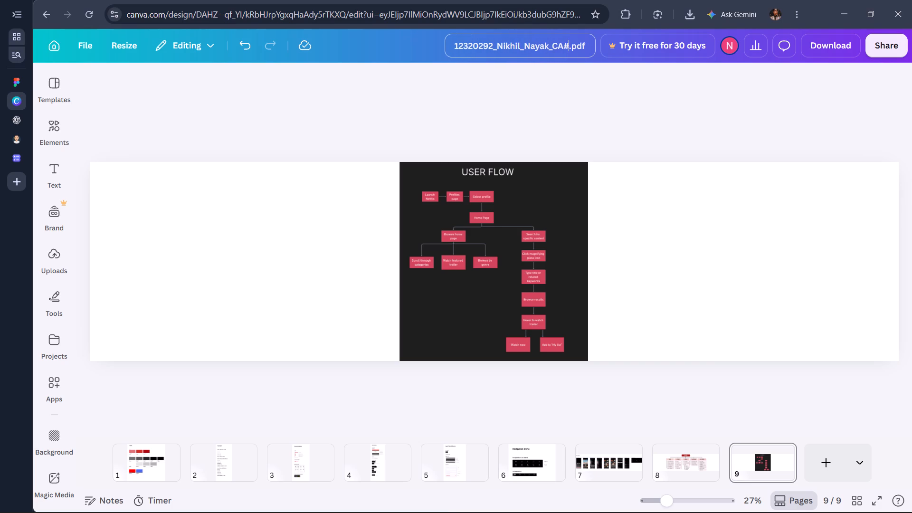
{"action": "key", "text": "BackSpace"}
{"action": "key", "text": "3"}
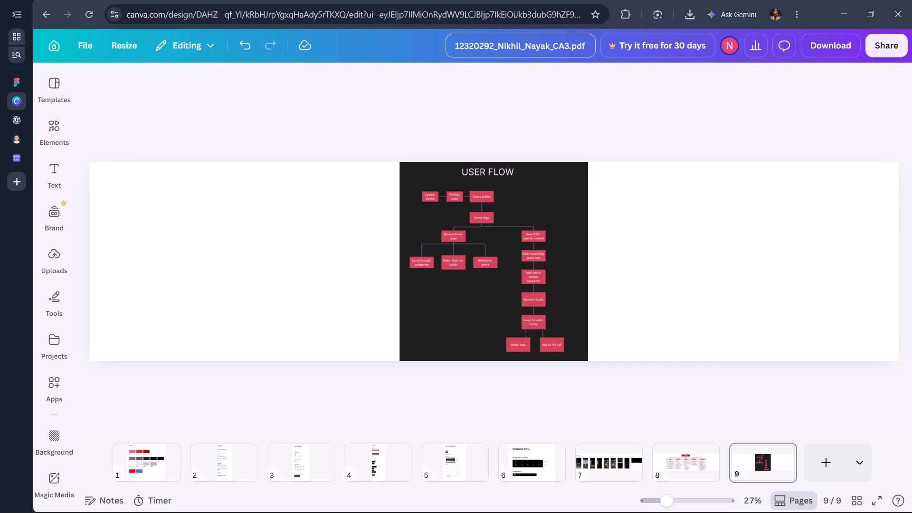
Download all pages of the design as a PDF and save it in the Drive Photos Video folder.
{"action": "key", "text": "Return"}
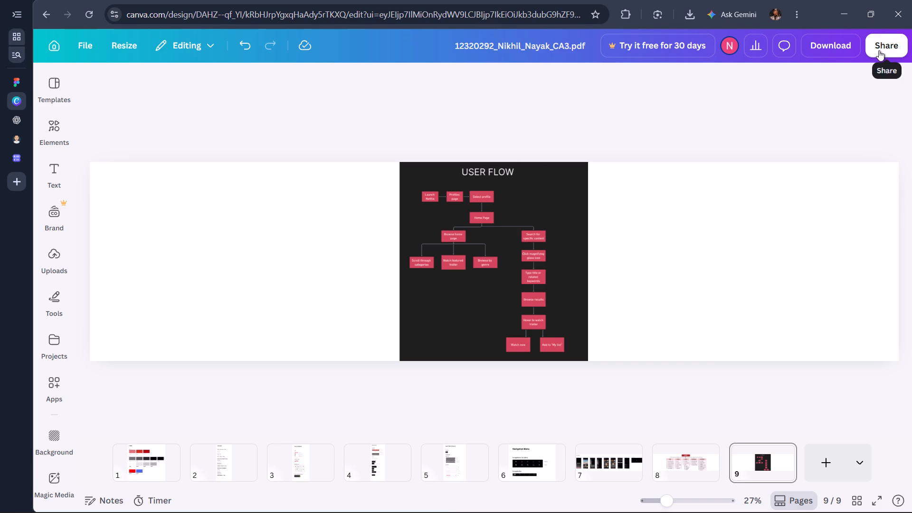
{"action": "left_click", "coordinate": [829, 52]}
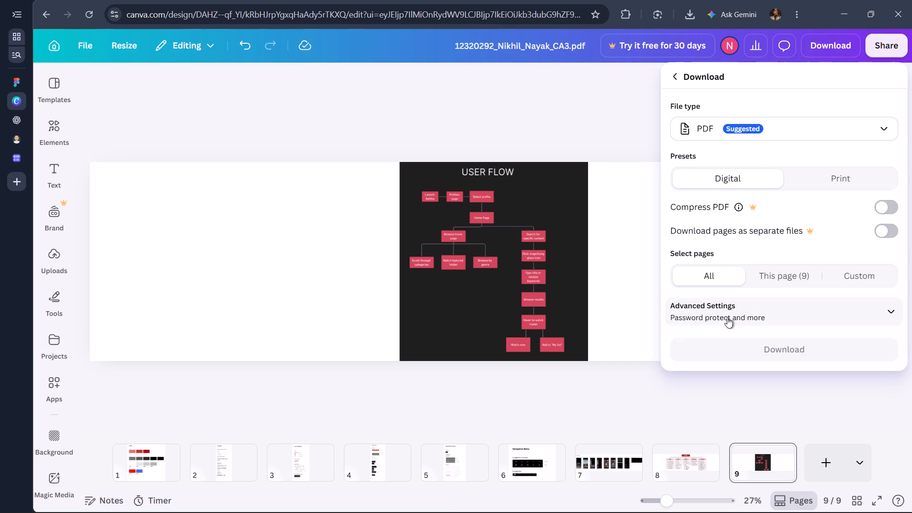
{"action": "left_click", "coordinate": [785, 358]}
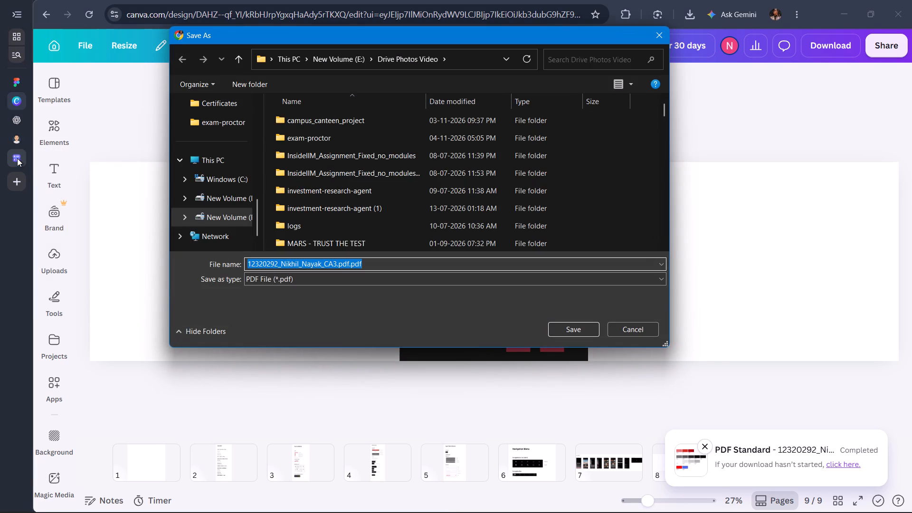
{"action": "key", "text": "Return"}
Return to the Google Form and show the finished CA3 PDF download in its folder.
{"action": "left_click", "coordinate": [17, 158]}
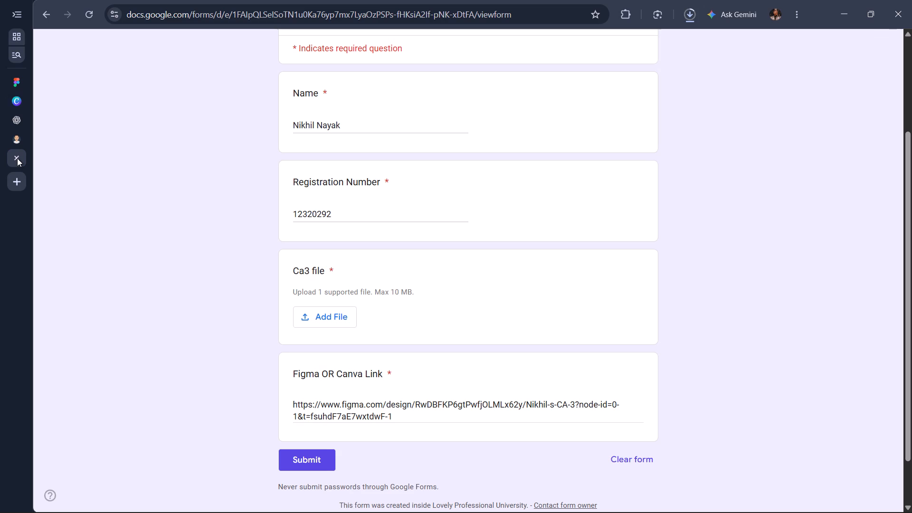
{"action": "left_click", "coordinate": [690, 14]}
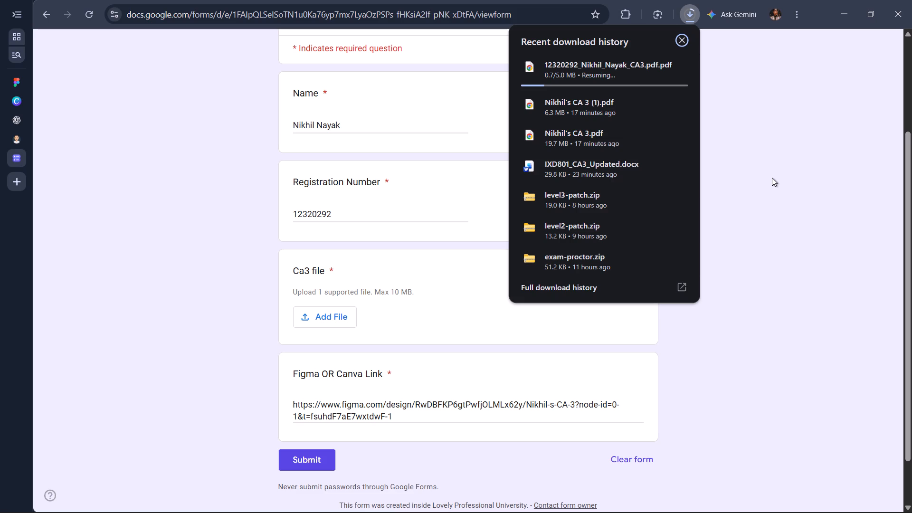
{"action": "left_click", "coordinate": [639, 63]}
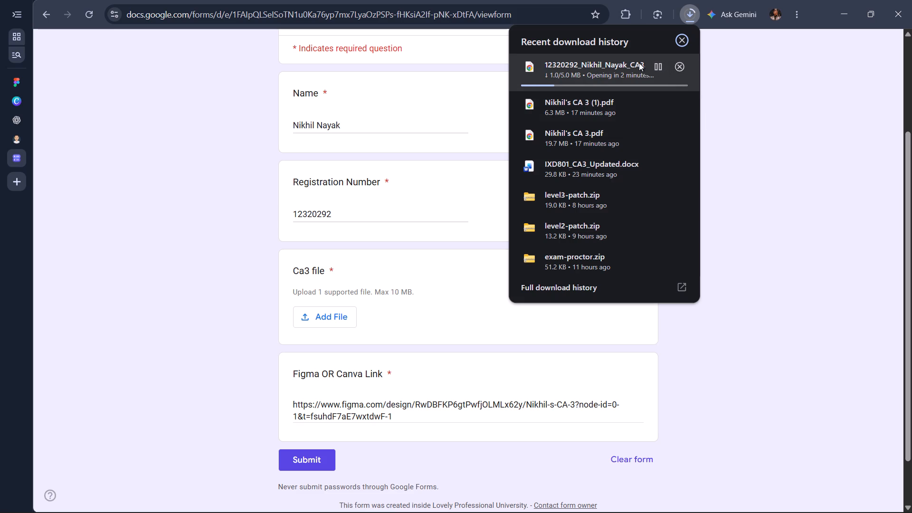
{"action": "left_click", "coordinate": [626, 66]}
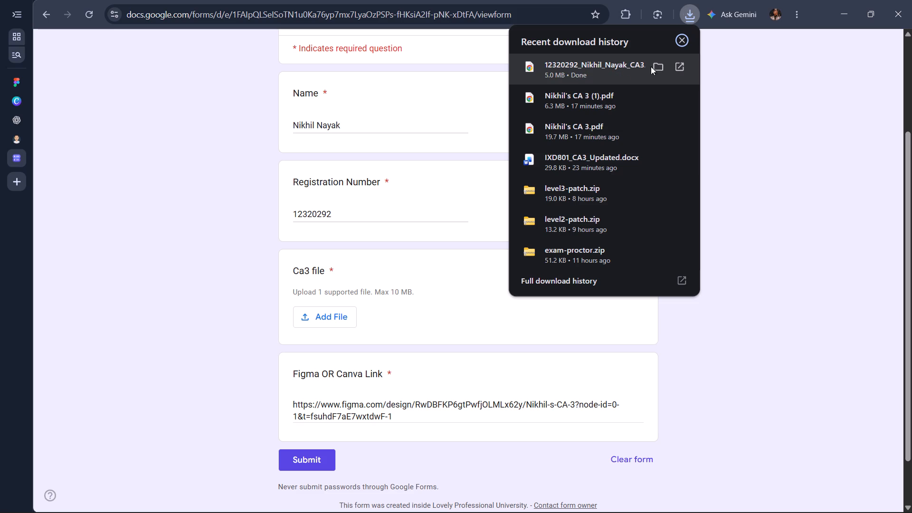
{"action": "left_click", "coordinate": [663, 67]}
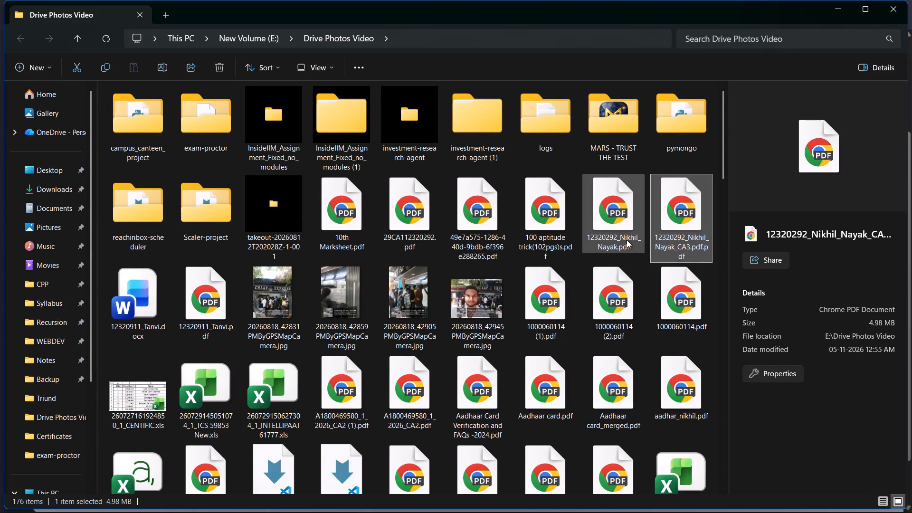
Rename the downloaded CA3 file with only one .pdf ending and close the folder window.
{"action": "key", "text": "F2"}
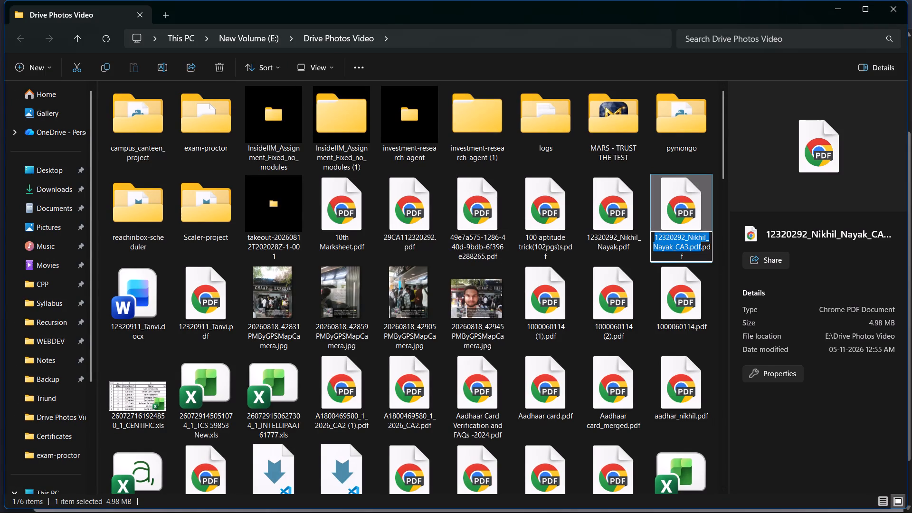
{"action": "left_click", "coordinate": [703, 248]}
{"action": "key", "text": "BackSpace"}
{"action": "key", "text": "BackSpace"}
{"action": "key", "text": "BackSpace"}
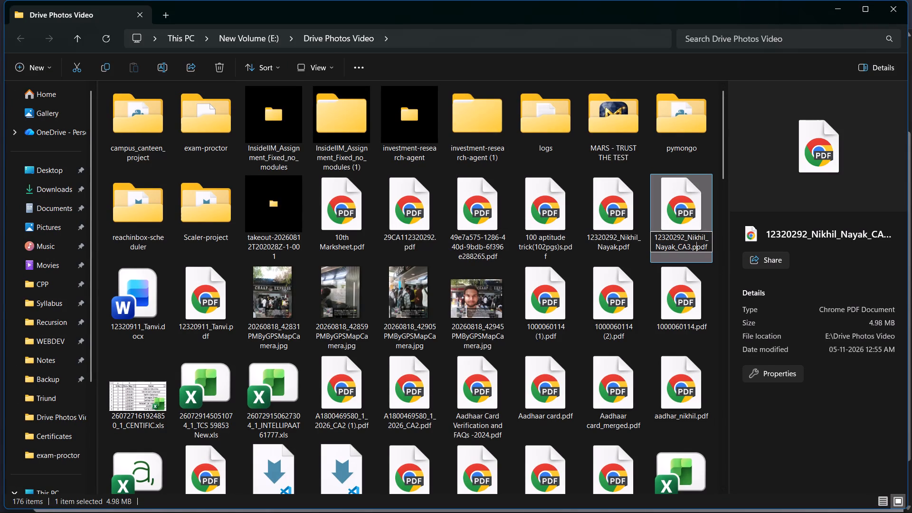
{"action": "key", "text": "BackSpace"}
{"action": "key", "text": "Return"}
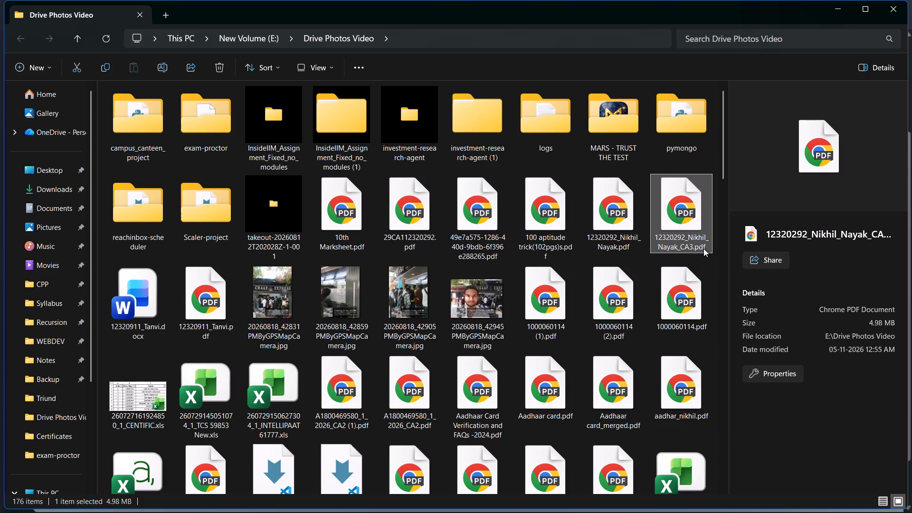
{"action": "left_click", "coordinate": [722, 263]}
{"action": "scroll", "coordinate": [686, 227], "scroll_direction": "up", "scroll_amount": 2}
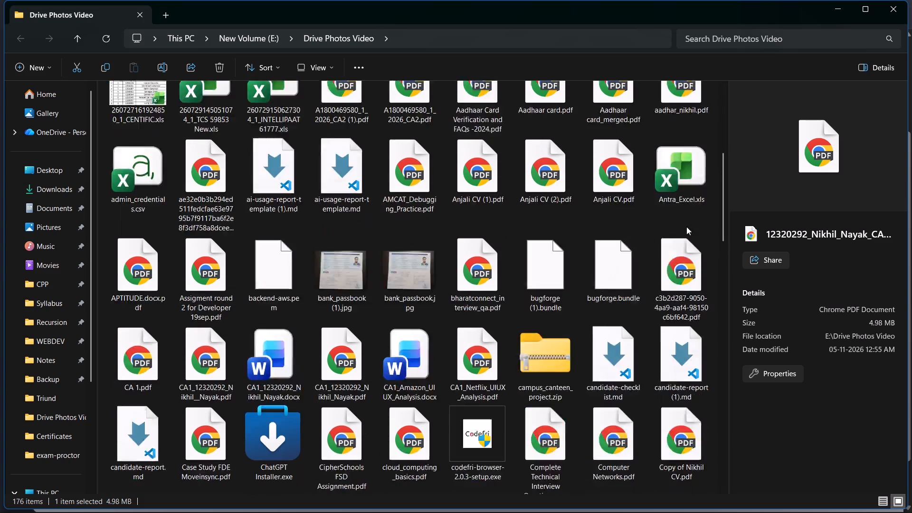
{"action": "scroll", "coordinate": [686, 227], "scroll_direction": "up", "scroll_amount": 2}
{"action": "left_click", "coordinate": [900, 2]}
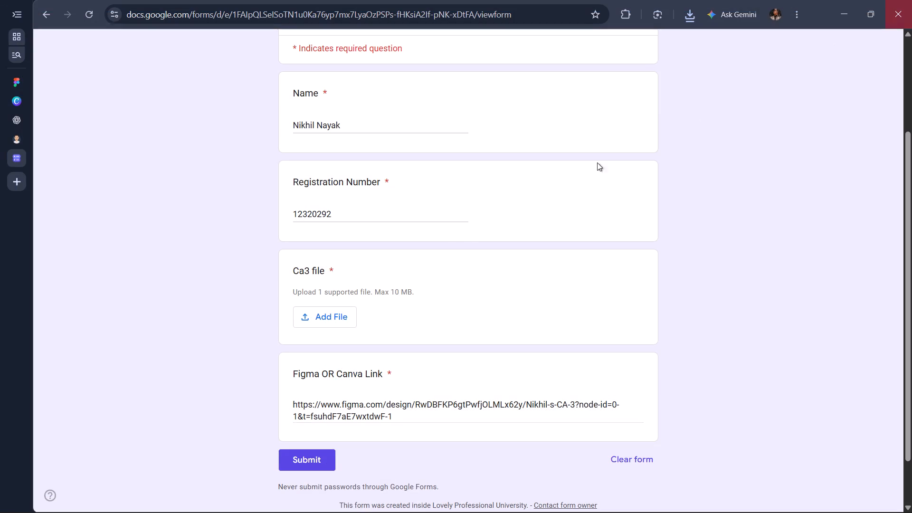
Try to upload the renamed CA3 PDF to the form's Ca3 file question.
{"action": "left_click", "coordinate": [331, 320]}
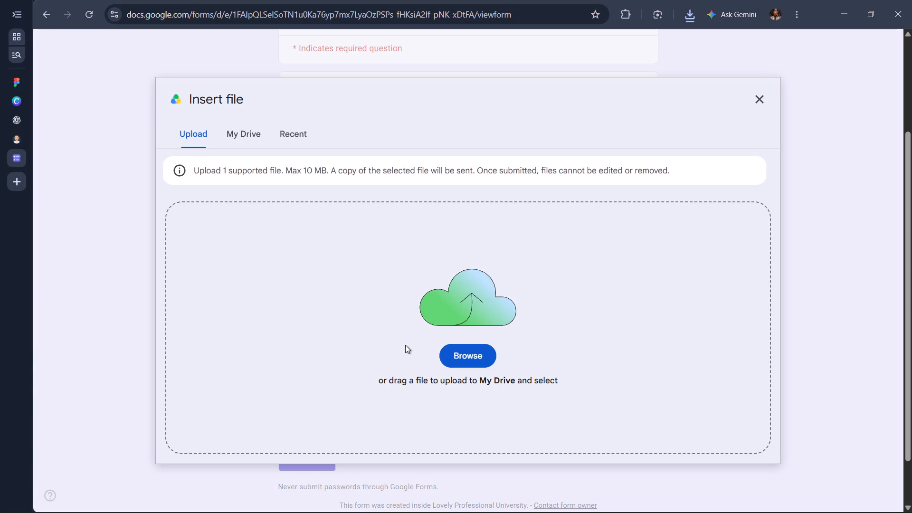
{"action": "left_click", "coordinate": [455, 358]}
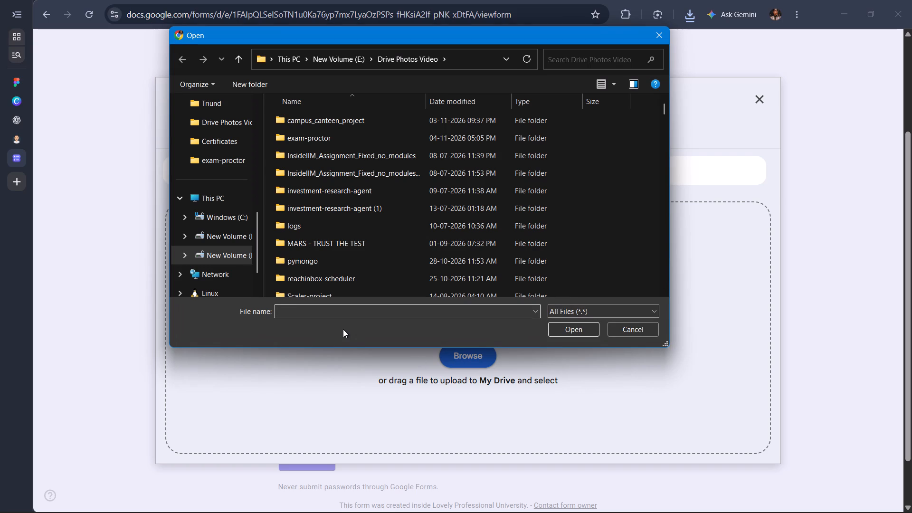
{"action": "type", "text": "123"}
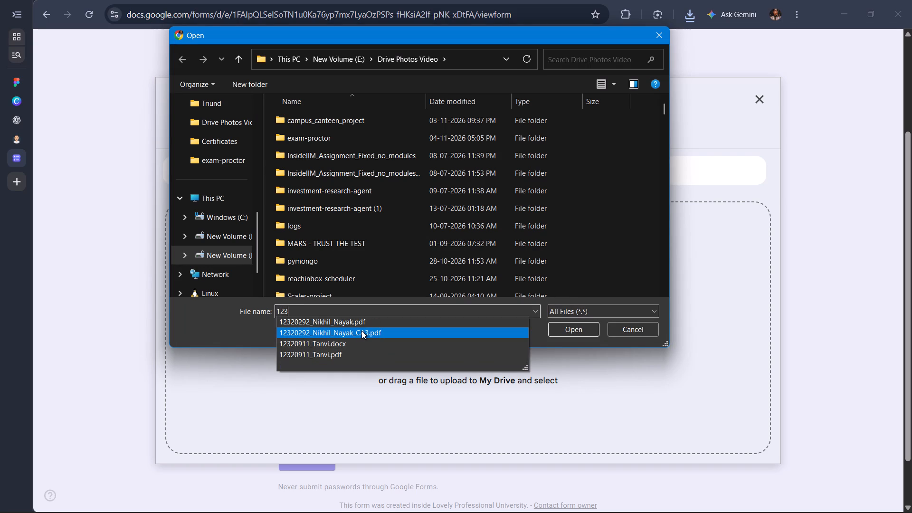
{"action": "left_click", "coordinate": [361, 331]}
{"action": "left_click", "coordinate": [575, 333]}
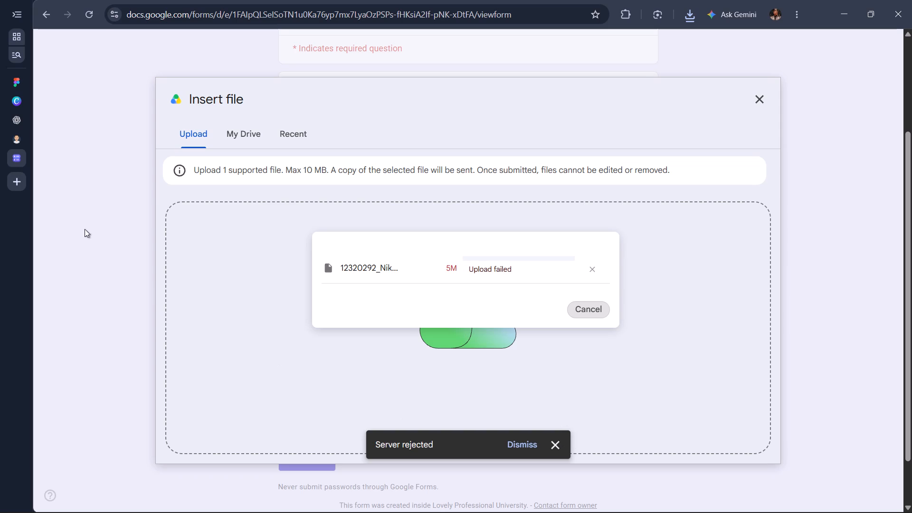
Open Google Drive in a new tab to check the account's storage, dismissing the out-of-storage notice and the Gemini offer.
{"action": "left_click", "coordinate": [22, 181]}
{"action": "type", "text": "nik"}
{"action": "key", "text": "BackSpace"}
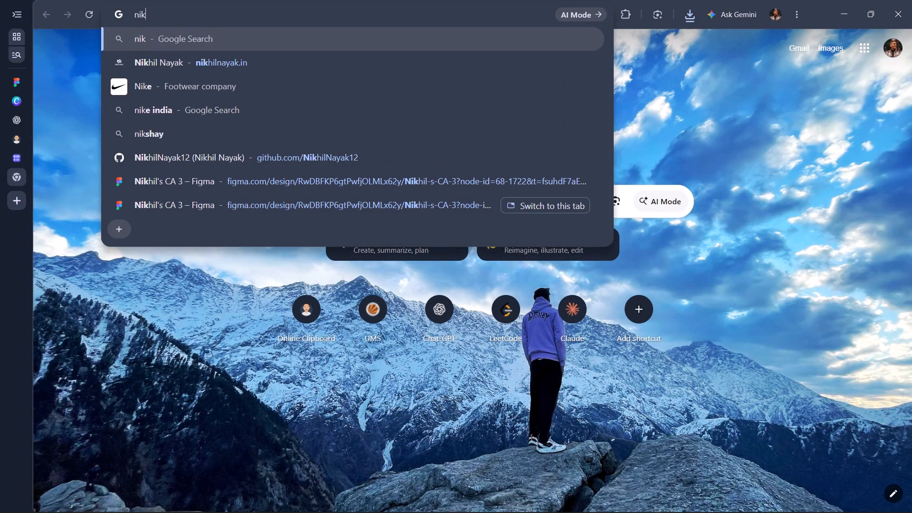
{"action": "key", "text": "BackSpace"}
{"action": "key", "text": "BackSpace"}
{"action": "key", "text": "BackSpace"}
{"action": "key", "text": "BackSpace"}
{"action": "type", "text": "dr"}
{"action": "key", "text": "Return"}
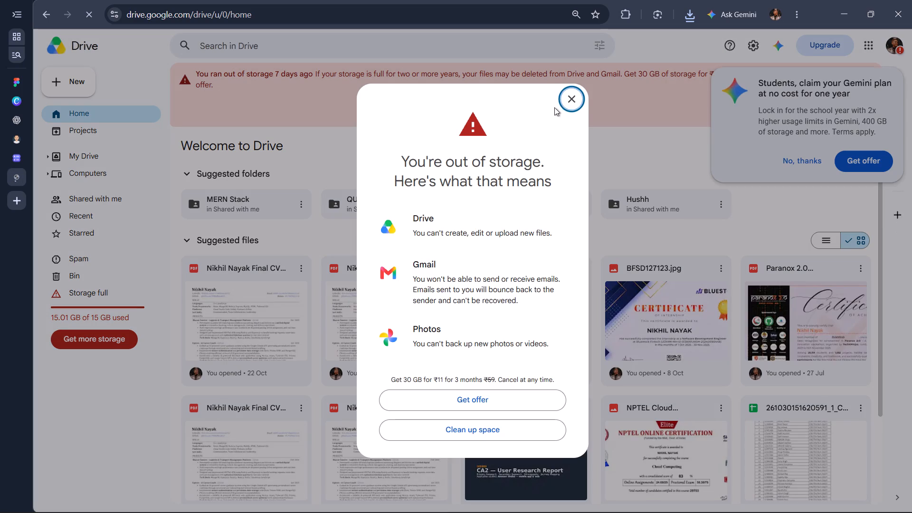
{"action": "left_click", "coordinate": [571, 98]}
{"action": "scroll", "coordinate": [464, 286], "scroll_direction": "up", "scroll_amount": 1}
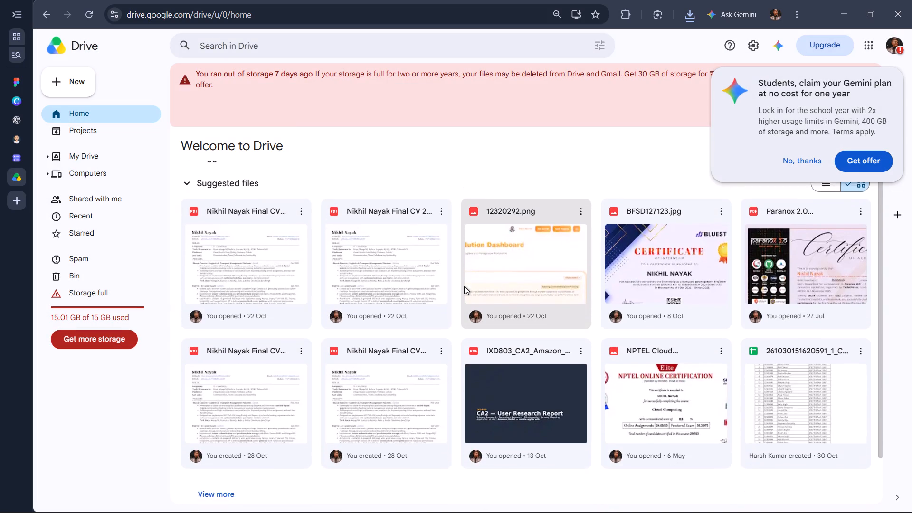
{"action": "scroll", "coordinate": [464, 286], "scroll_direction": "up", "scroll_amount": 1}
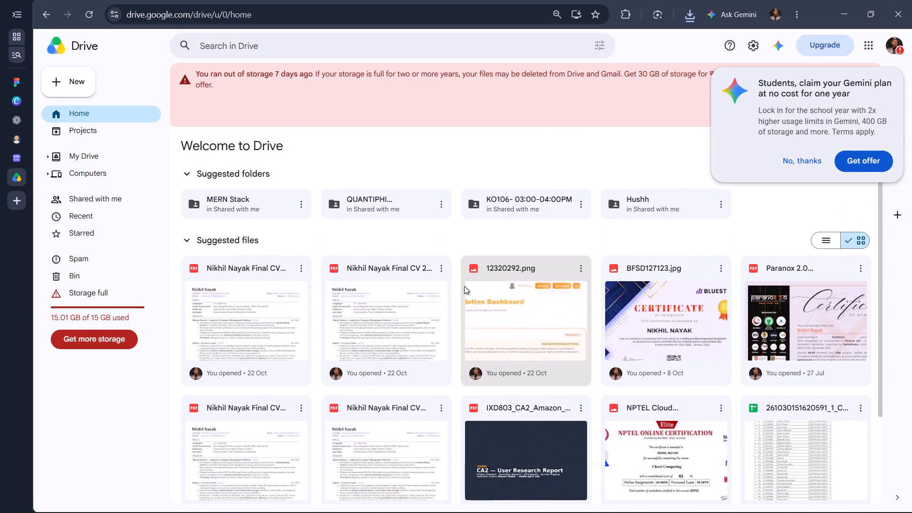
{"action": "scroll", "coordinate": [464, 286], "scroll_direction": "up", "scroll_amount": 1}
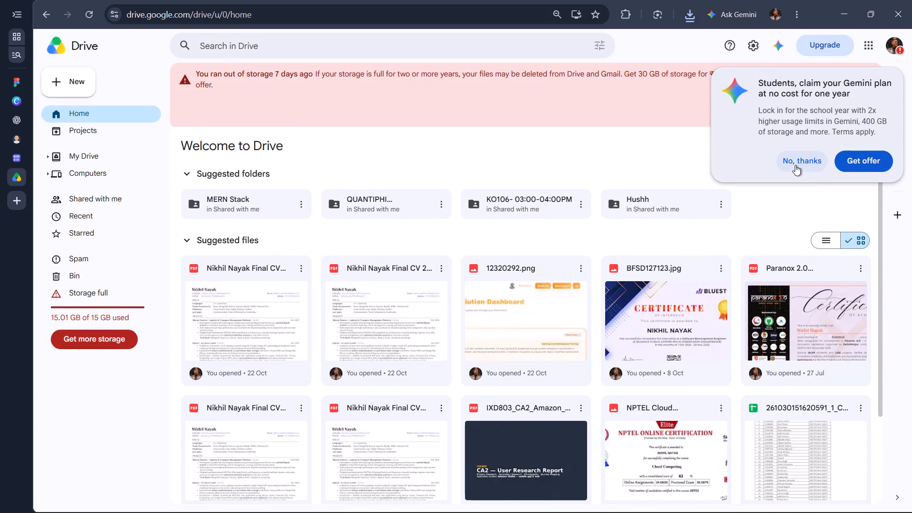
{"action": "left_click", "coordinate": [795, 165]}
Look through the shared Capgemini India candidate spreadsheet from Drive's suggested files, and close it.
{"action": "scroll", "coordinate": [648, 244], "scroll_direction": "down", "scroll_amount": 4}
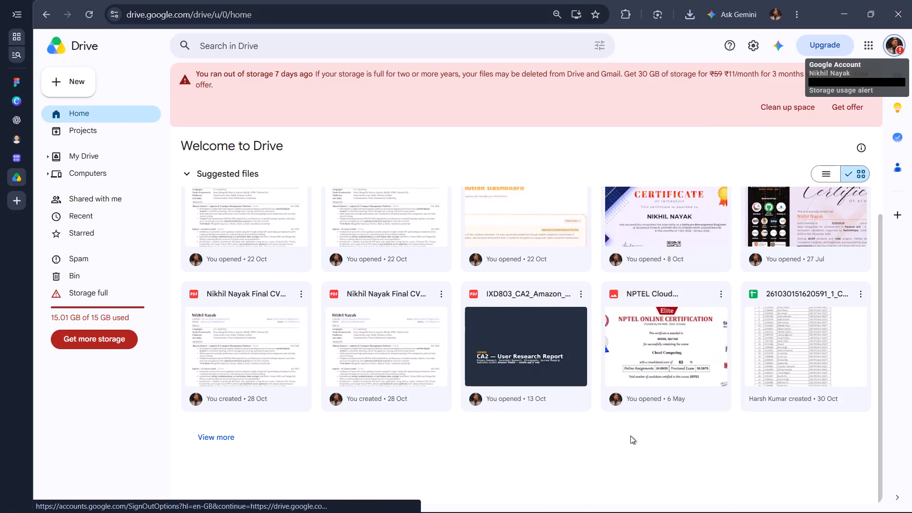
{"action": "left_click", "coordinate": [794, 353]}
{"action": "double_click", "coordinate": [794, 353]}
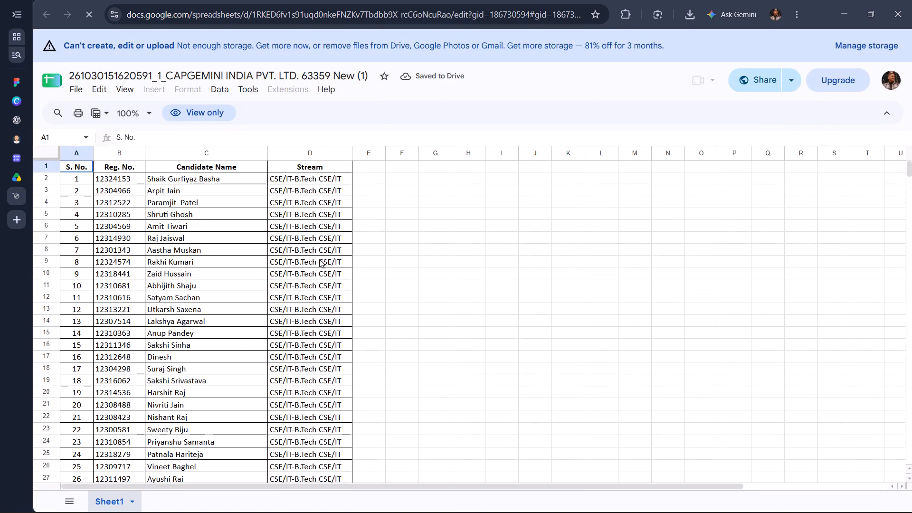
{"action": "left_click", "coordinate": [623, 110]}
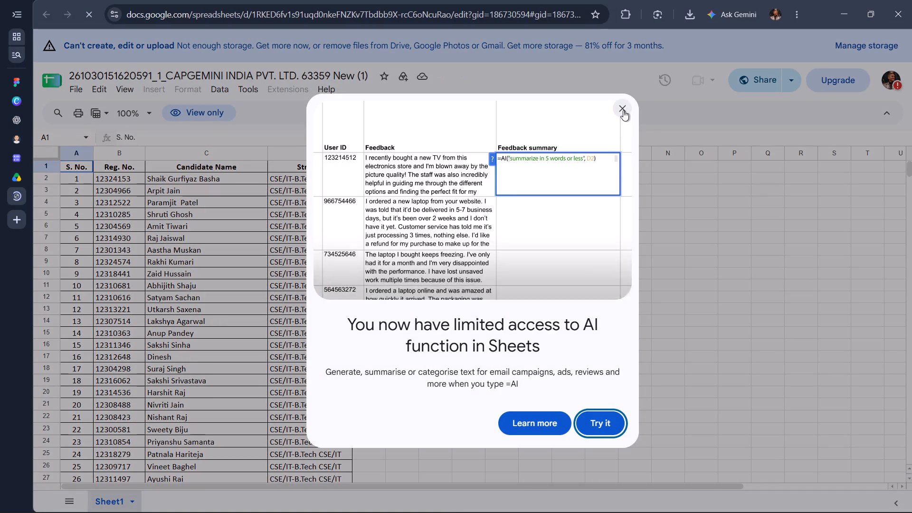
{"action": "scroll", "coordinate": [300, 299], "scroll_direction": "down", "scroll_amount": 7}
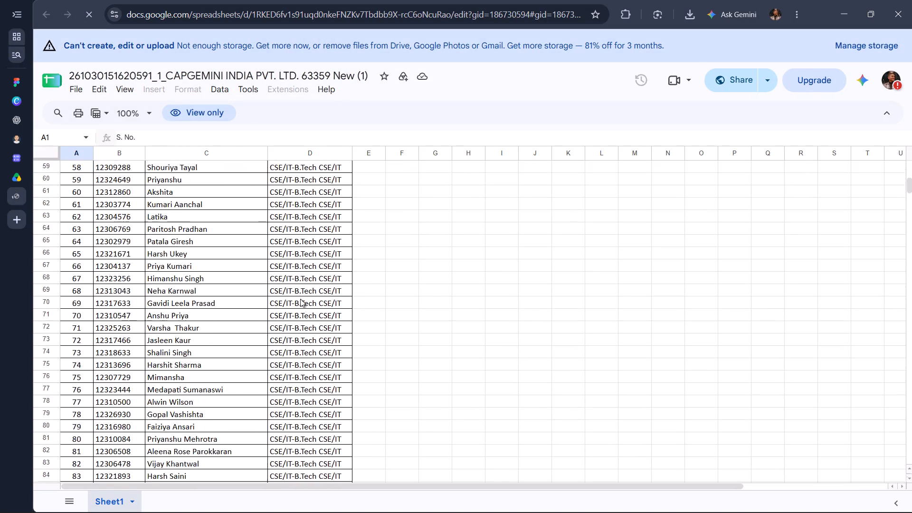
{"action": "scroll", "coordinate": [300, 299], "scroll_direction": "down", "scroll_amount": 5}
{"action": "scroll", "coordinate": [300, 299], "scroll_direction": "up", "scroll_amount": 3}
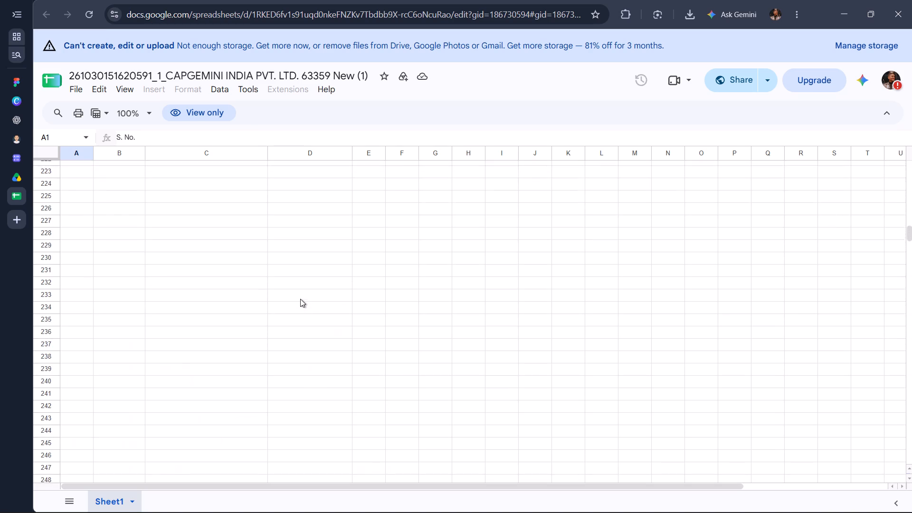
{"action": "scroll", "coordinate": [300, 299], "scroll_direction": "up", "scroll_amount": 4}
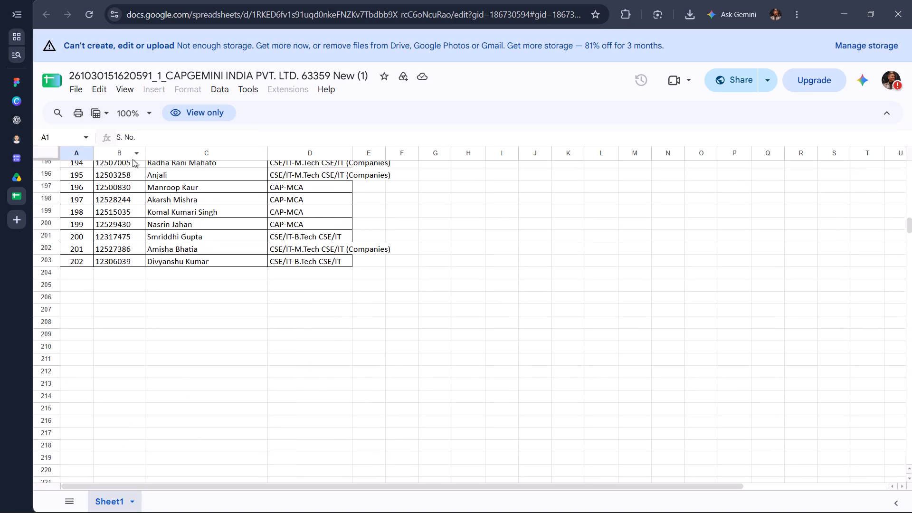
{"action": "left_click", "coordinate": [15, 197]}
Open the Google One storage upgrade page from Drive and review the 30 GB and 100 GB plan offers.
{"action": "scroll", "coordinate": [435, 335], "scroll_direction": "down", "scroll_amount": 3}
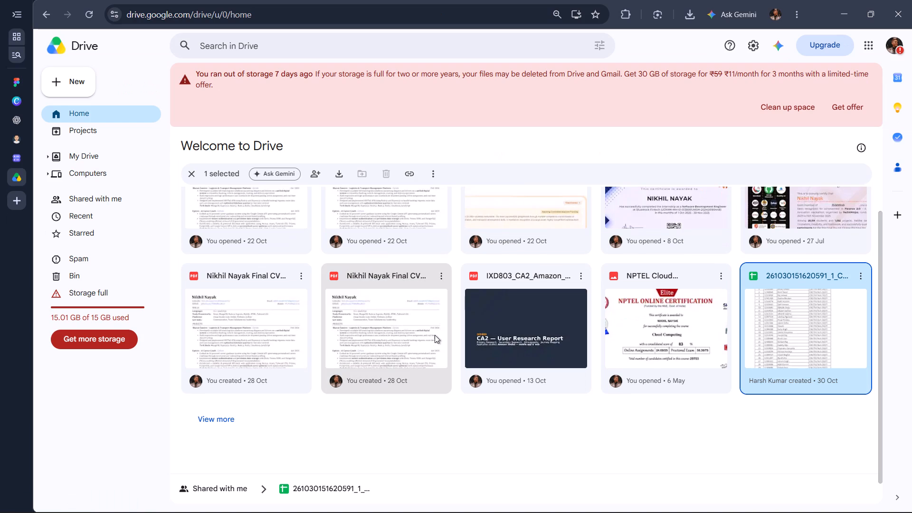
{"action": "scroll", "coordinate": [435, 335], "scroll_direction": "up", "scroll_amount": 3}
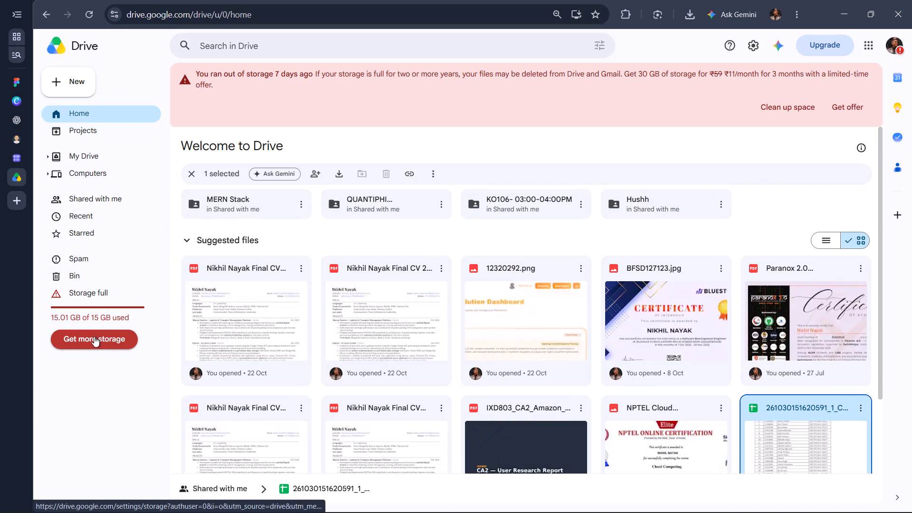
{"action": "left_click", "coordinate": [93, 345]}
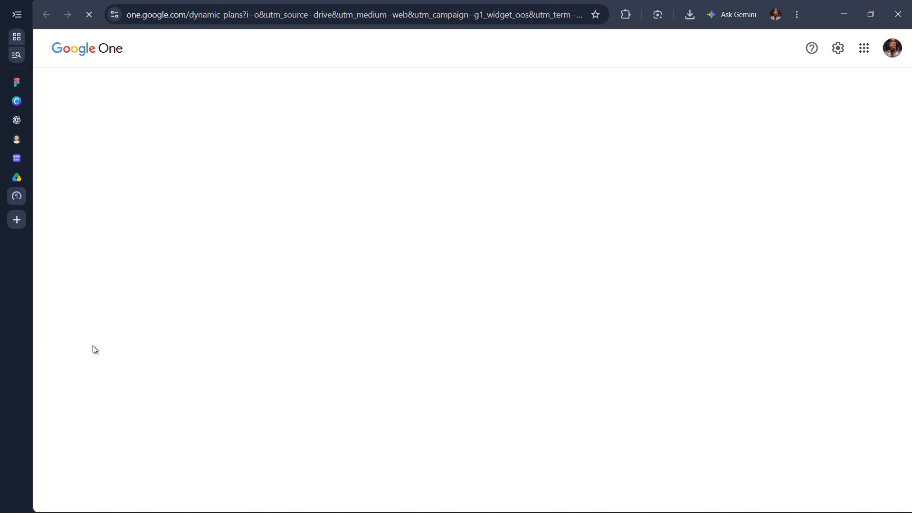
{"action": "scroll", "coordinate": [228, 272], "scroll_direction": "down", "scroll_amount": 1}
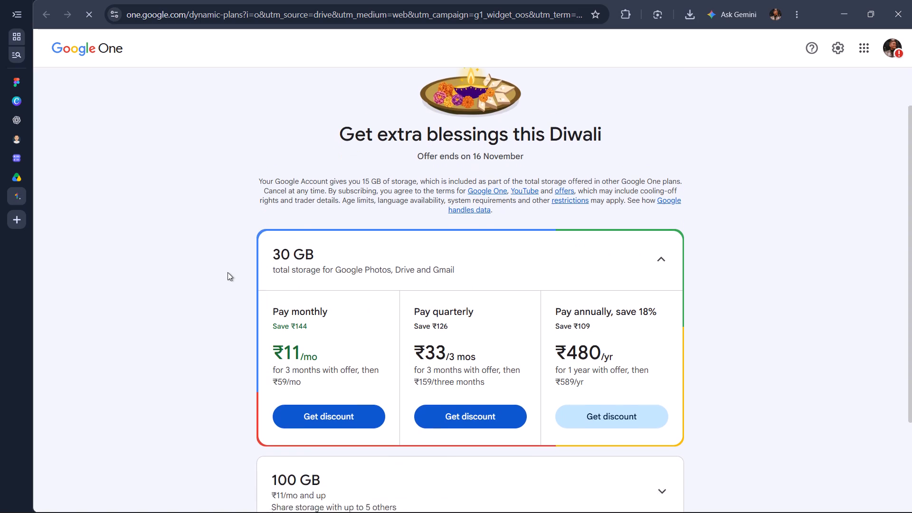
{"action": "scroll", "coordinate": [228, 272], "scroll_direction": "down", "scroll_amount": 2}
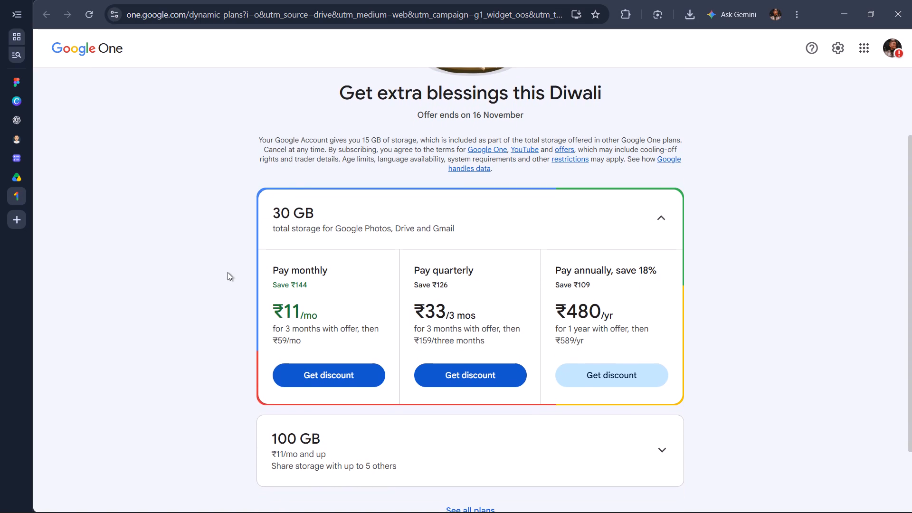